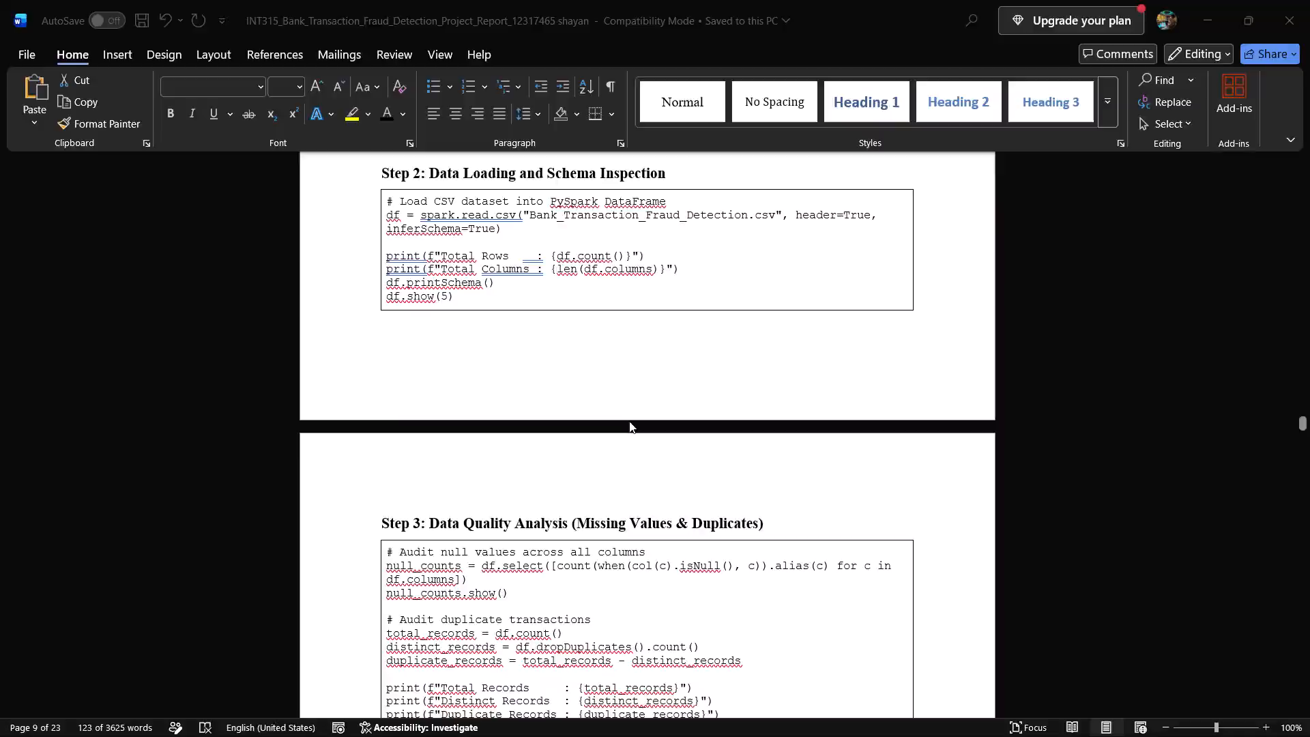
pyautogui.click(398, 203)
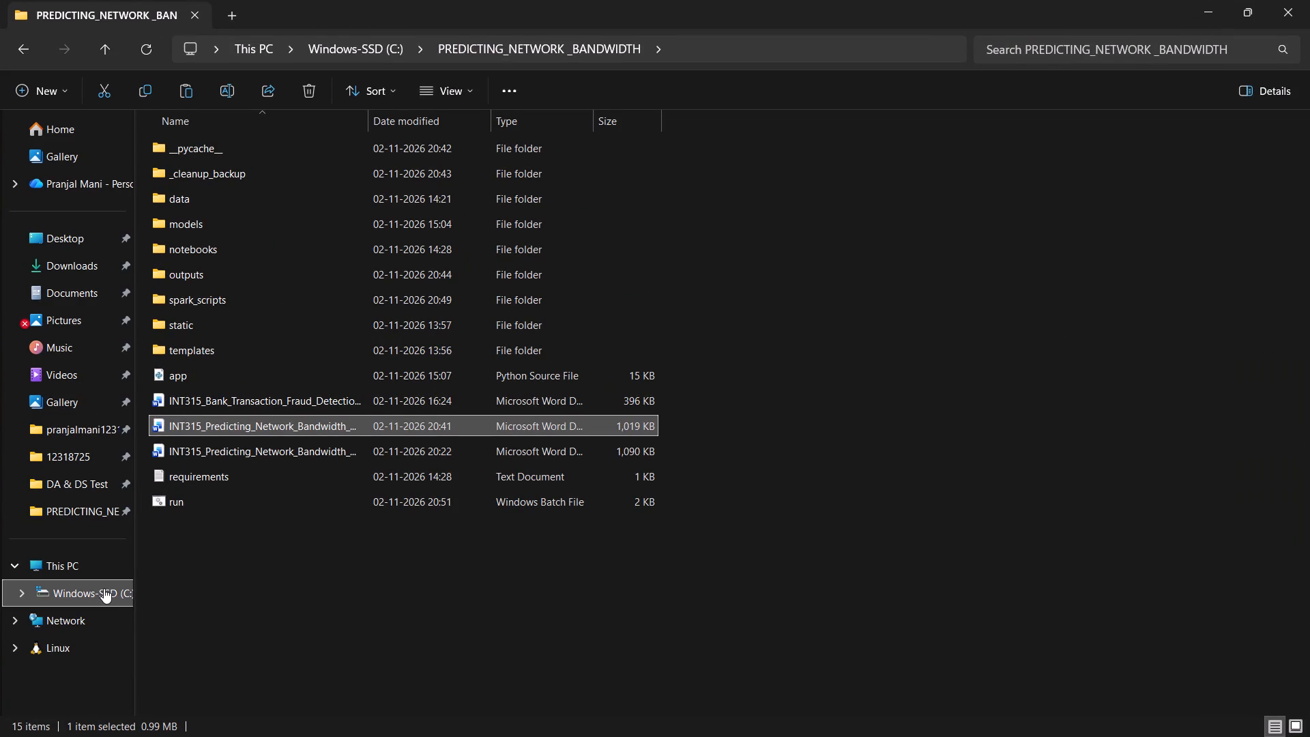
pyautogui.click(98, 502)
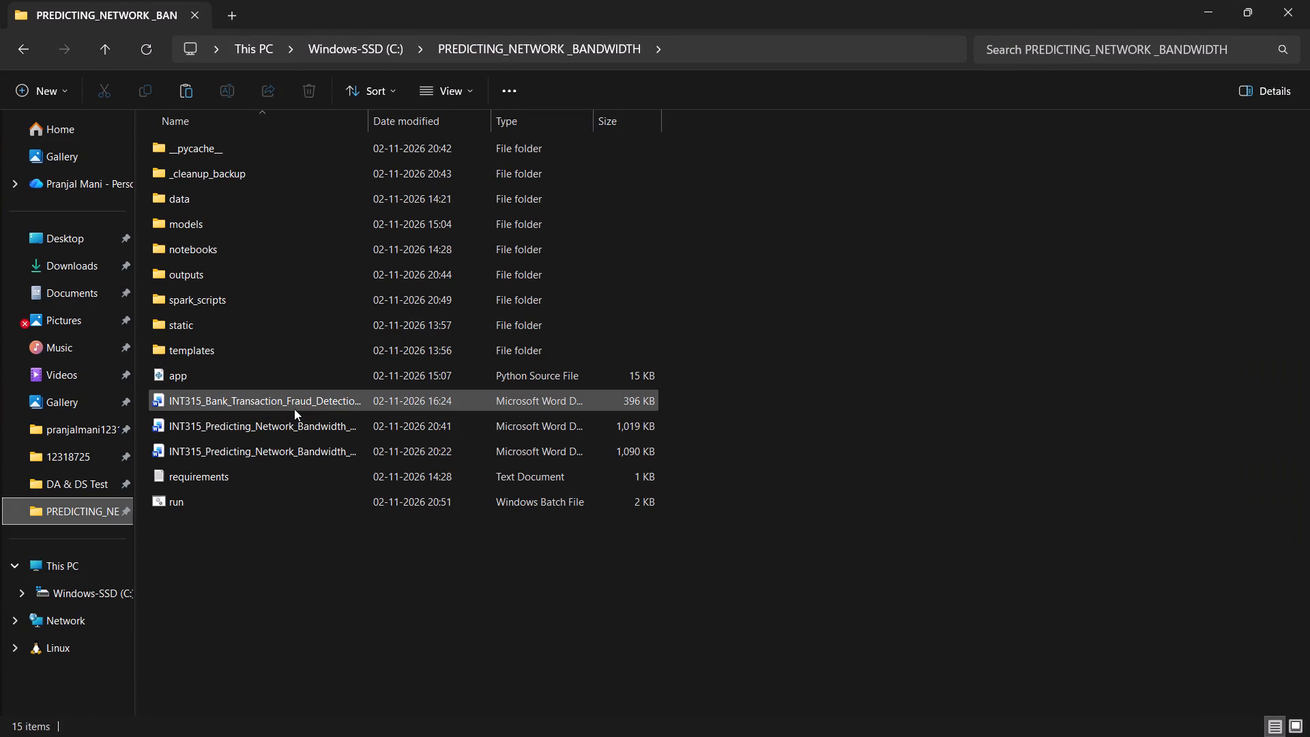
pyautogui.click(295, 409)
pyautogui.press('Delete')
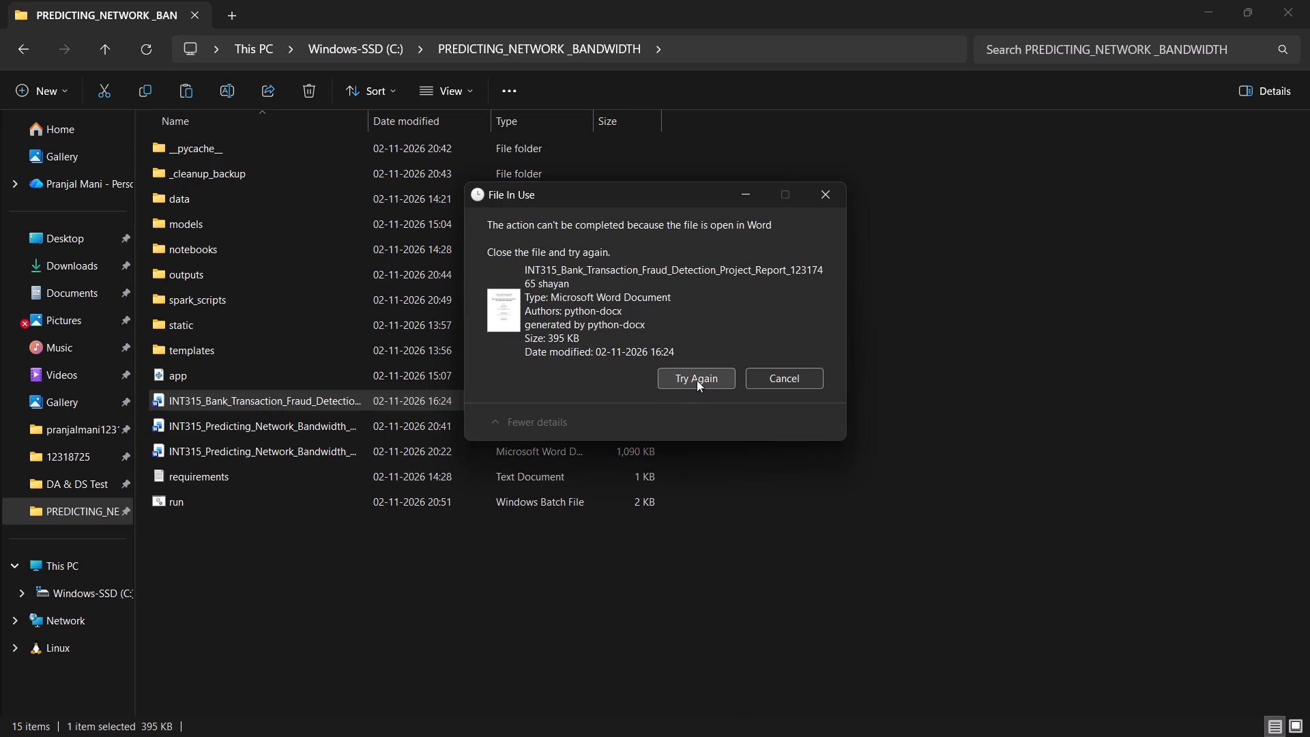
pyautogui.click(697, 380)
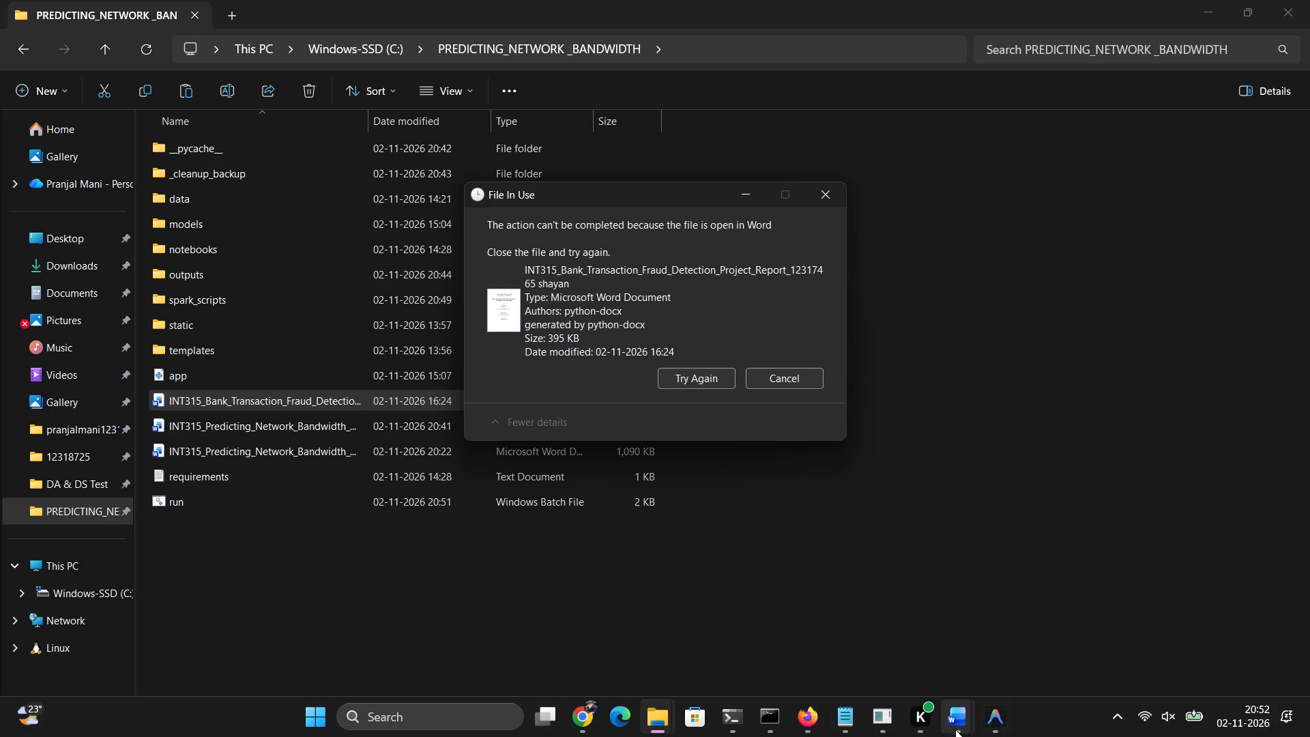
pyautogui.click(742, 565)
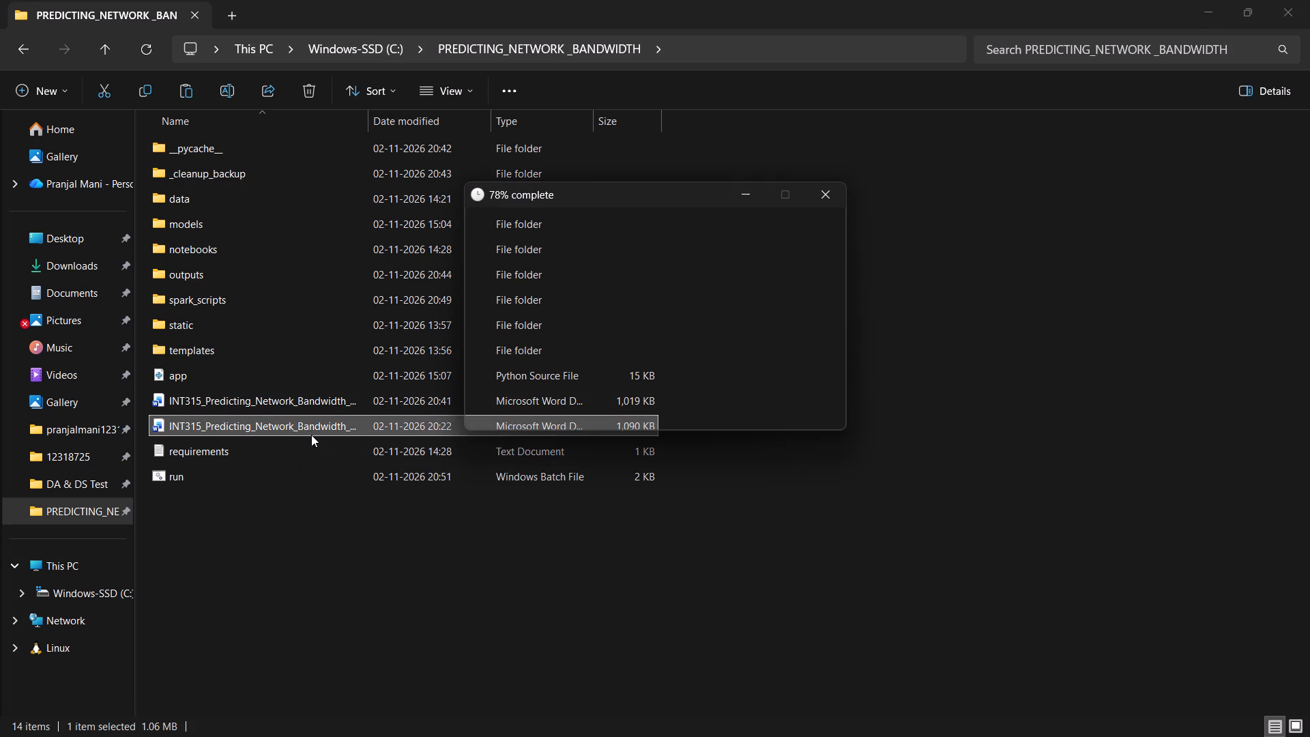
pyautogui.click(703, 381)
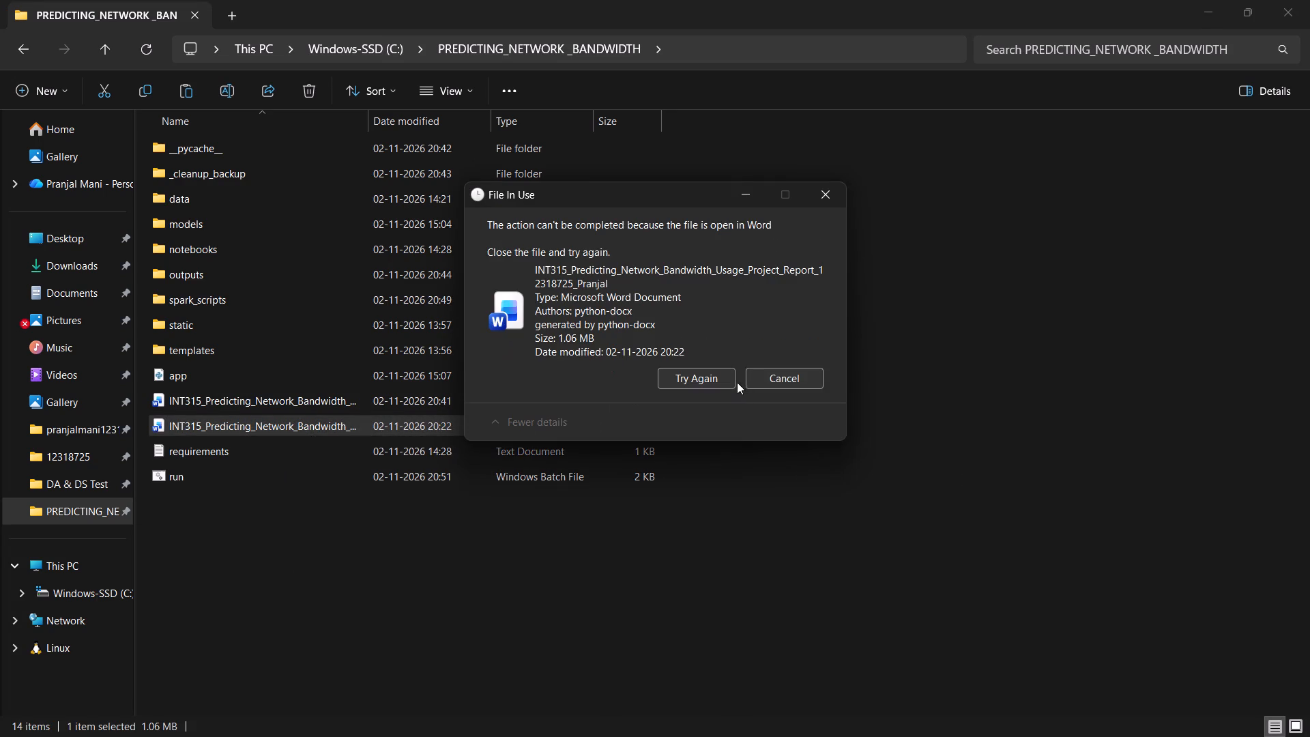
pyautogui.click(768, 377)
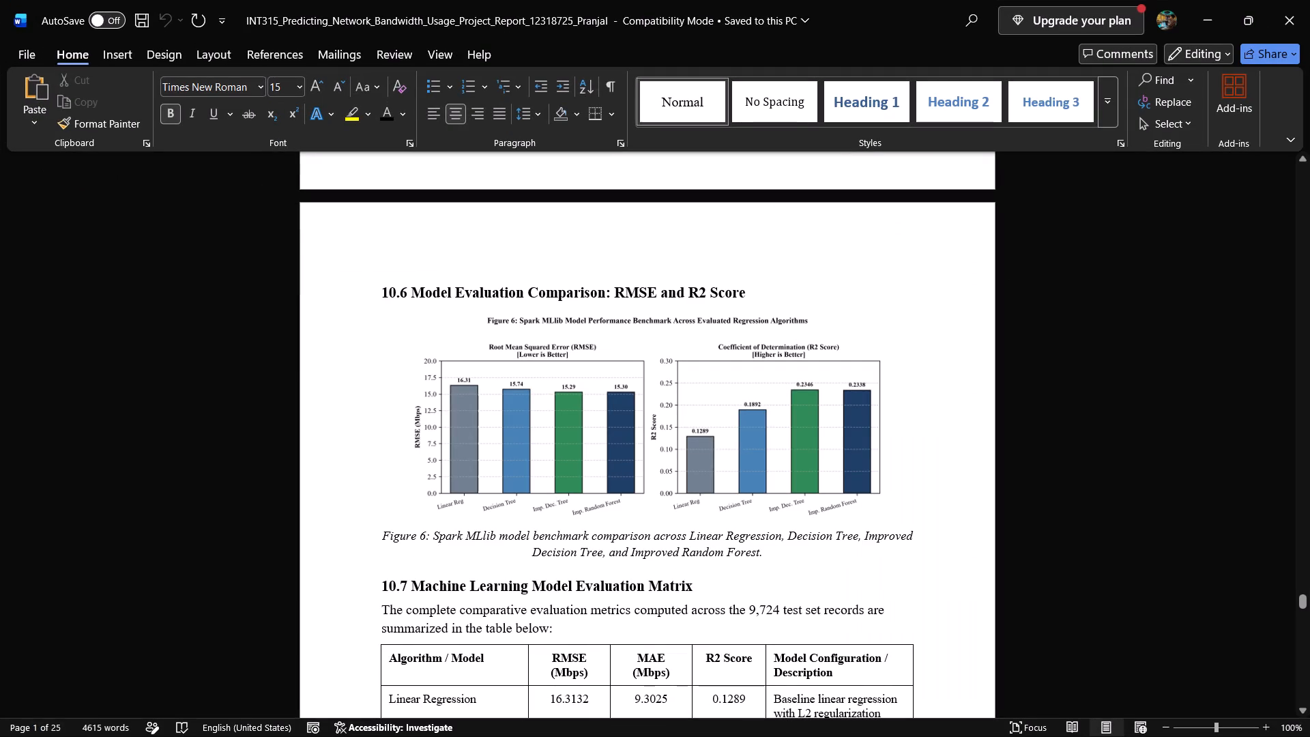
# Skim the 1,090 KB network bandwidth report in Word, close it, and delete its file from the project folder.
pyautogui.click(627, 394)
pyautogui.scroll(5, 627, 394)
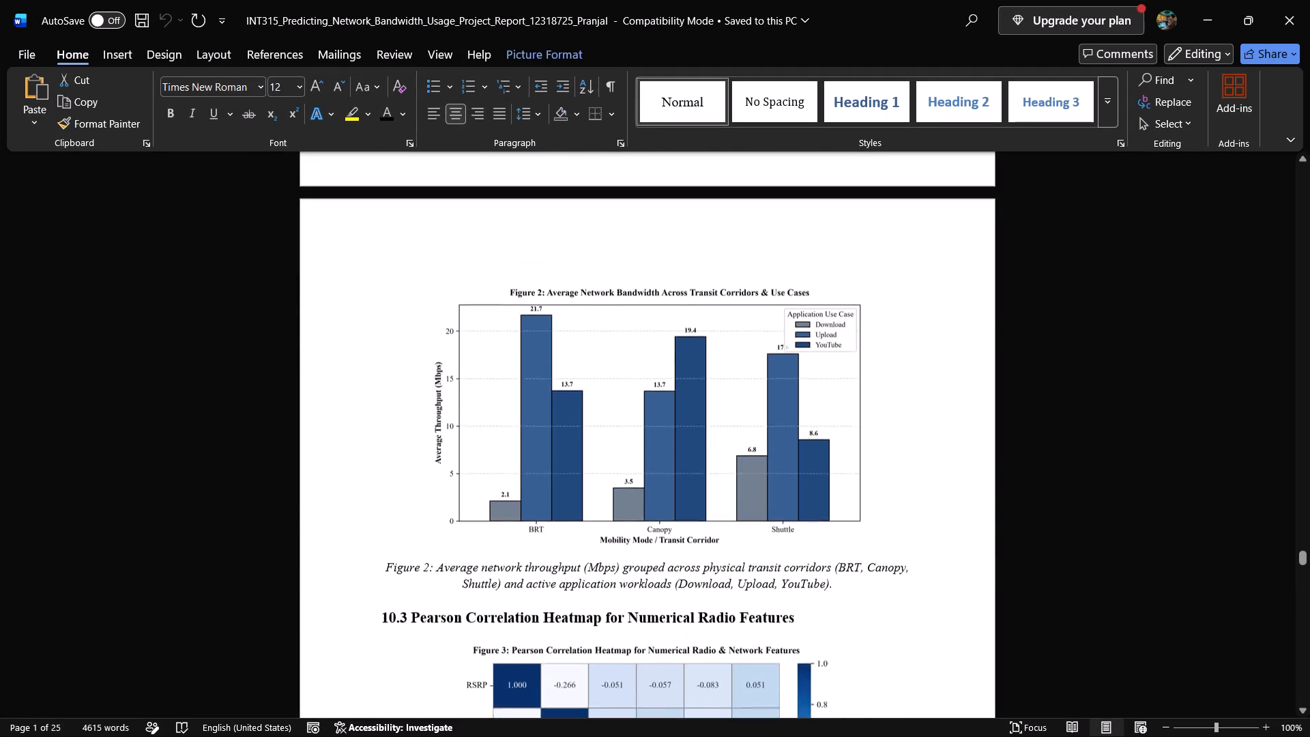
pyautogui.scroll(12, 627, 394)
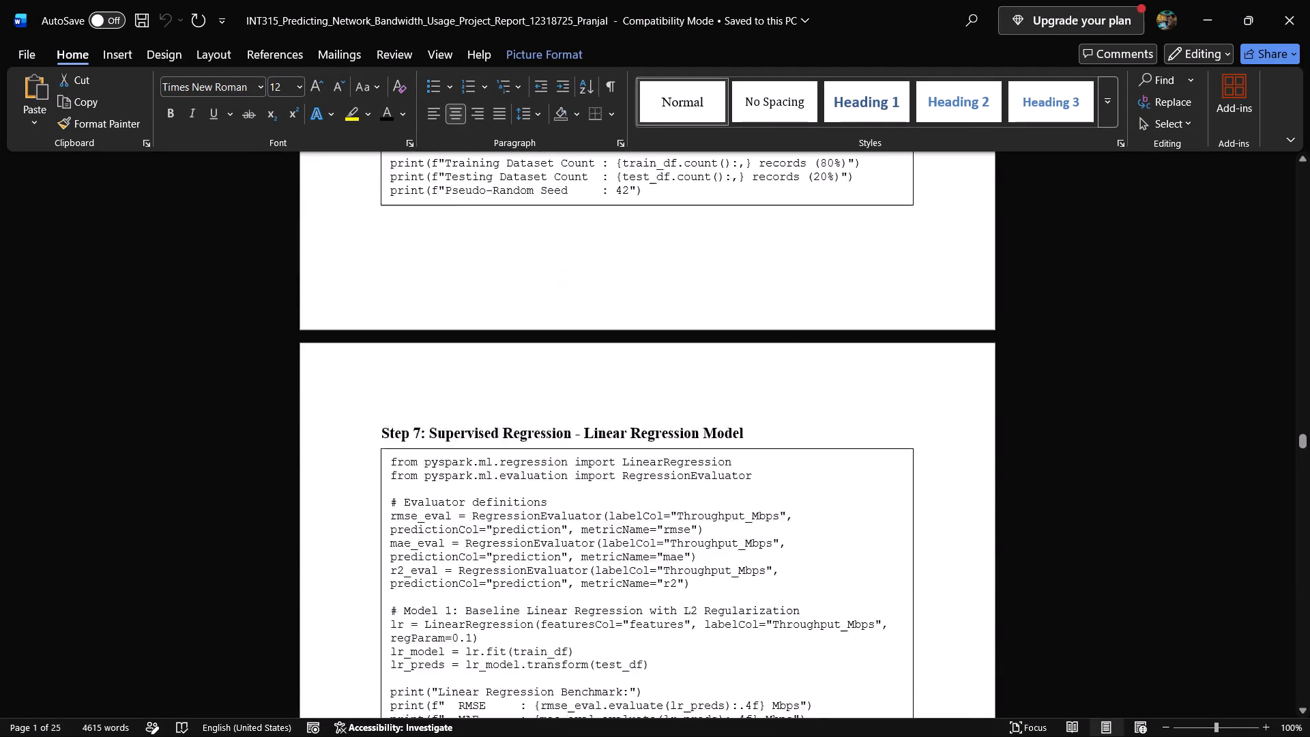
pyautogui.click(1309, 0)
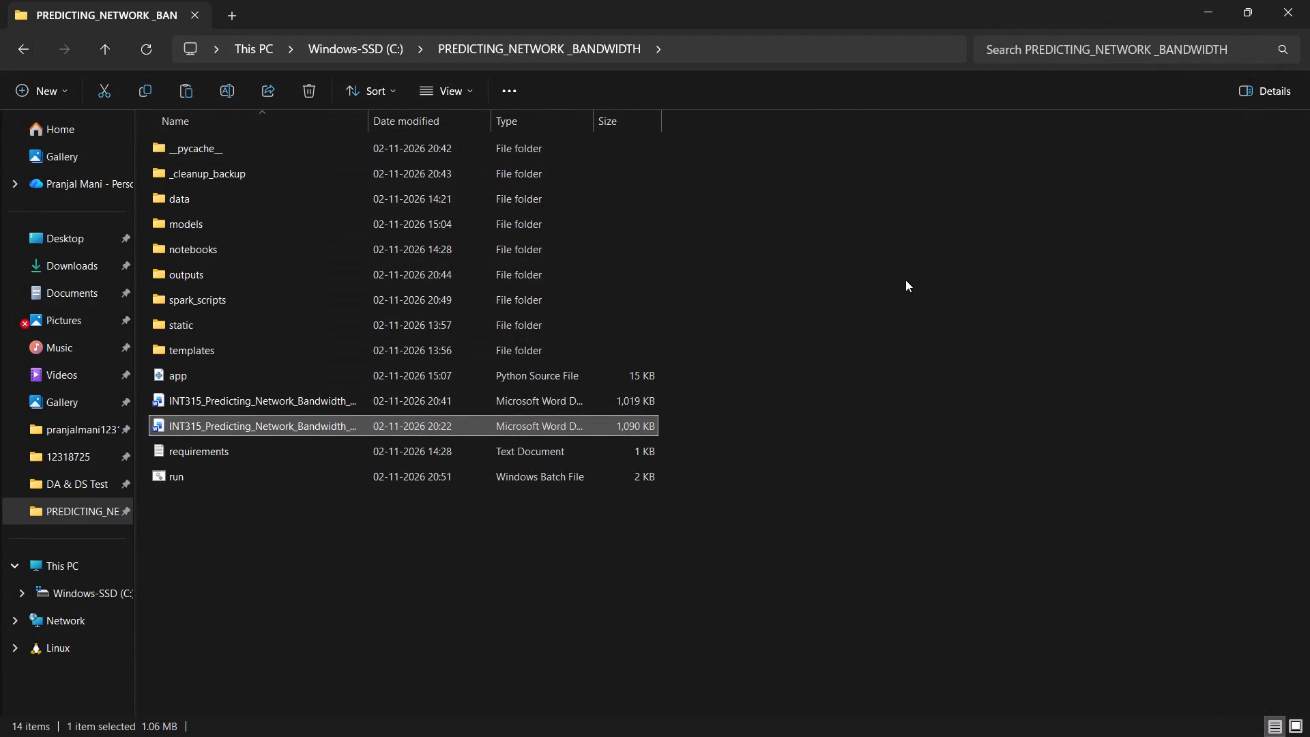
pyautogui.click(627, 419)
pyautogui.press('Delete')
# Open the remaining network bandwidth project report in Word and save it.
pyautogui.doubleClick(566, 407)
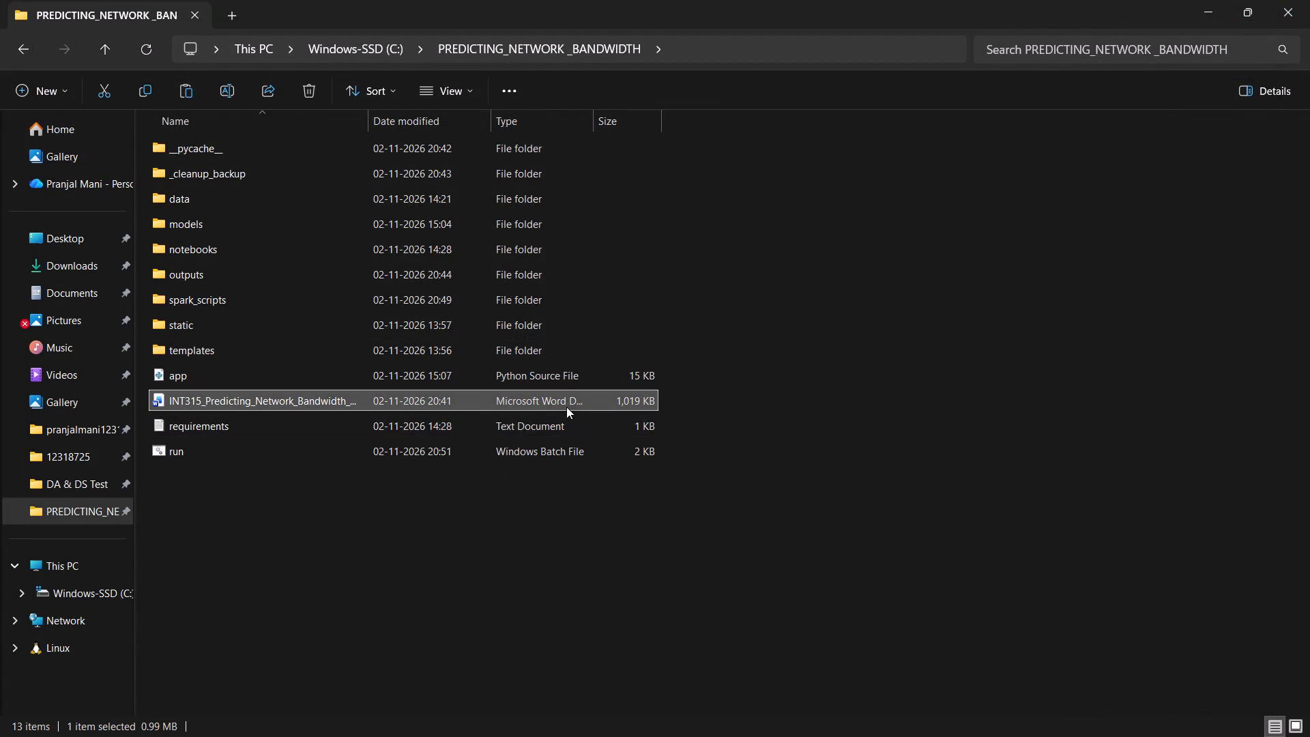
pyautogui.scroll(-6, 656, 517)
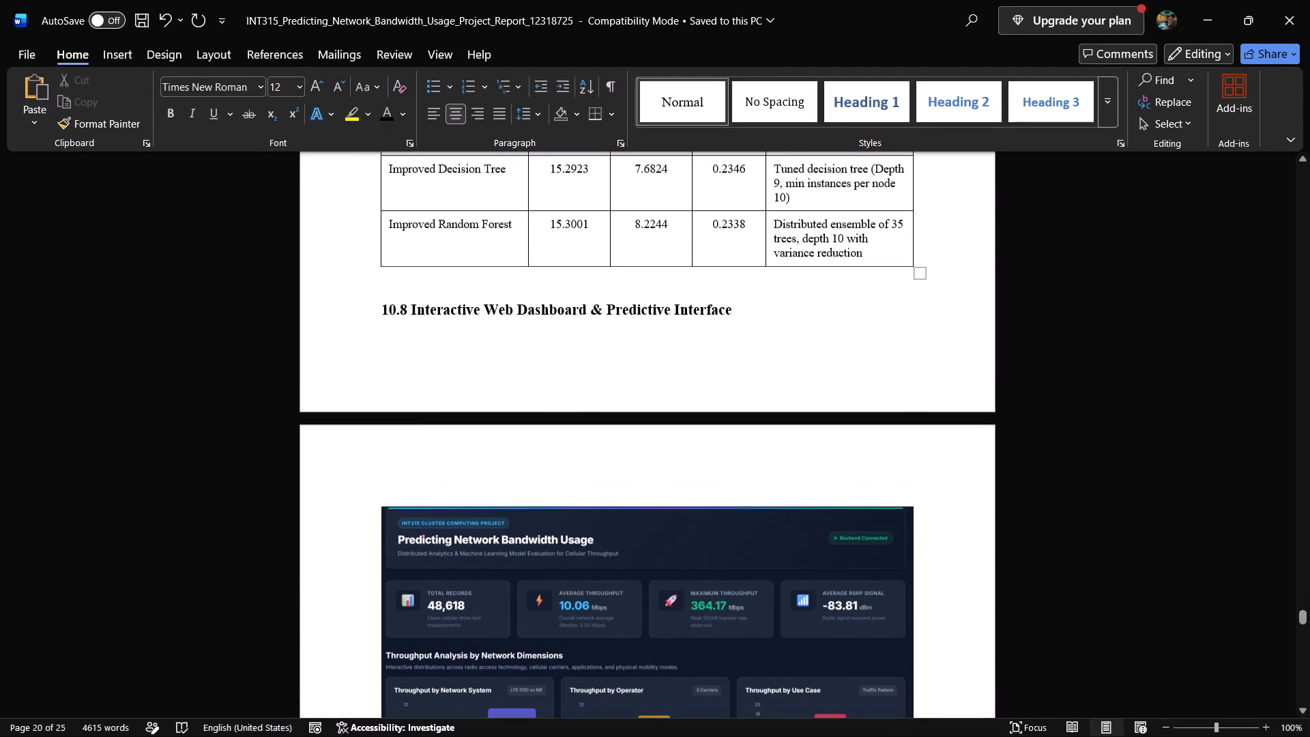
pyautogui.click(639, 488)
pyautogui.hotkey('ctrl', 's')
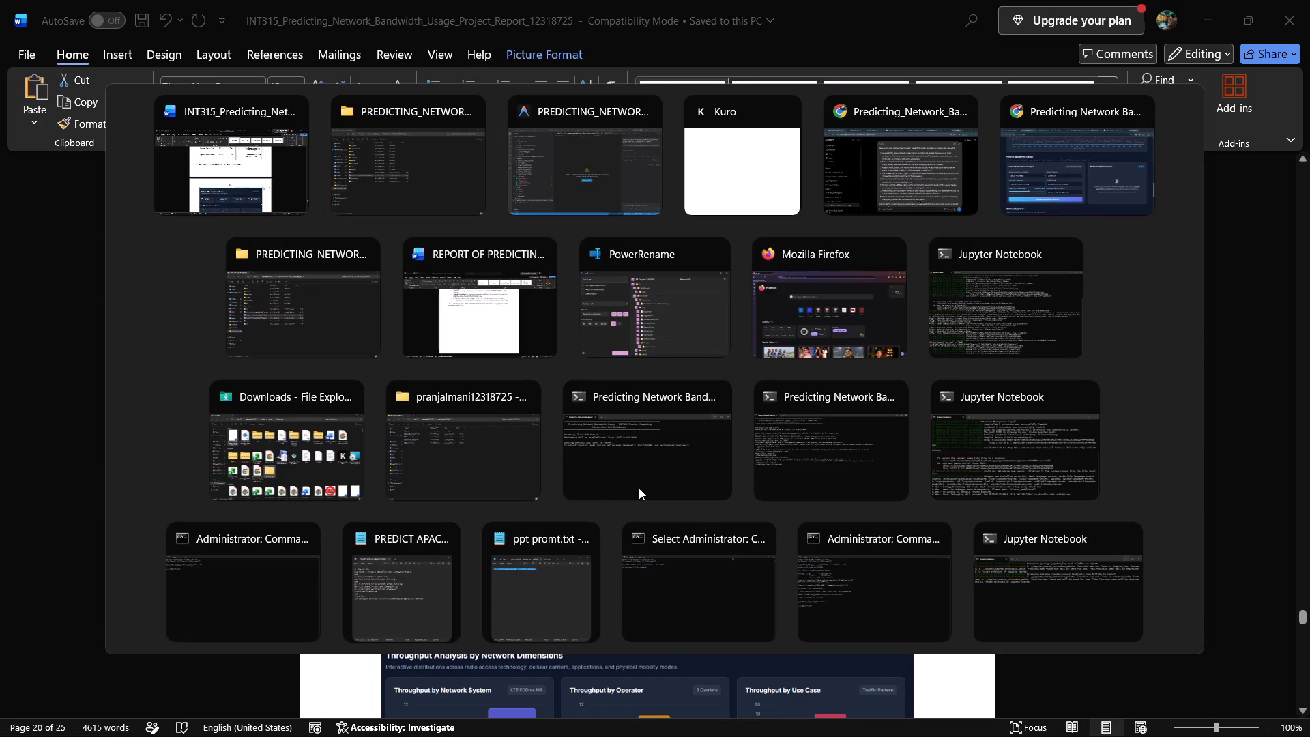
# Switch to File Explorer and delete the report_figures folder from the project's outputs folder.
pyautogui.scroll(-1, 429, 485)
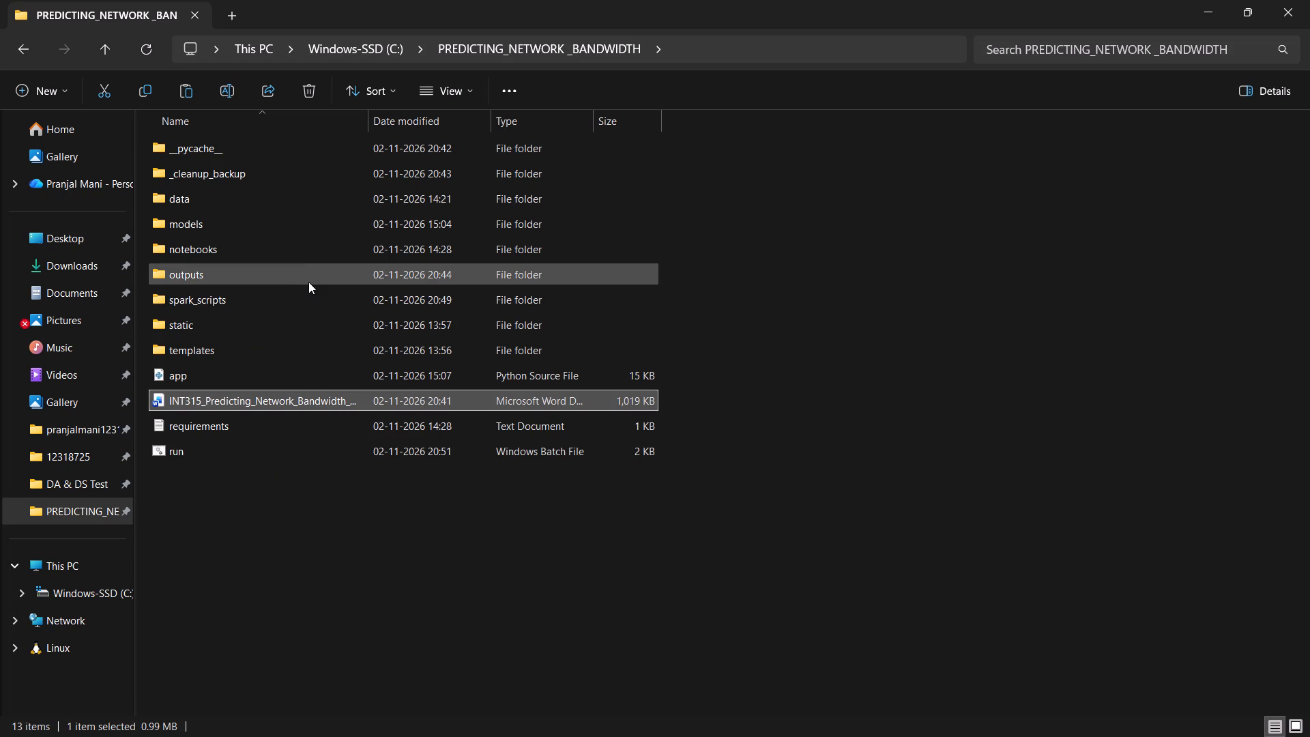
pyautogui.doubleClick(309, 282)
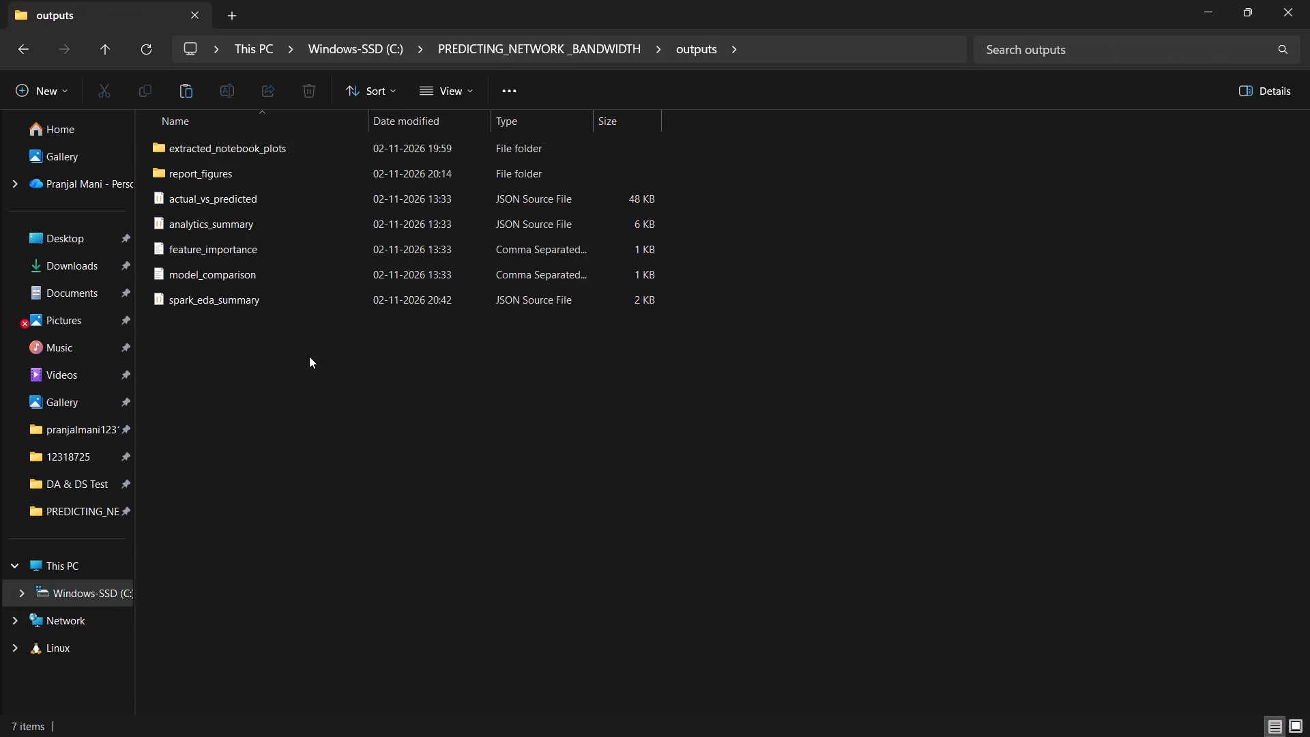
pyautogui.click(263, 175)
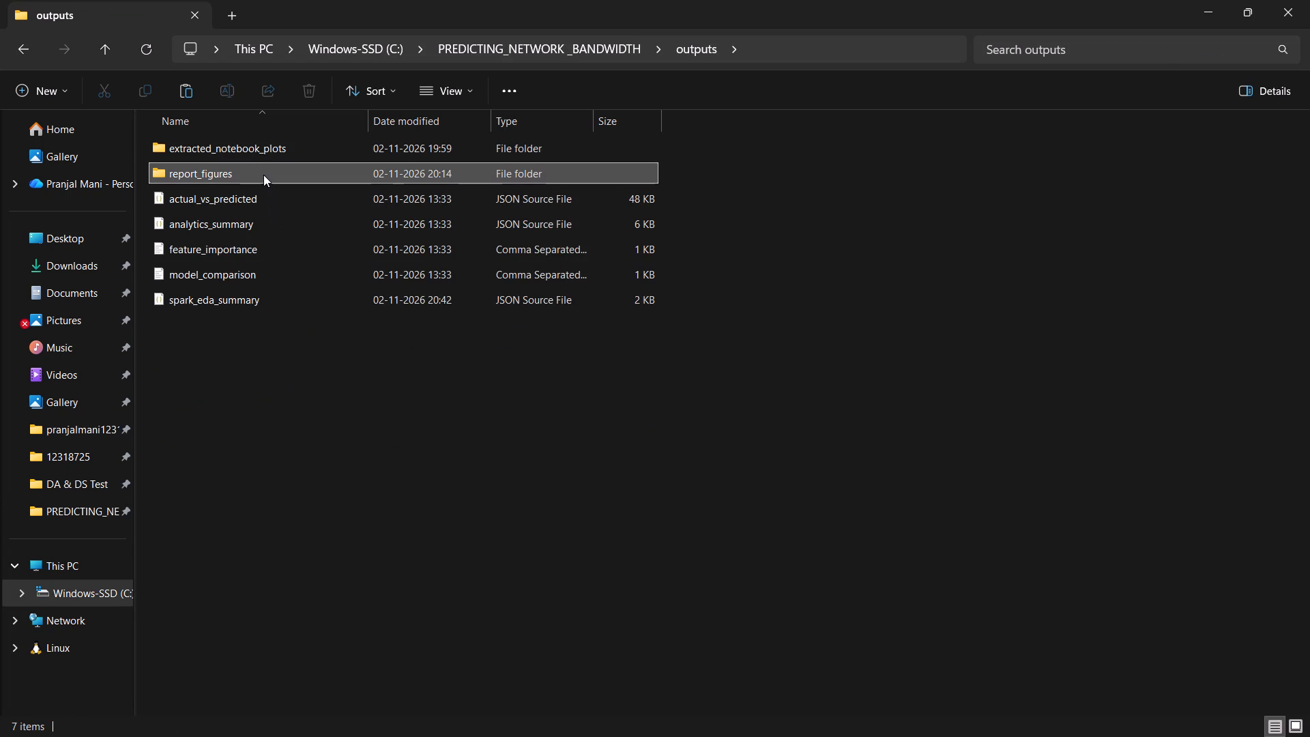
pyautogui.press('Delete')
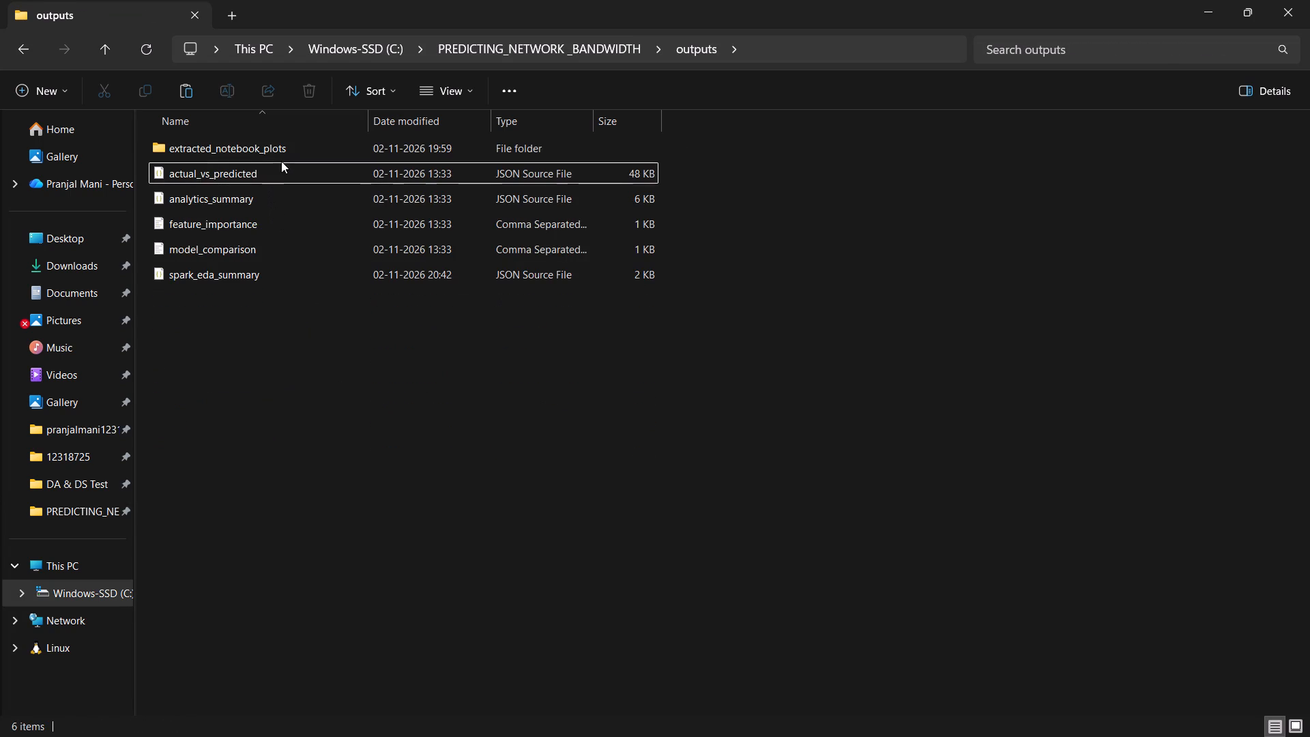
# Inspect the extracted_notebook_plots folder, the actual_vs_predicted file, and the notebooks and __pycache__ folders for unneeded project content.
pyautogui.doubleClick(289, 154)
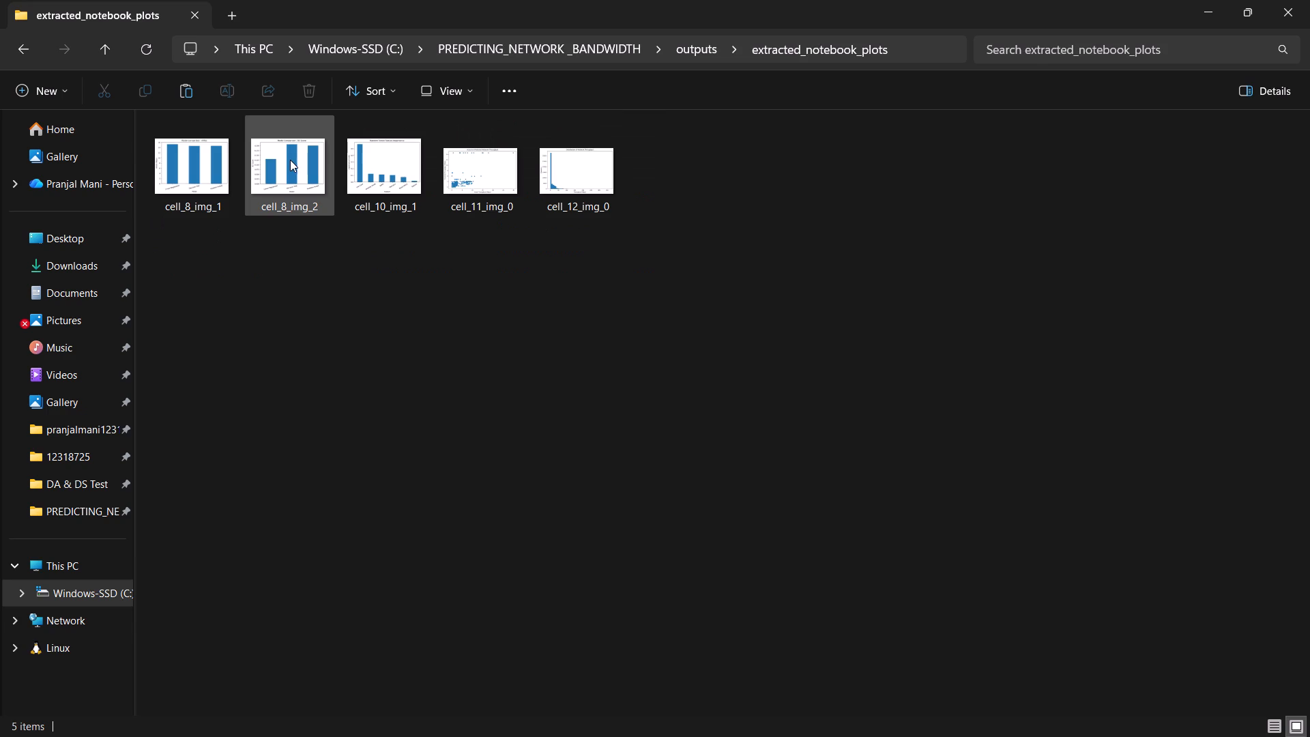
pyautogui.click(26, 45)
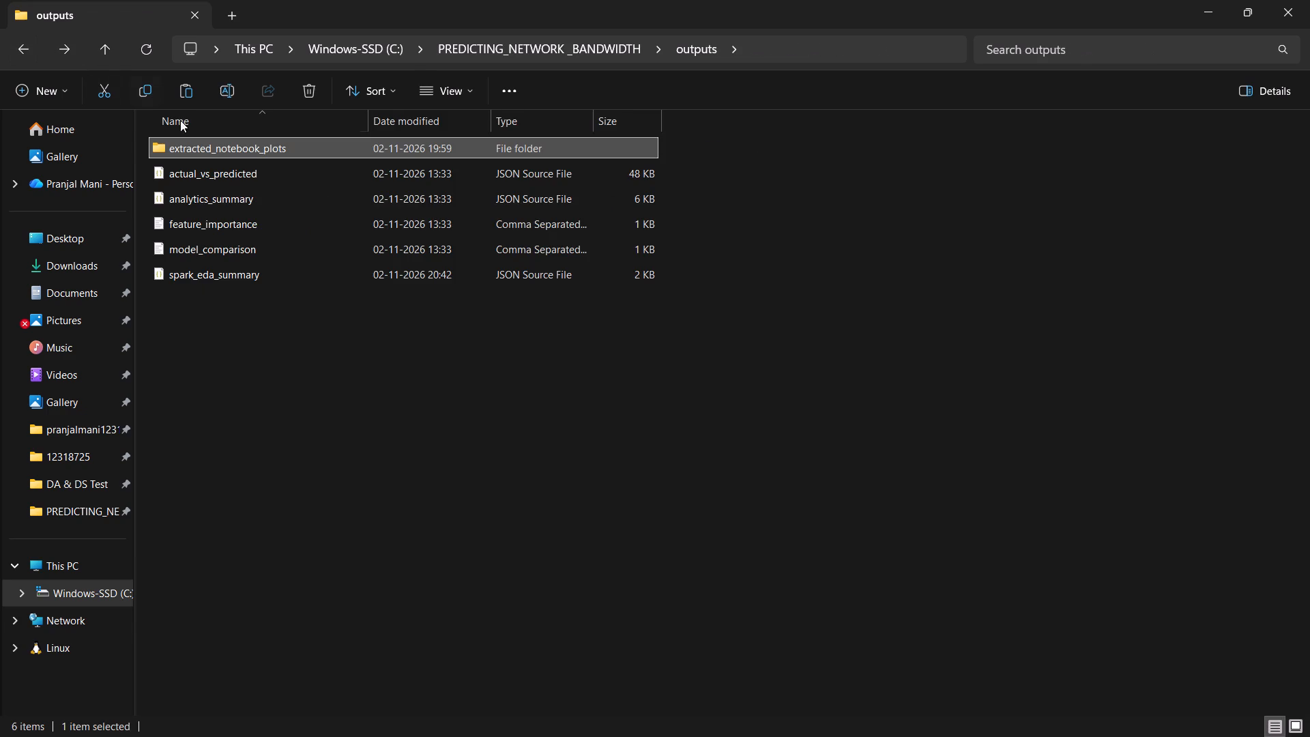
pyautogui.doubleClick(253, 167)
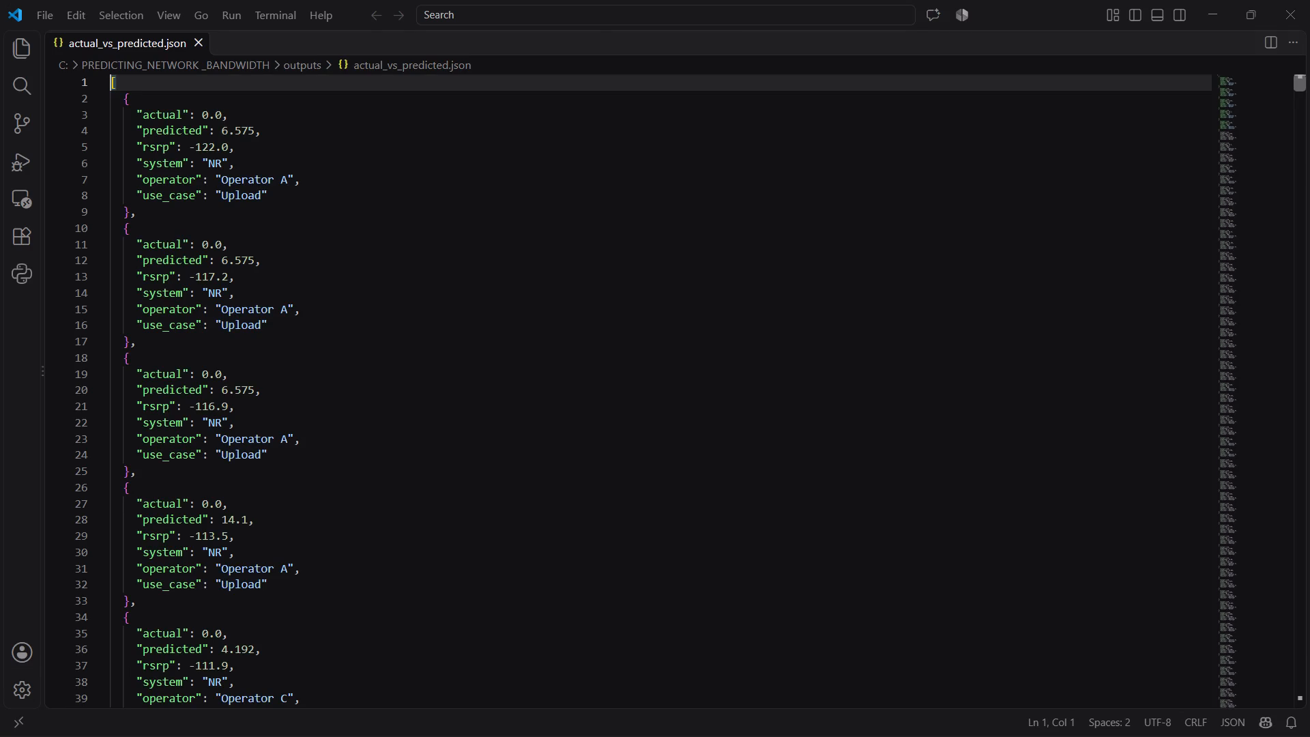
pyautogui.click(1278, 0)
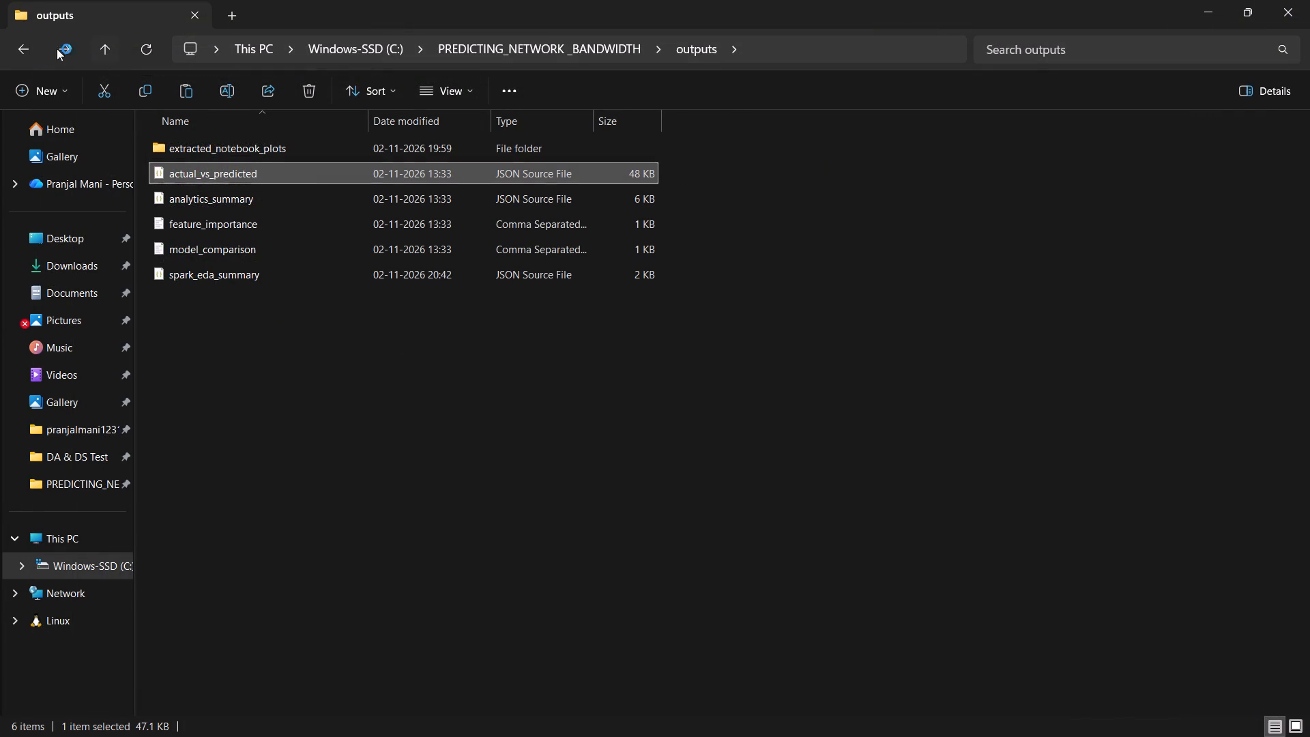
pyautogui.click(9, 50)
pyautogui.click(13, 50)
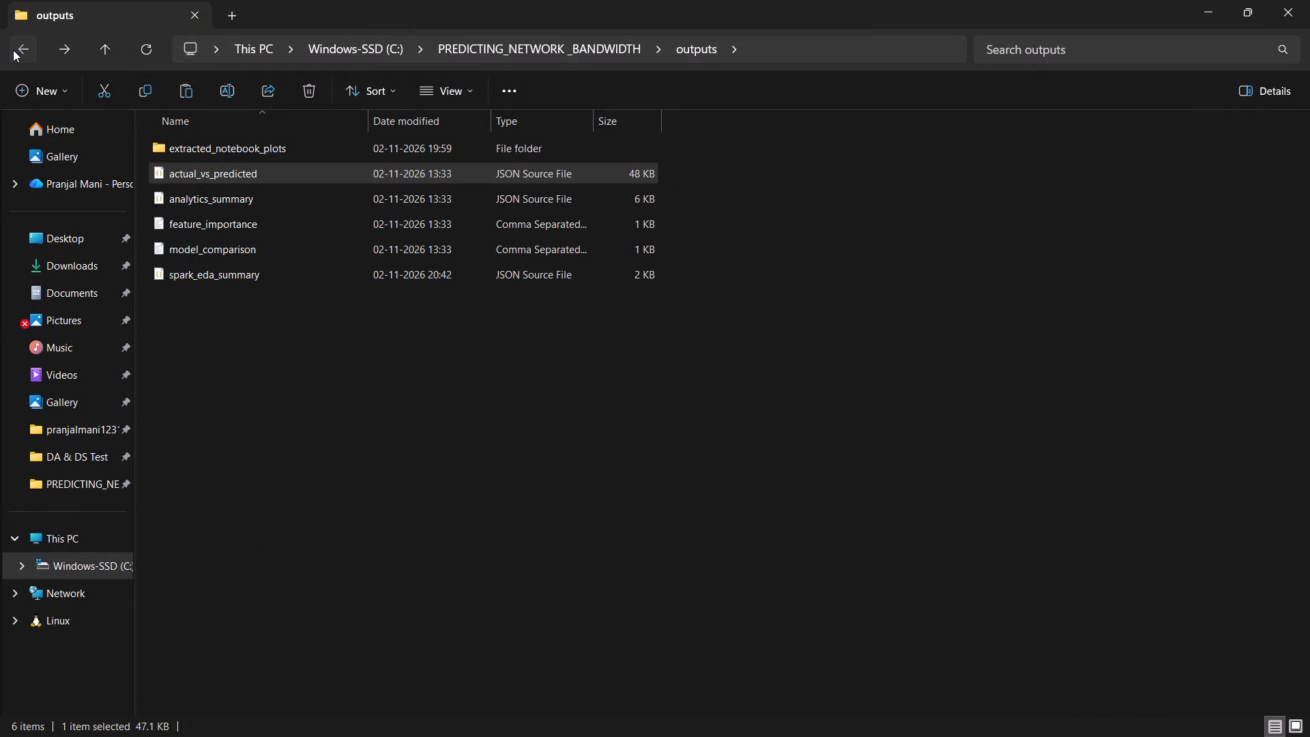
pyautogui.doubleClick(212, 257)
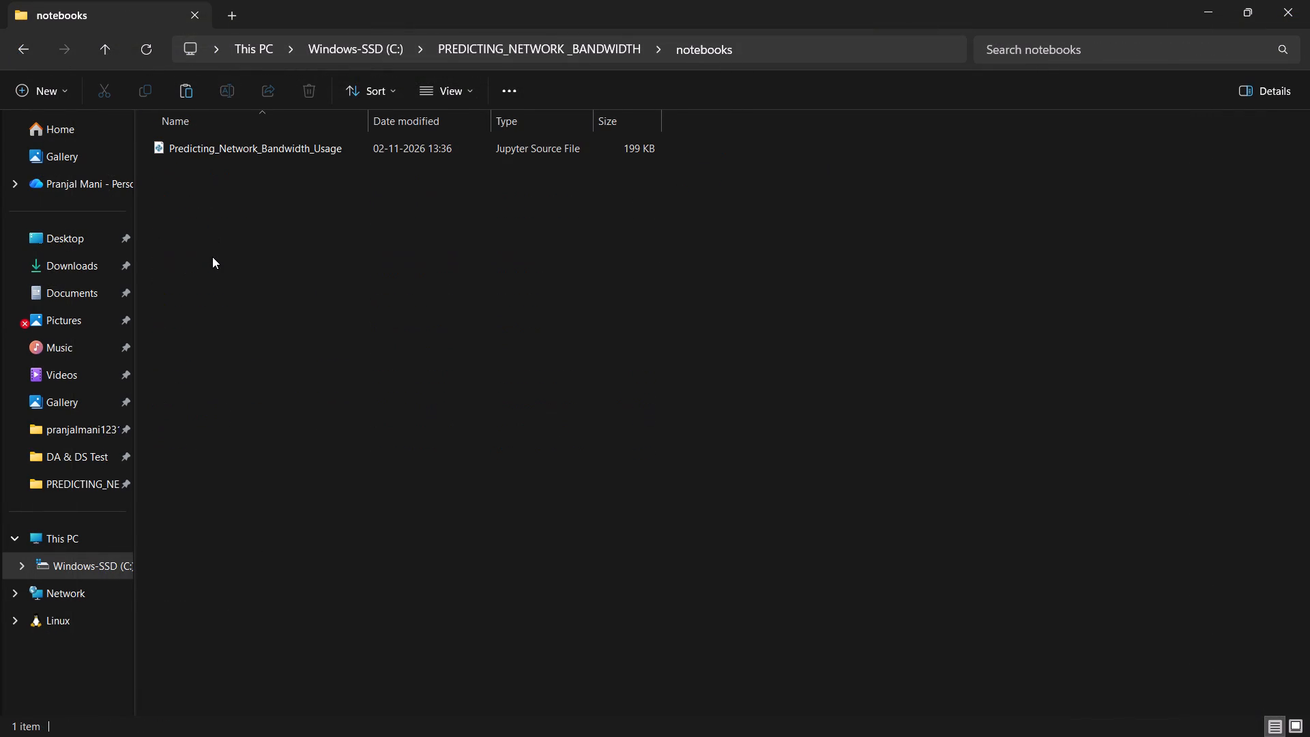
pyautogui.click(25, 56)
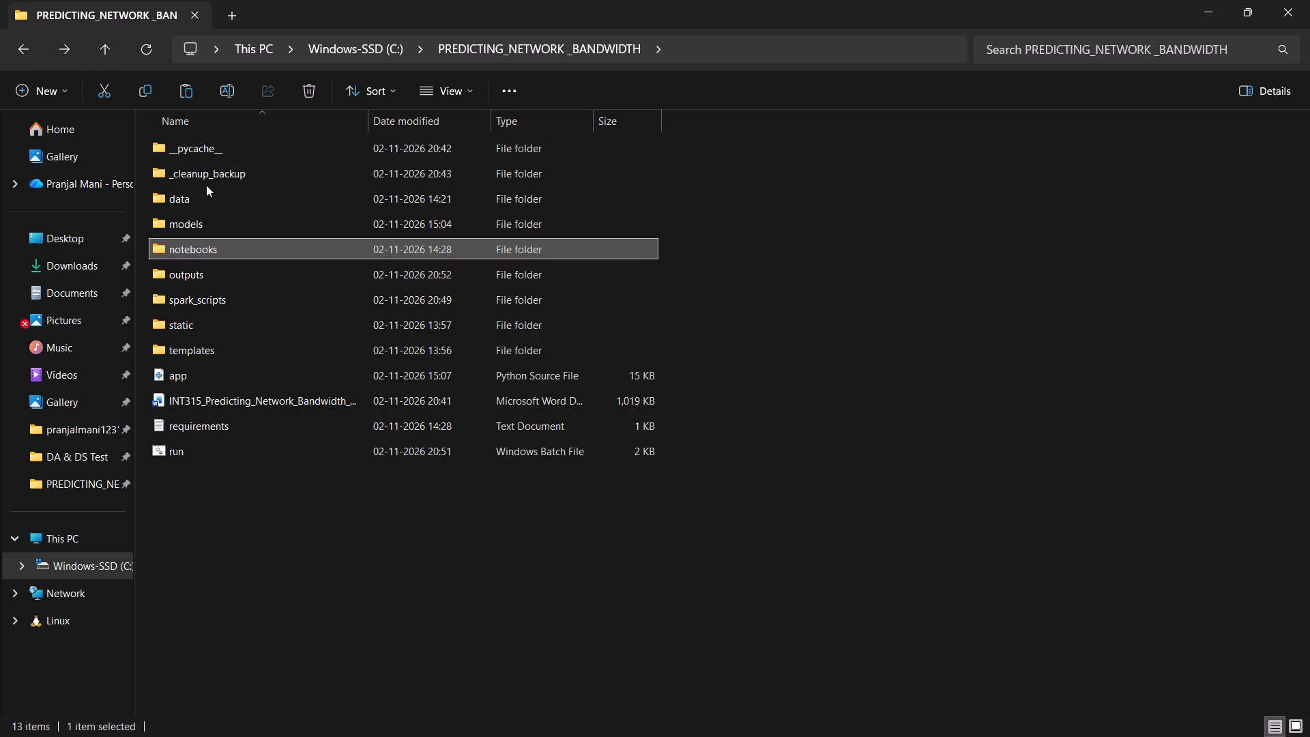
pyautogui.doubleClick(239, 155)
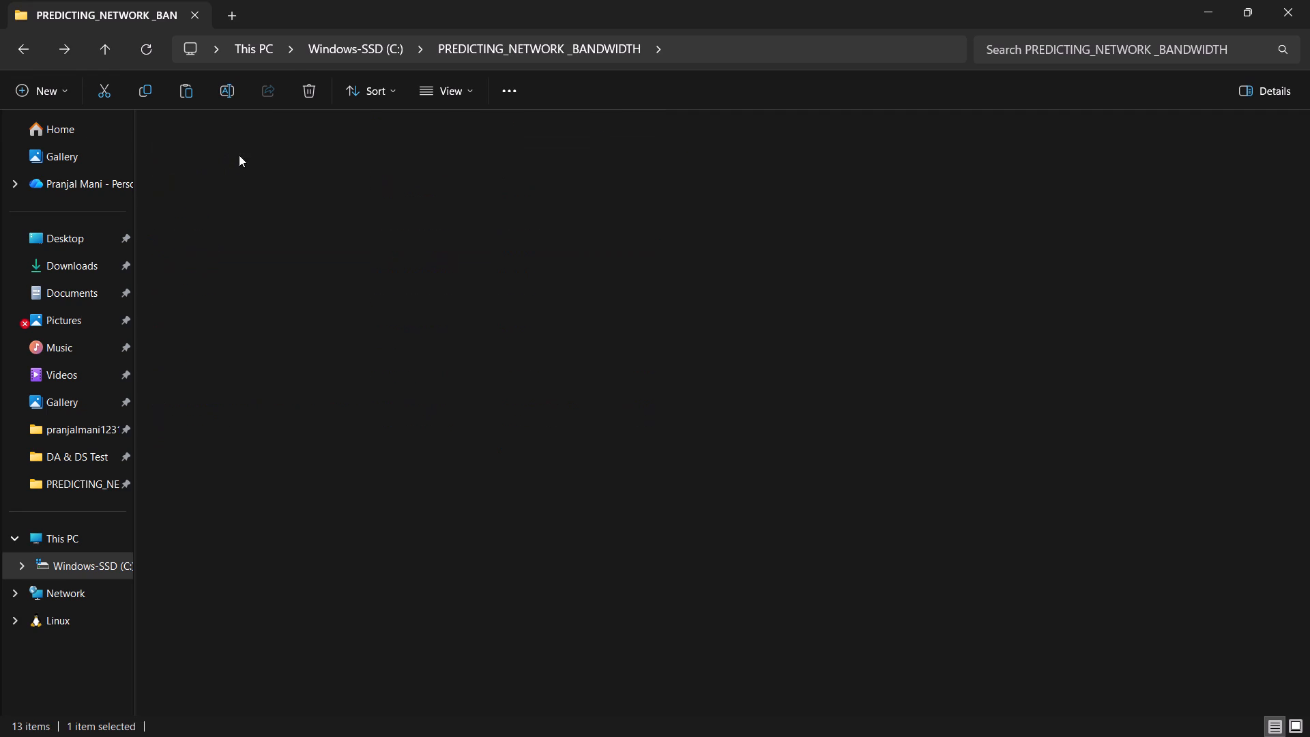
pyautogui.doubleClick(29, 43)
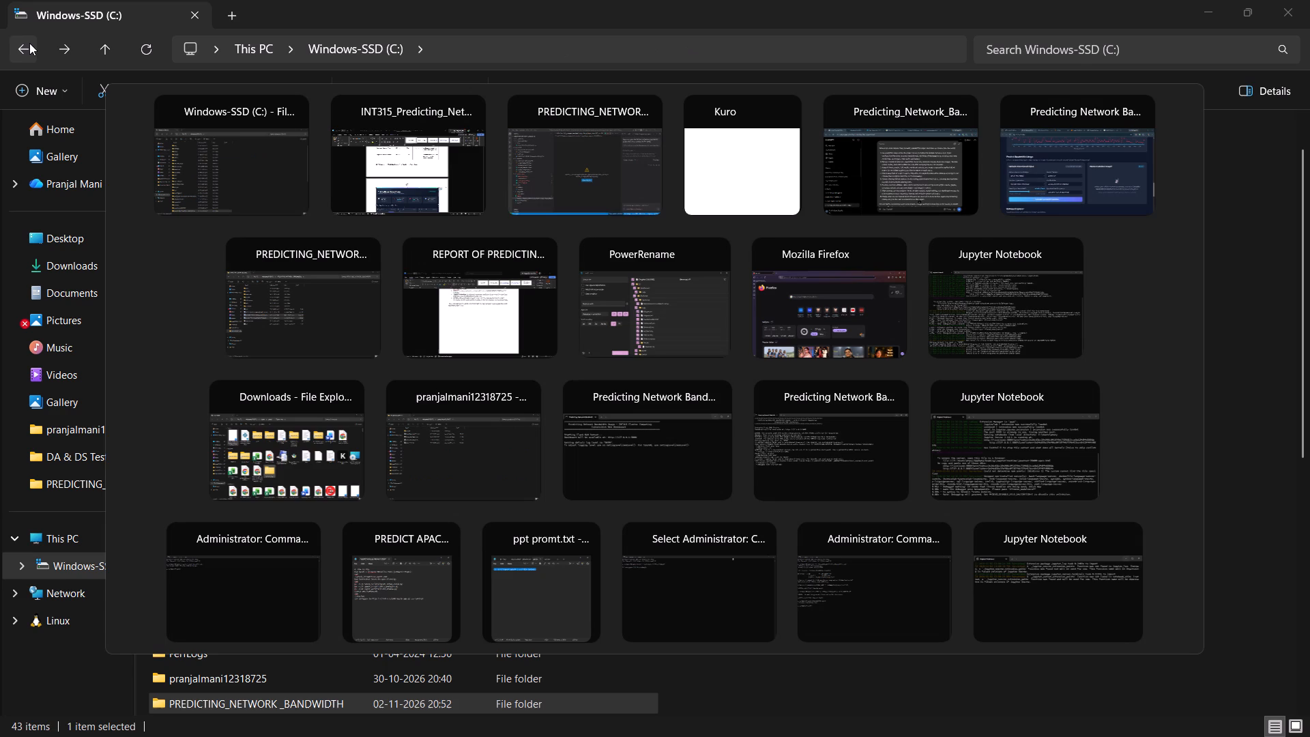
# Return to the network bandwidth report in Word and save it at the Result Analysis section.
pyautogui.scroll(-2, 407, 491)
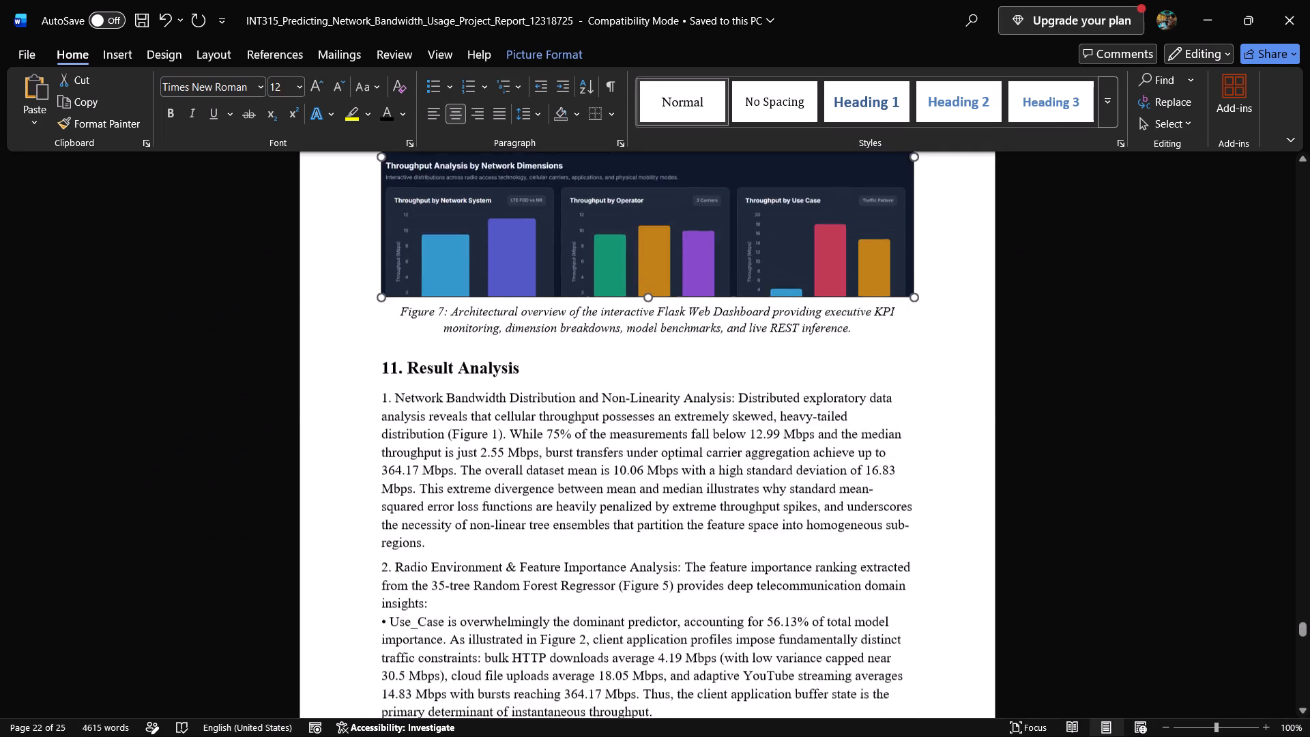
pyautogui.click(454, 504)
pyautogui.hotkey('ctrl', 's')
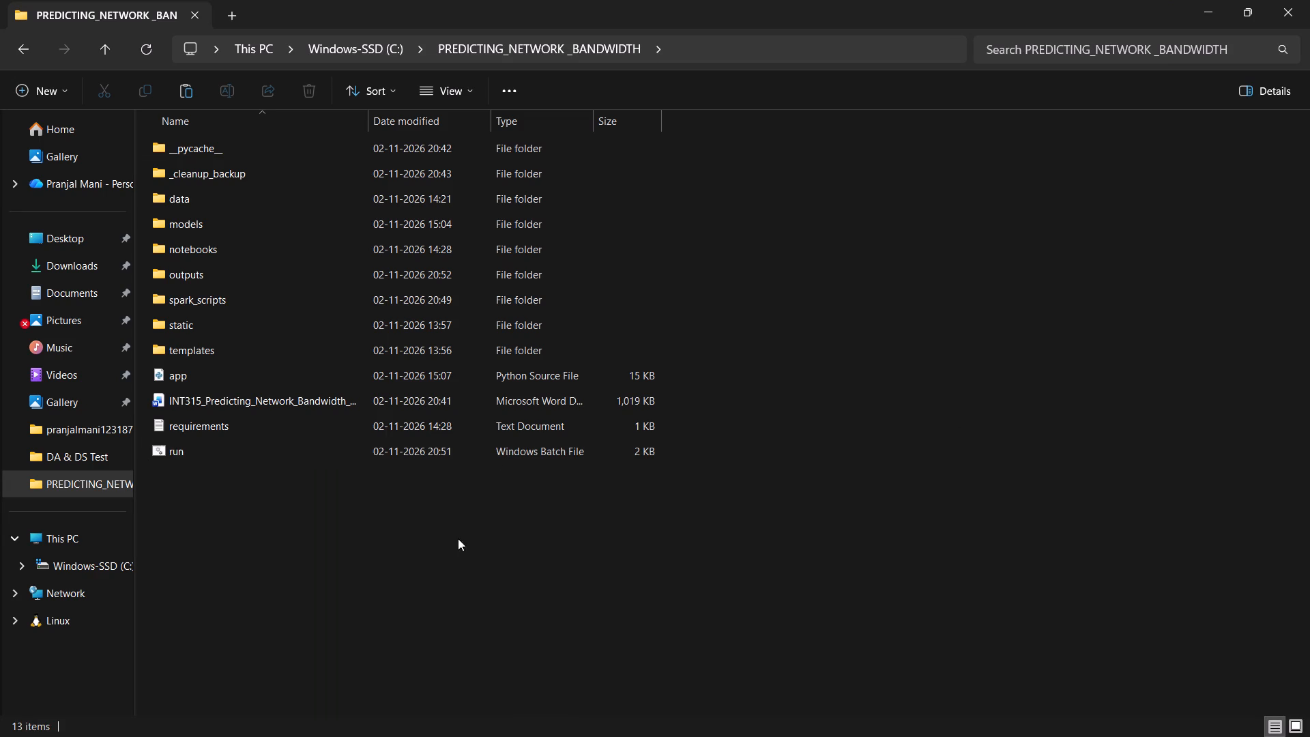
# Look back through the report in Word from the Result Analysis section to the title page.
pyautogui.click(448, 553)
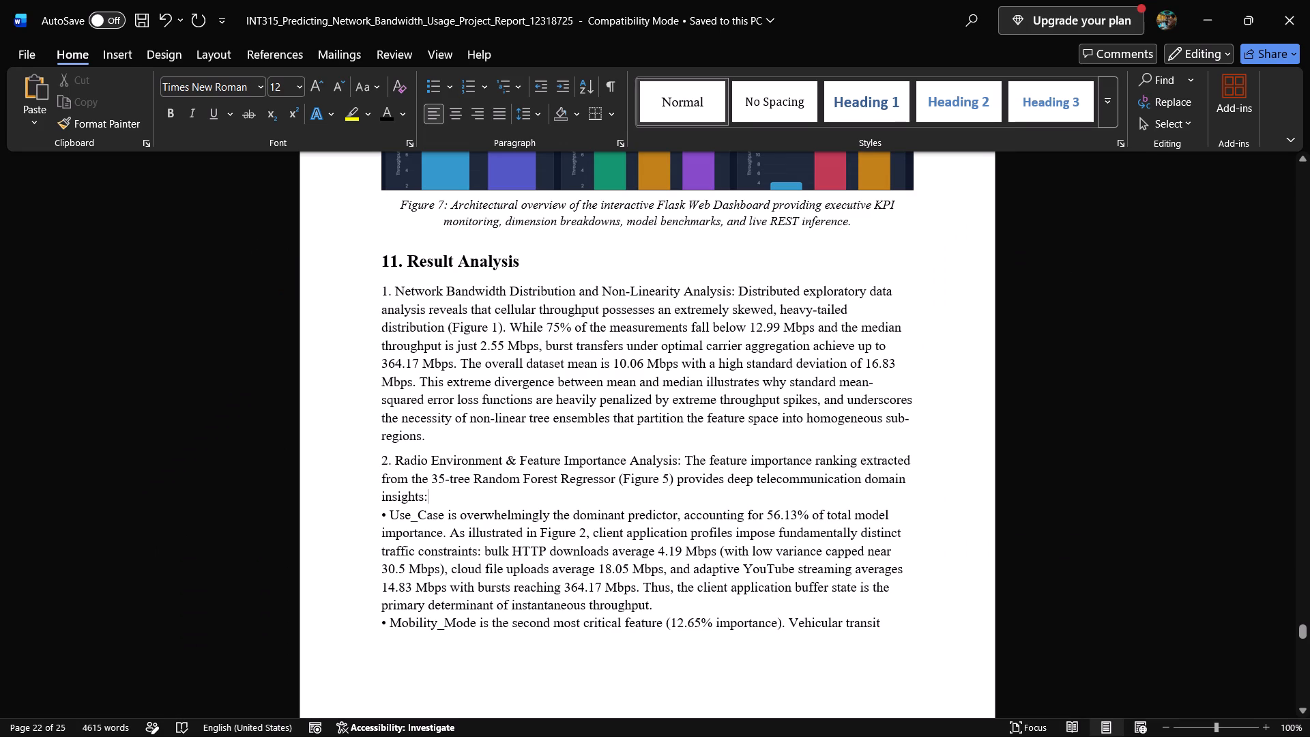
pyautogui.scroll(20, 491, 457)
pyautogui.scroll(11, 491, 457)
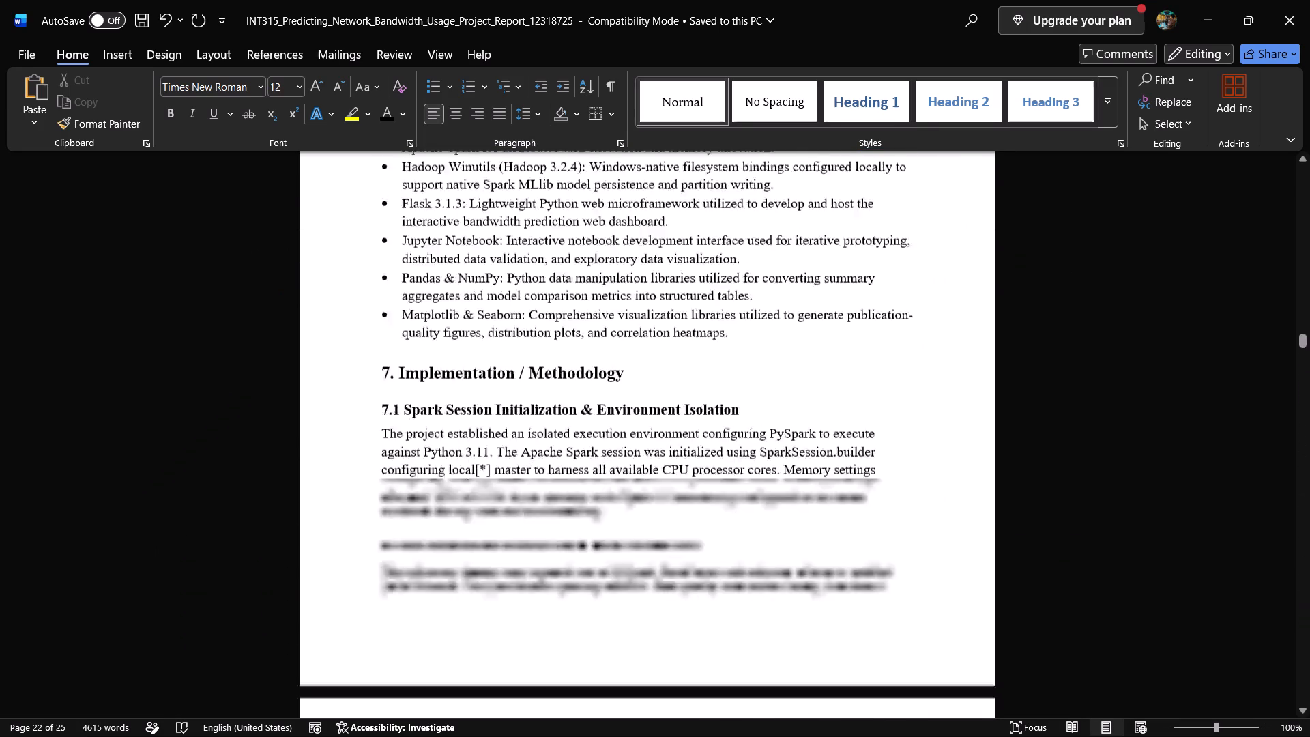
pyautogui.scroll(12, 491, 457)
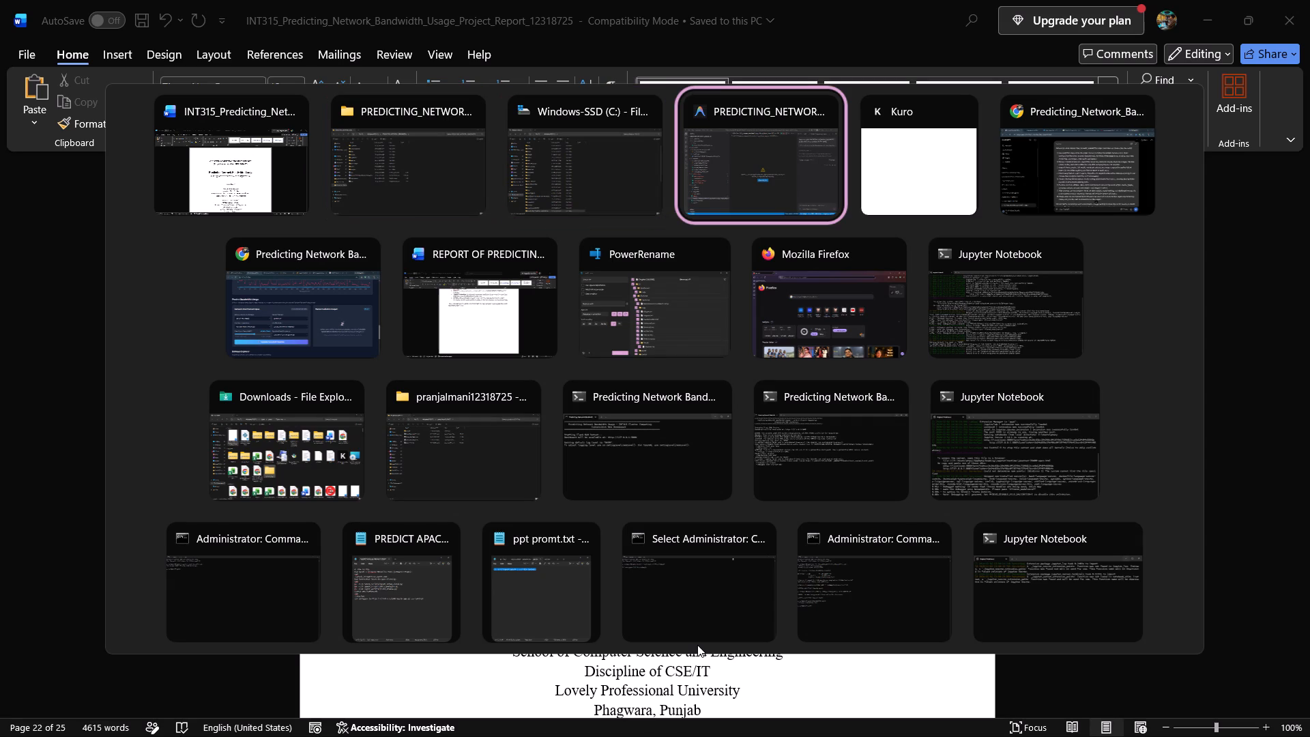
# Replace the INT315 project report's title page with the title page copied from the REPORT OF PREDICTING NETWORK USAGE document.
pyautogui.scroll(12, 630, 468)
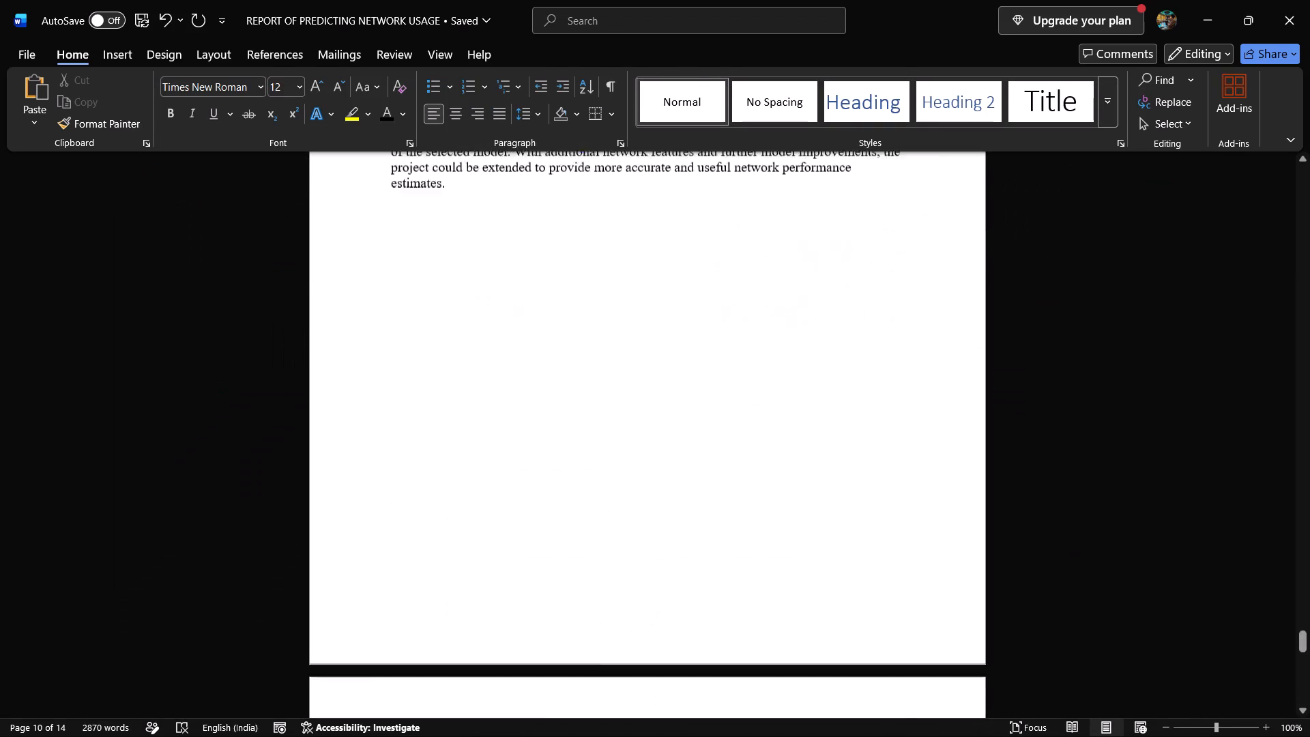
pyautogui.scroll(14, 630, 468)
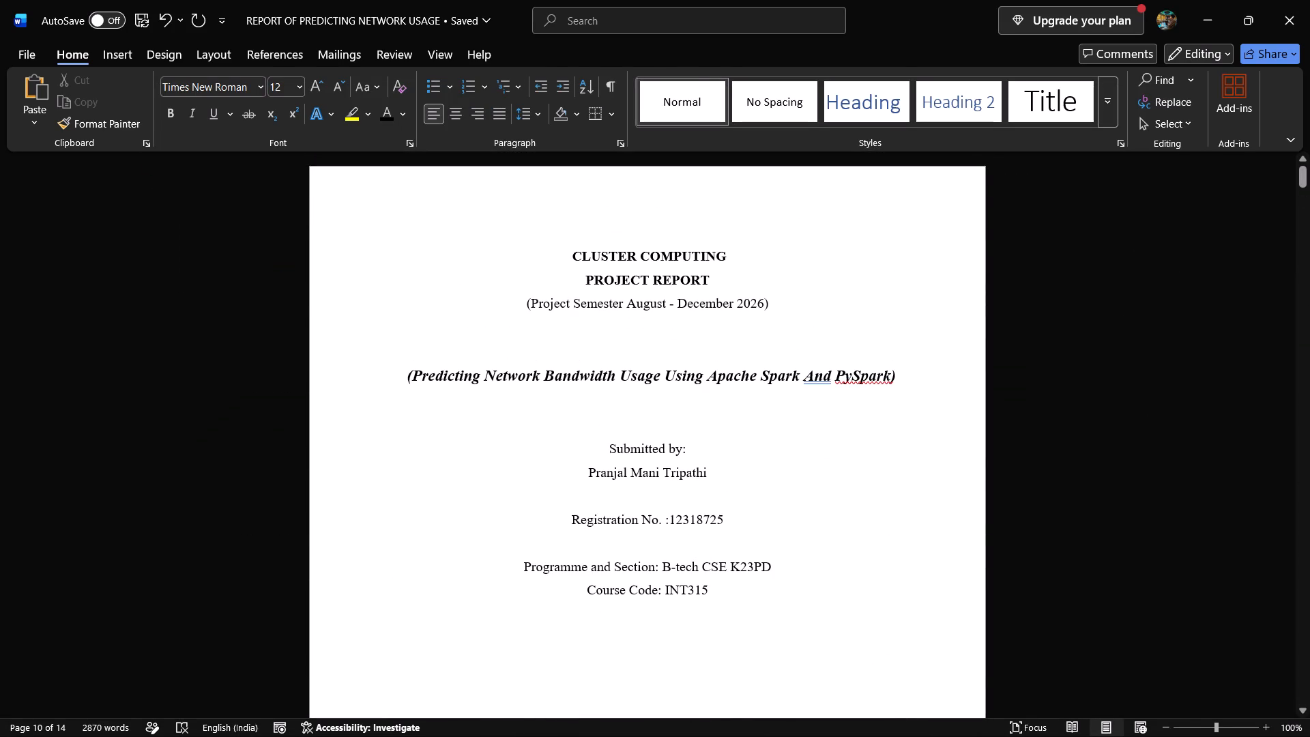
pyautogui.moveTo(557, 246); pyautogui.dragTo(874, 736)
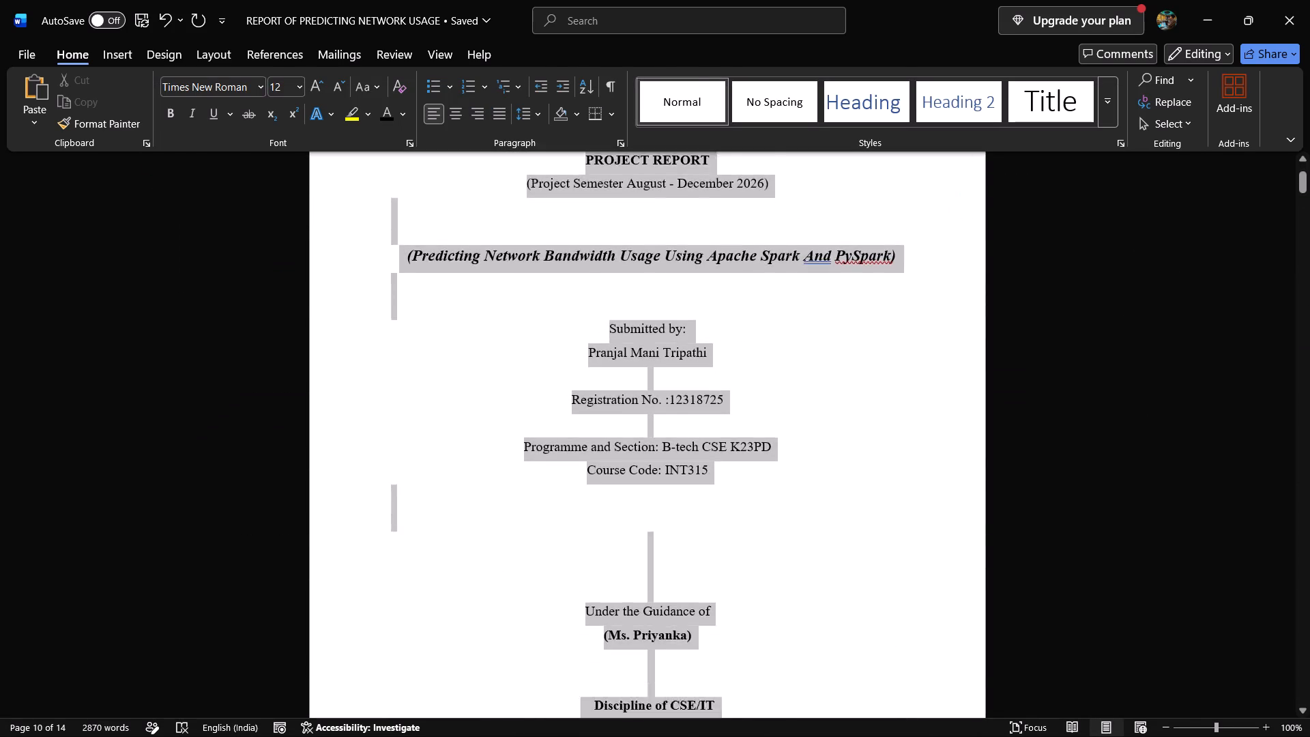
pyautogui.moveTo(874, 736); pyautogui.dragTo(824, 427)
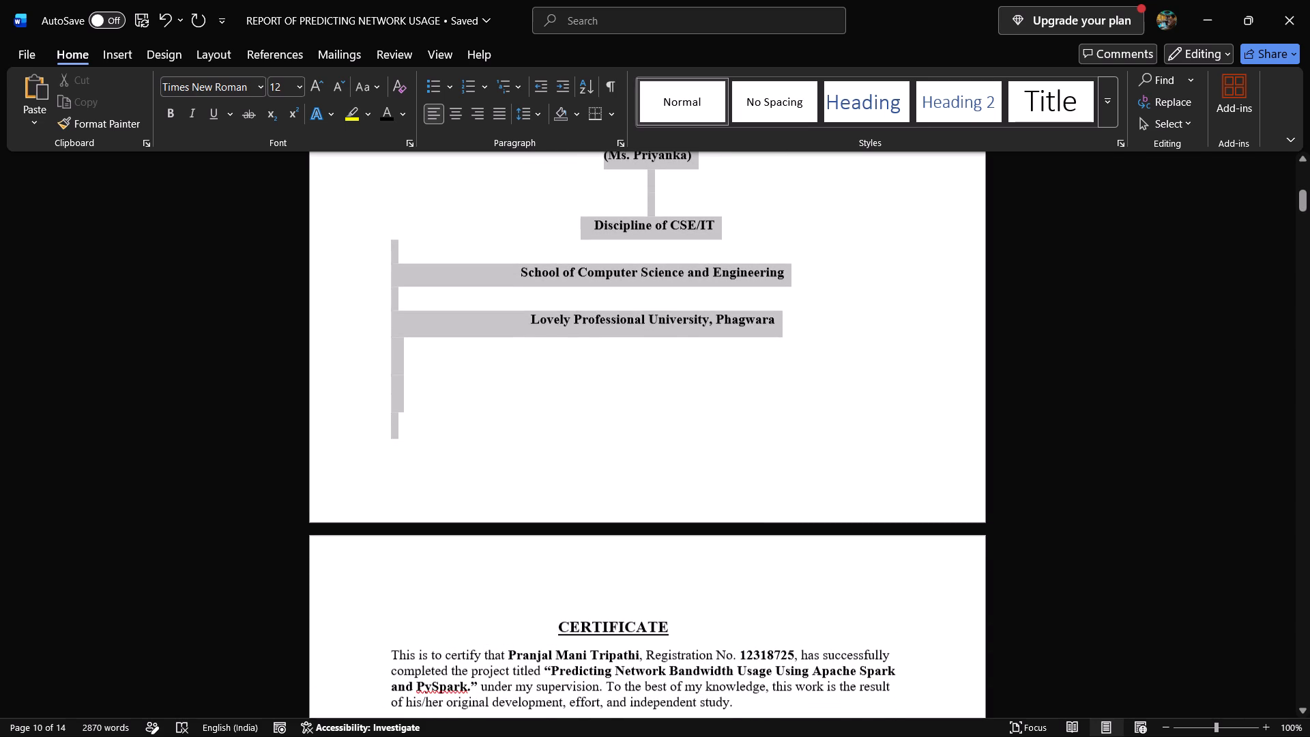
pyautogui.moveTo(824, 427); pyautogui.dragTo(811, 382)
pyautogui.hotkey('ctrl', 'c')
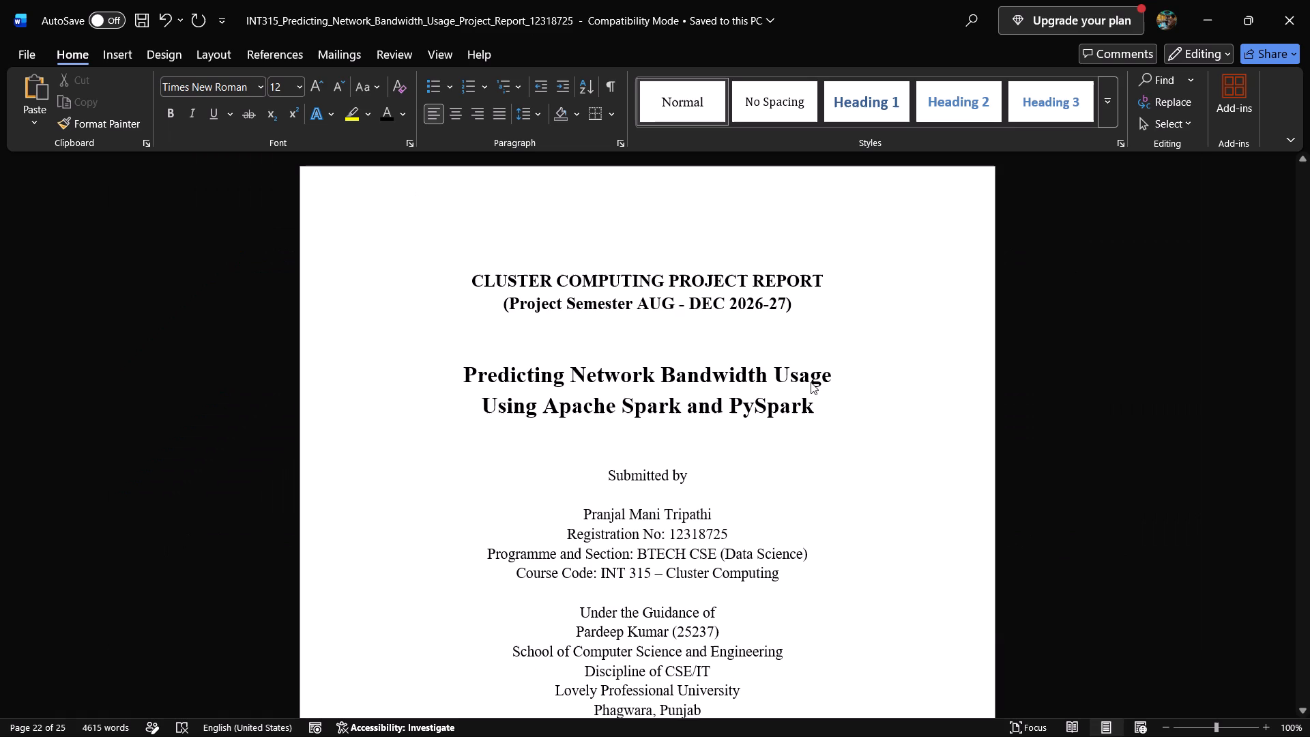
pyautogui.moveTo(473, 272); pyautogui.dragTo(553, 337)
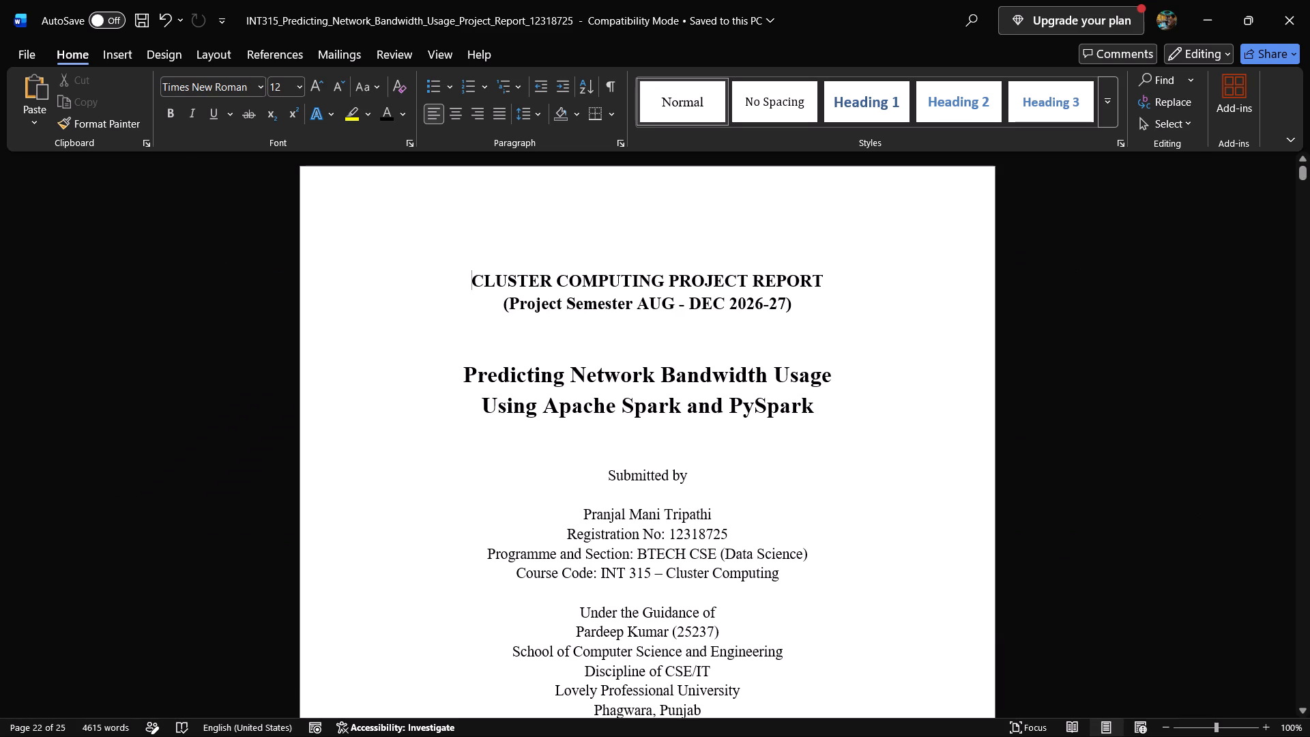
pyautogui.moveTo(553, 337); pyautogui.dragTo(737, 736)
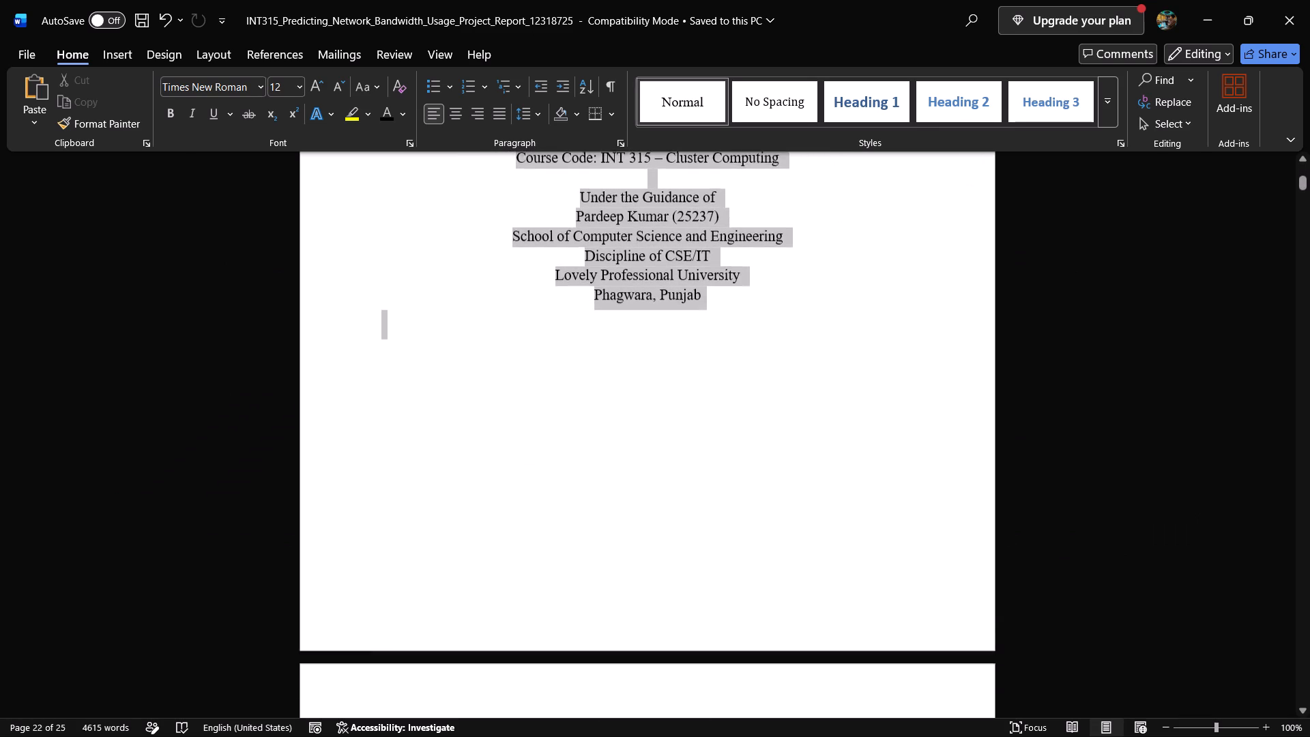
pyautogui.moveTo(737, 736); pyautogui.dragTo(737, 487)
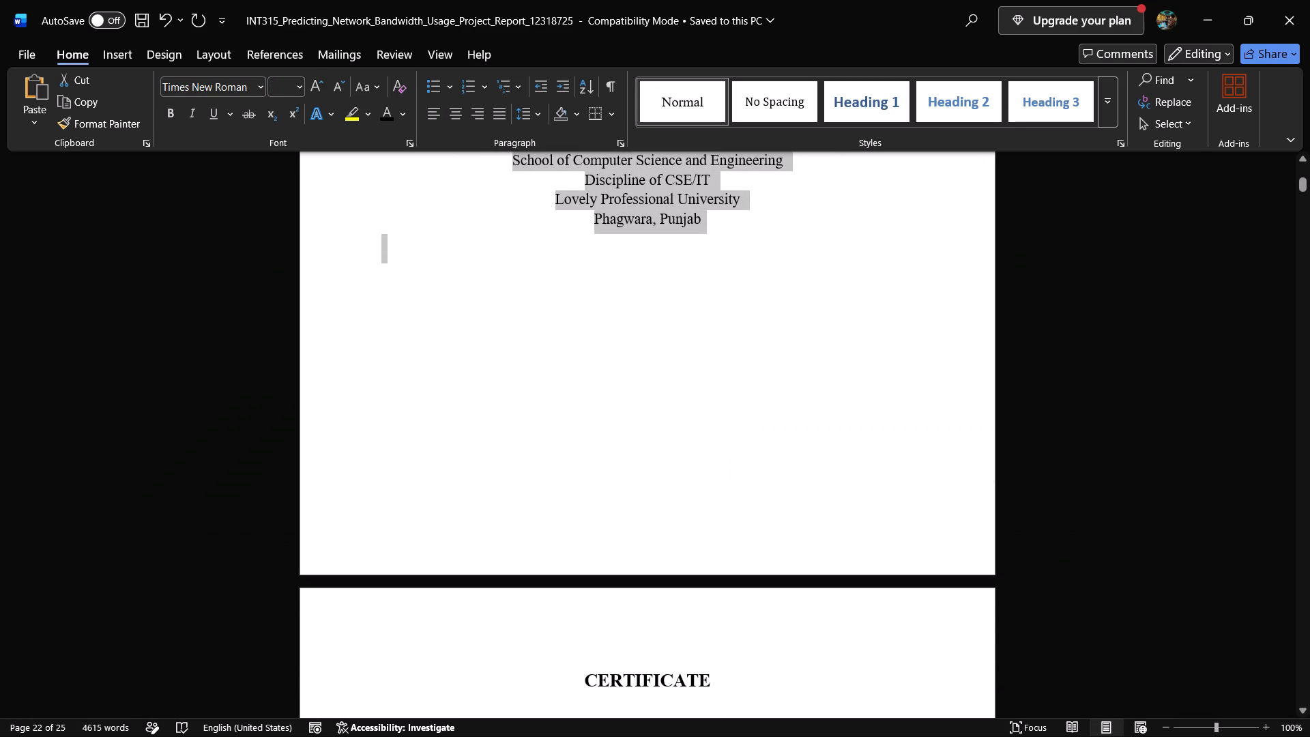
pyautogui.hotkey('ctrl', 'v')
pyautogui.scroll(3, 737, 487)
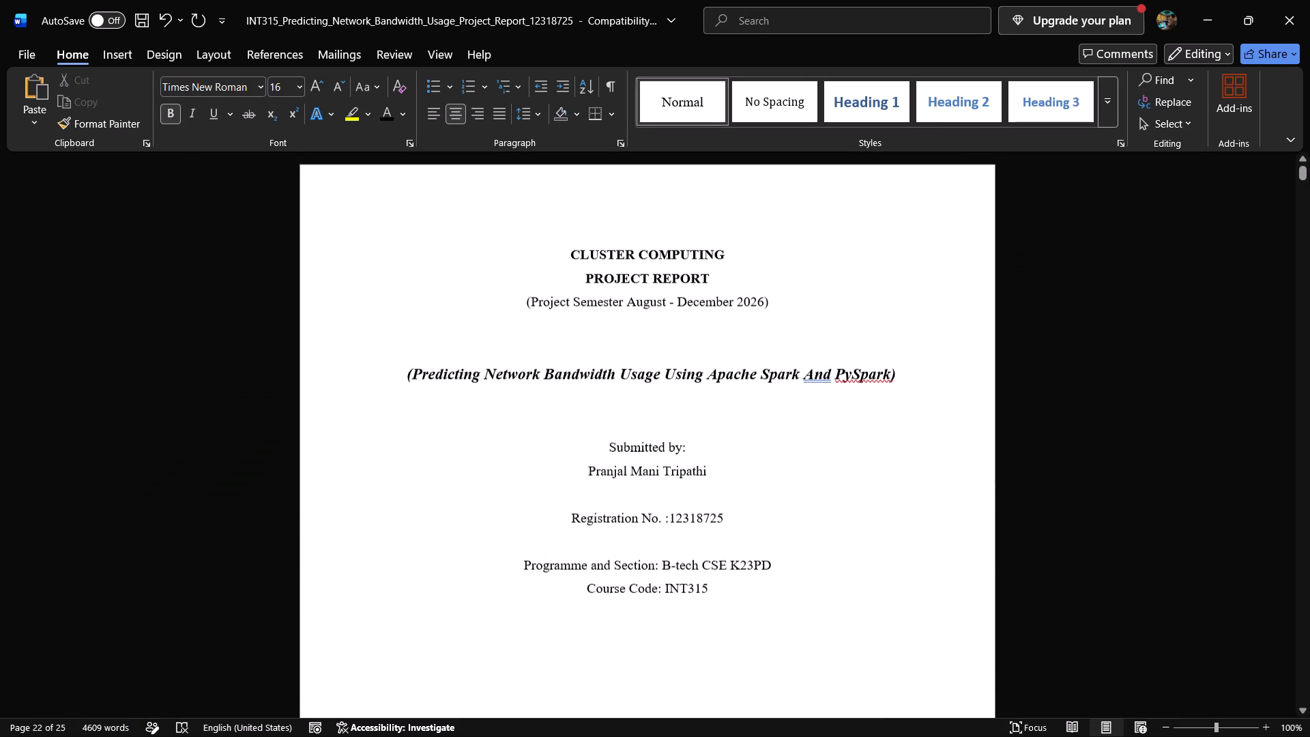
# Replace the INT315 report's Certificate section with the Certificate copied from the REPORT OF PREDICTING NETWORK USAGE document, including its date line.
pyautogui.scroll(-3, 737, 487)
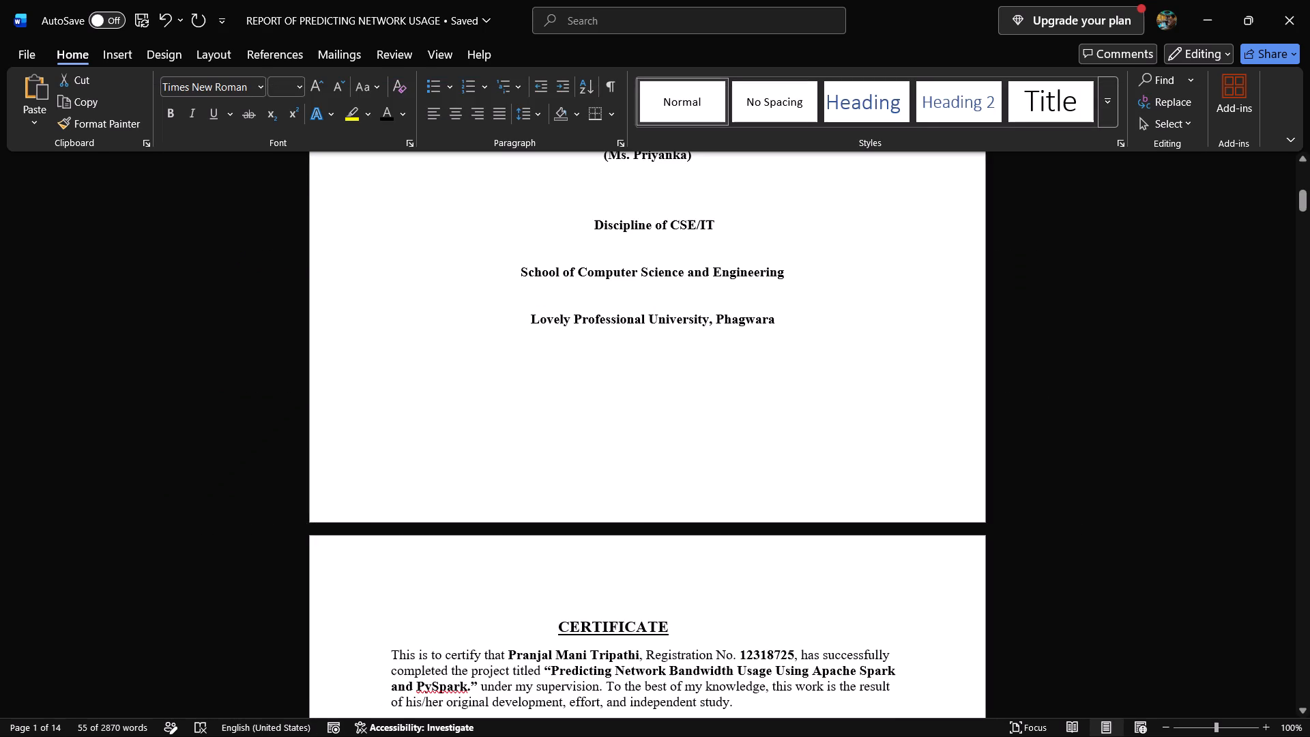
pyautogui.scroll(-3, 639, 506)
pyautogui.scroll(1, 639, 506)
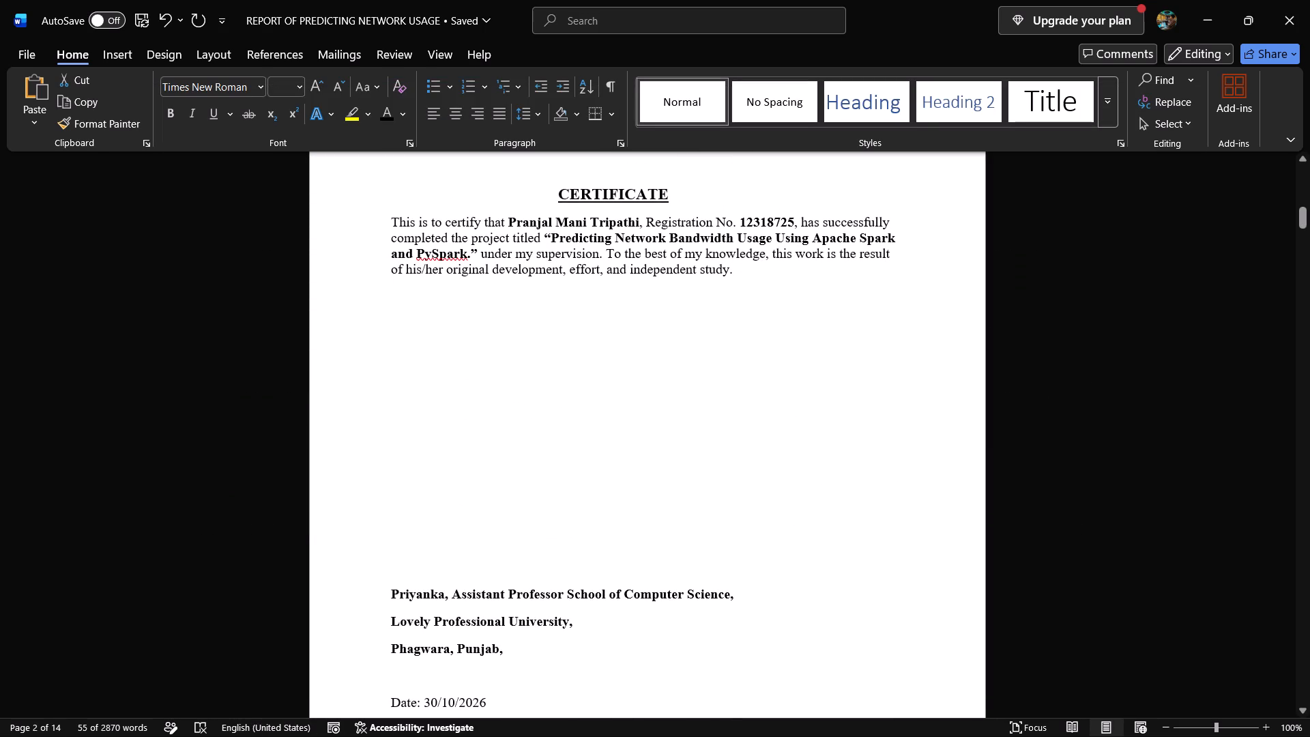
pyautogui.moveTo(544, 184); pyautogui.dragTo(735, 678)
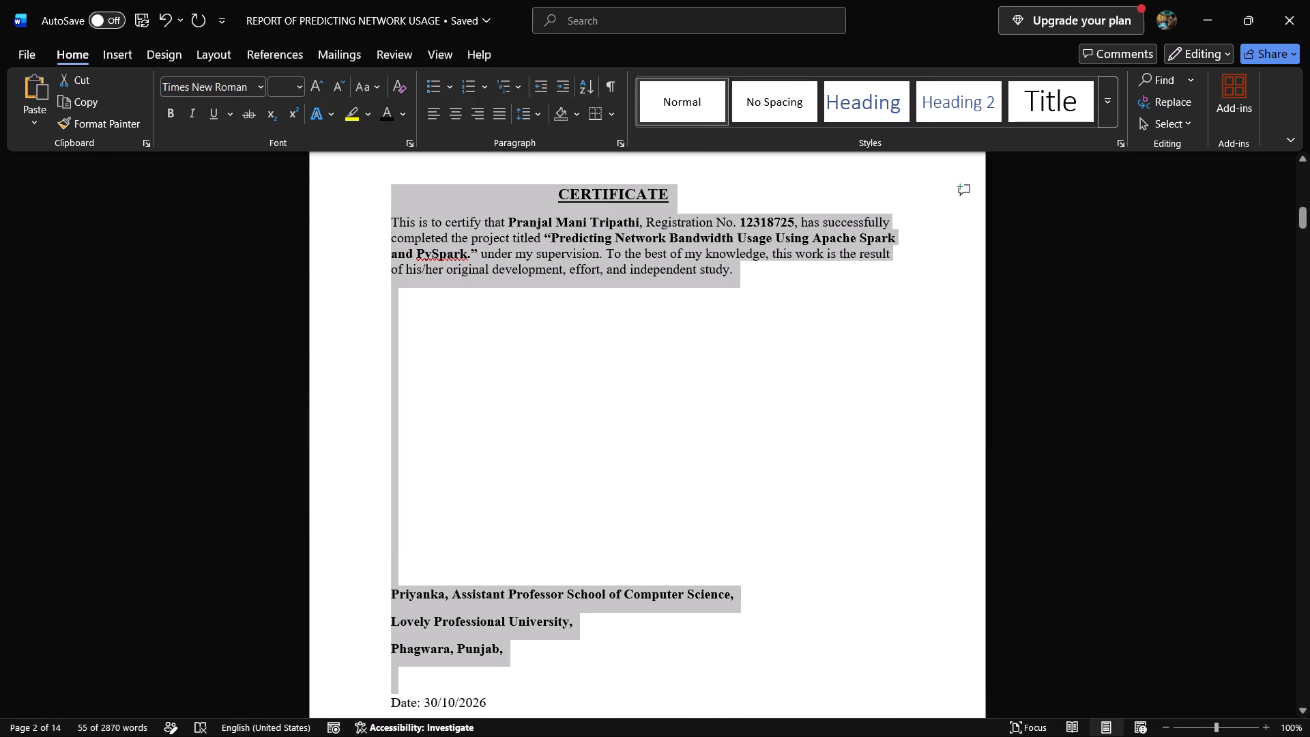
pyautogui.moveTo(735, 678); pyautogui.dragTo(721, 547)
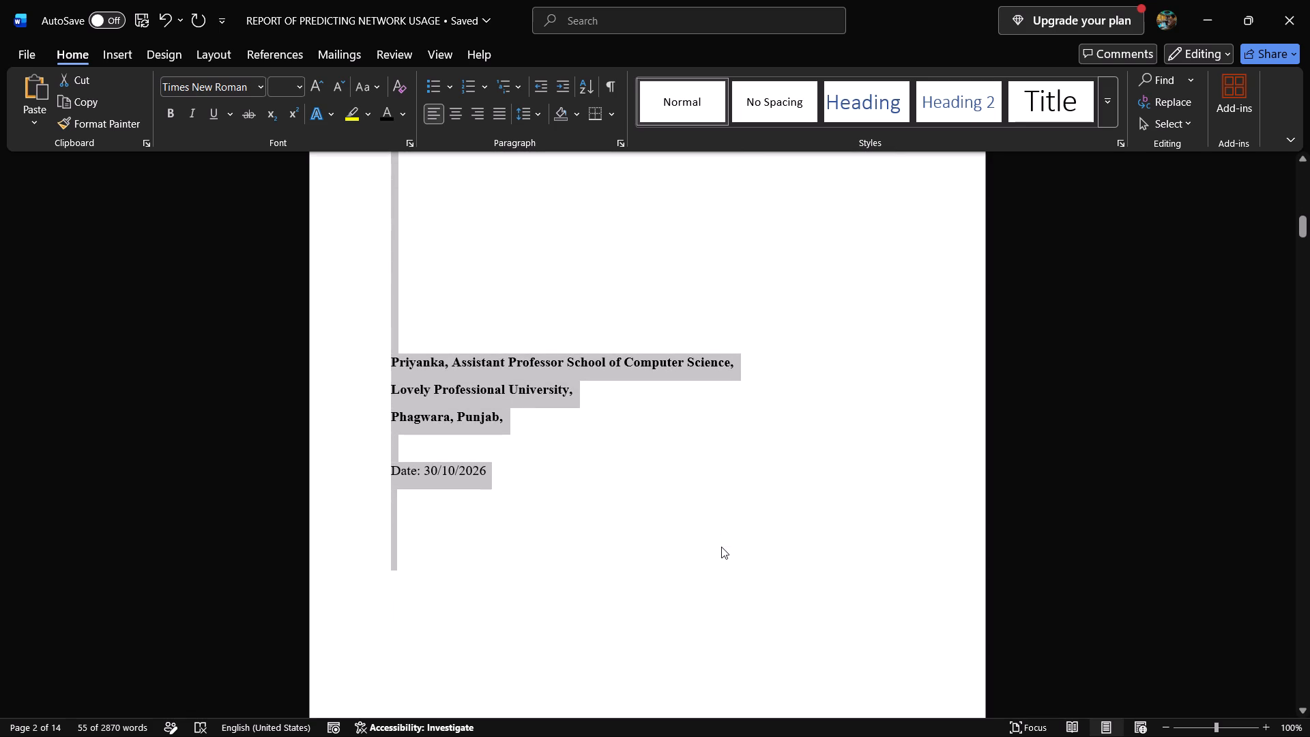
pyautogui.hotkey('ctrl', 'c')
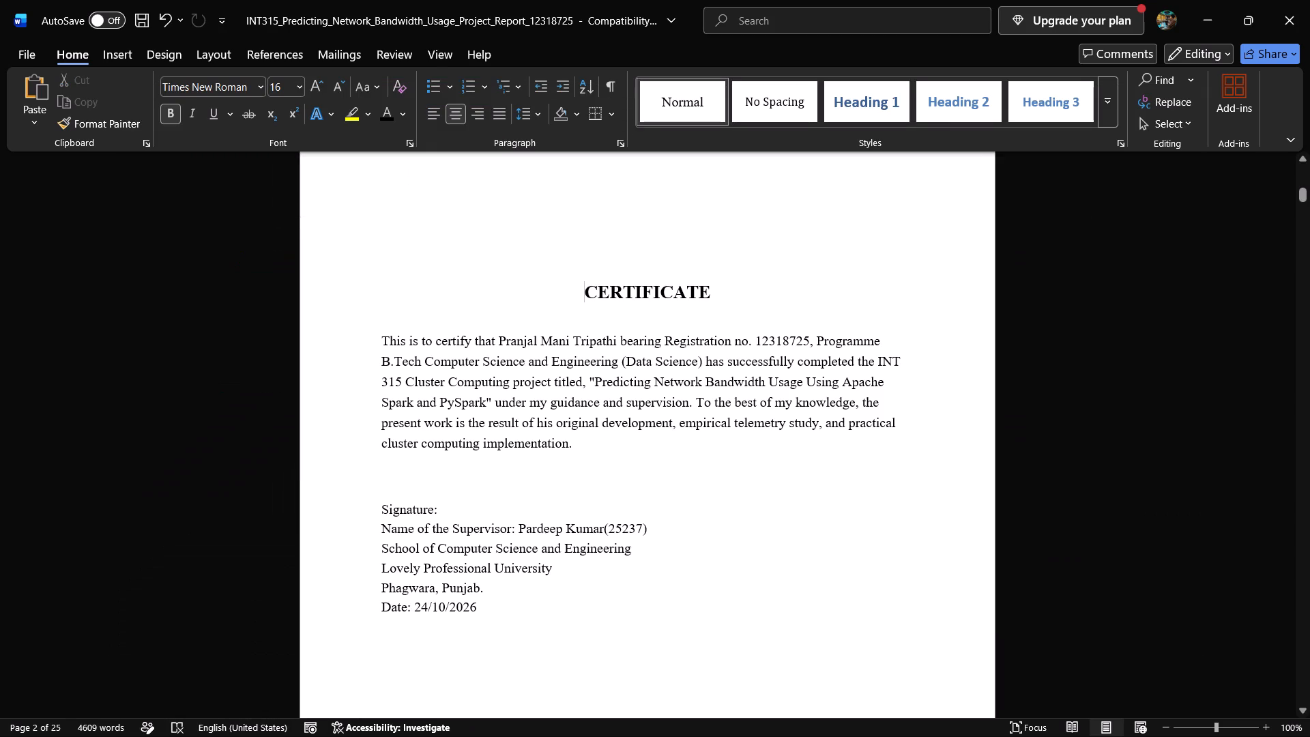
pyautogui.scroll(1, 483, 256)
pyautogui.click(423, 298)
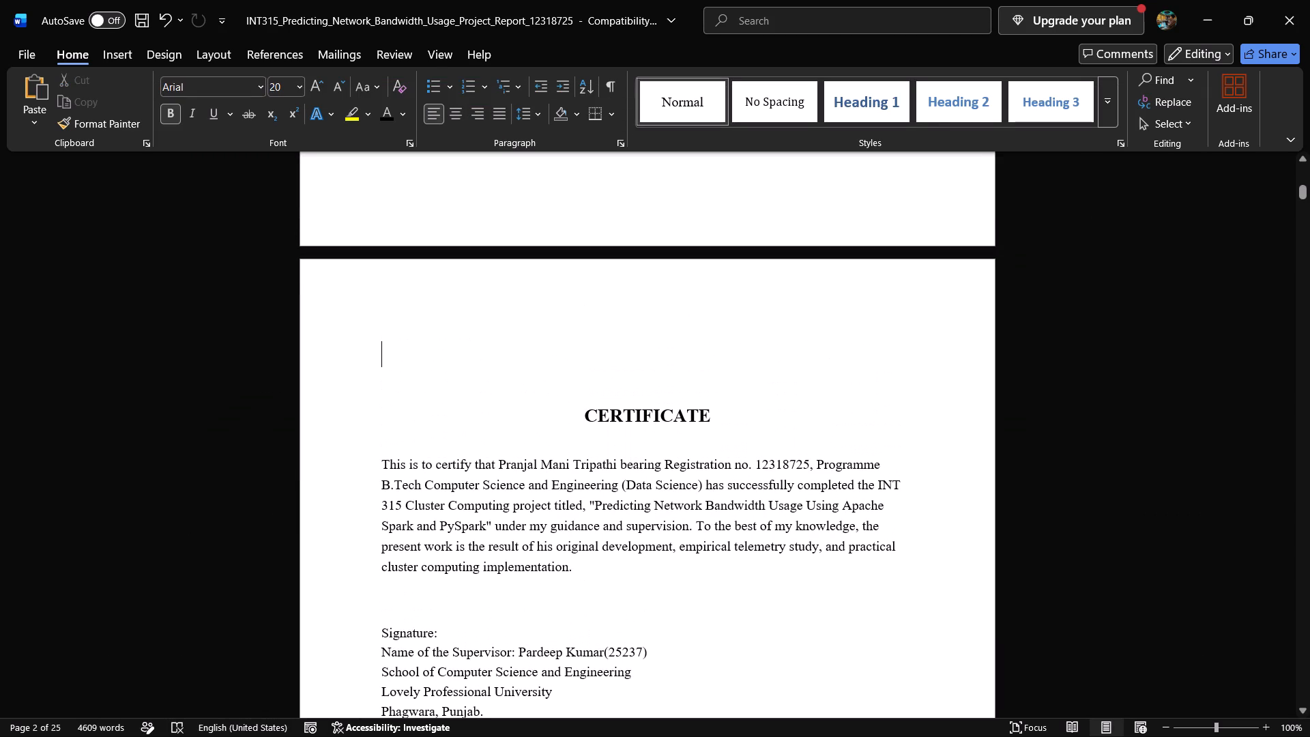
pyautogui.moveTo(374, 334); pyautogui.dragTo(660, 736)
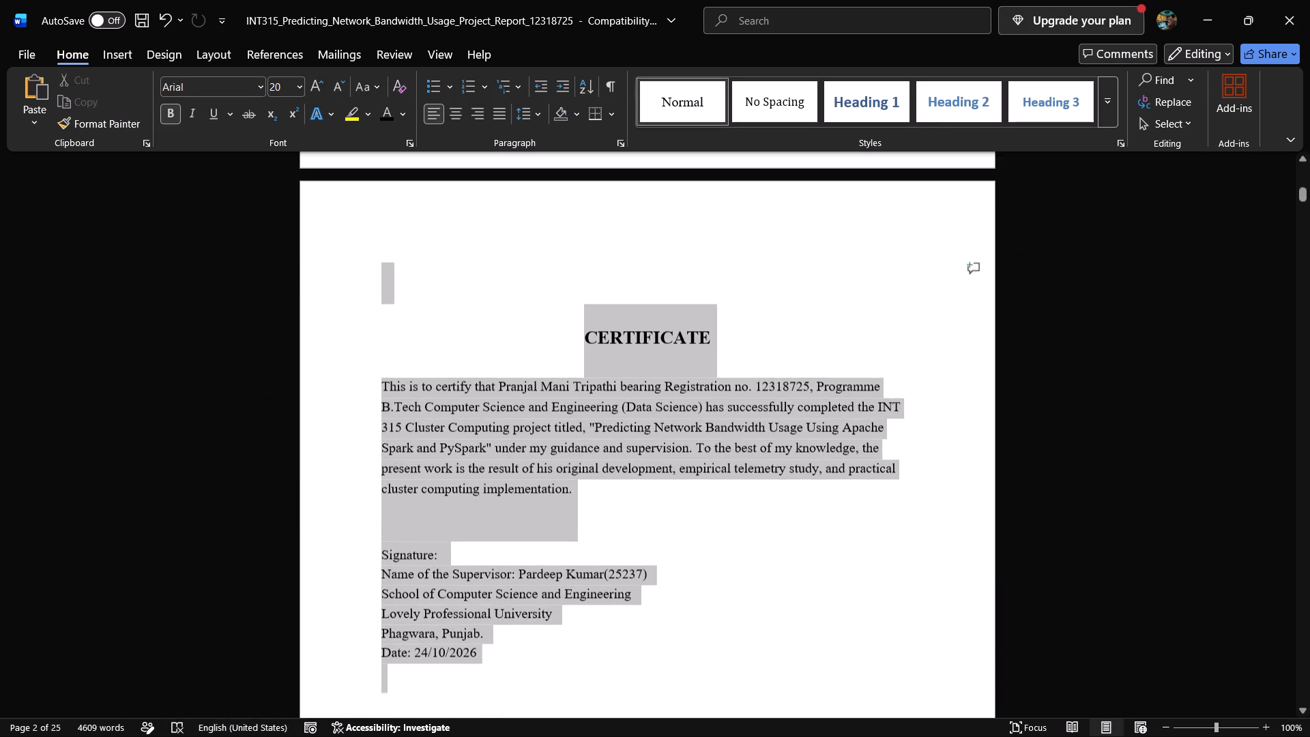
pyautogui.moveTo(660, 736); pyautogui.dragTo(648, 594)
pyautogui.hotkey('ctrl', 'v')
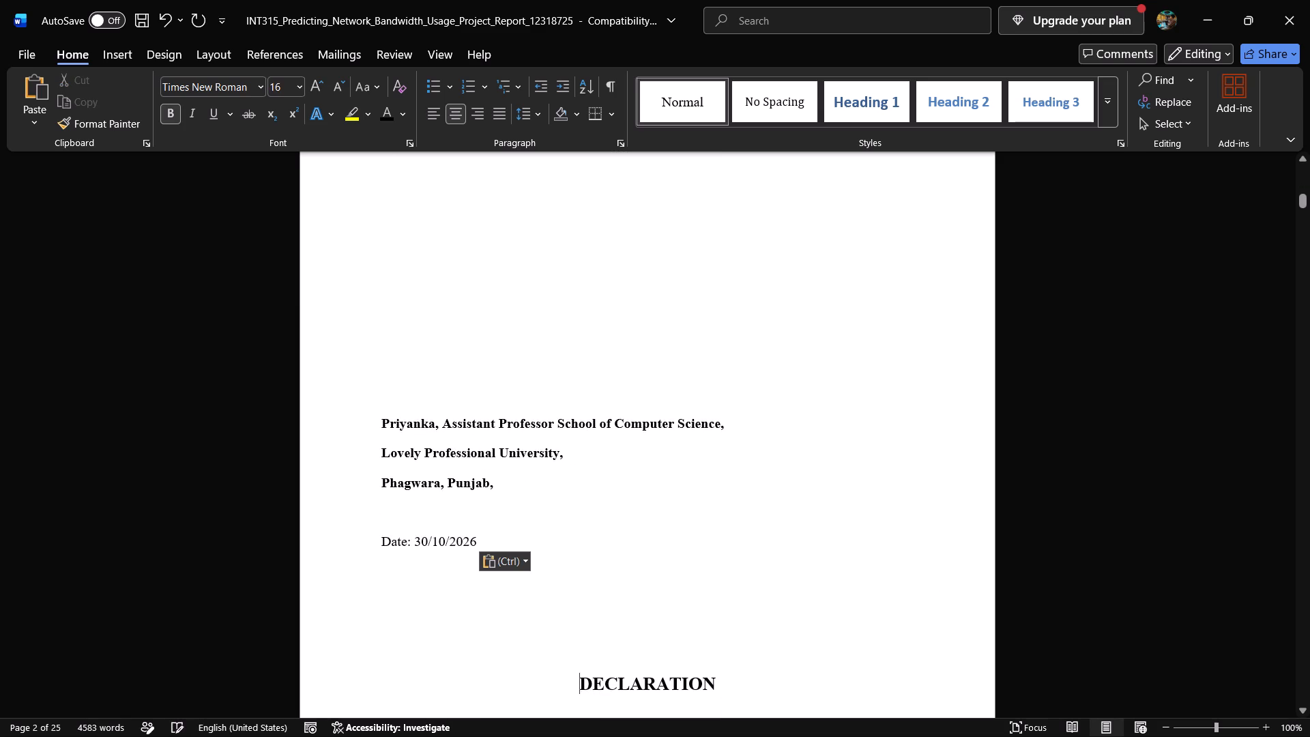
# Insert a blank line before the DECLARATION heading to move it onto the next page, and save the report.
pyautogui.press('Return')
pyautogui.scroll(1, 653, 536)
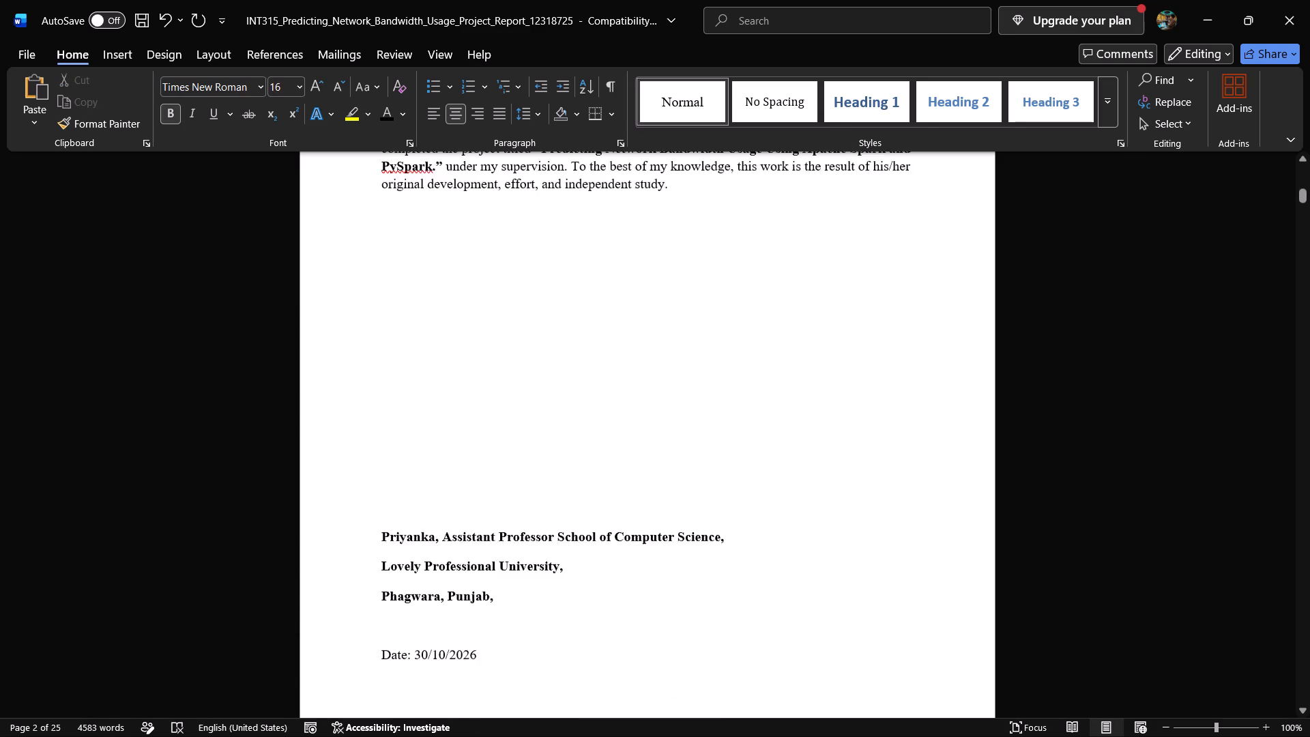
pyautogui.scroll(1, 653, 536)
pyautogui.hotkey('ctrl', 's')
pyautogui.scroll(1, 653, 536)
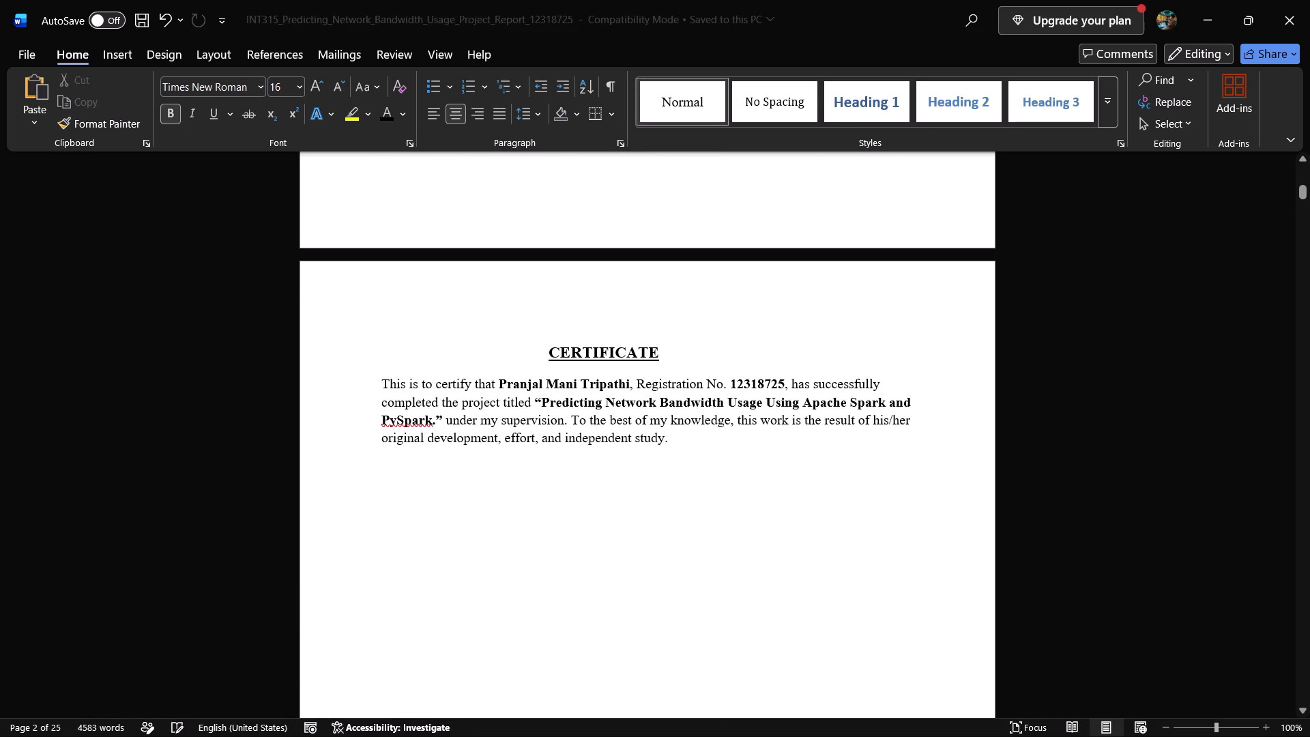
# Replace the INT315 report's Declaration section with the Declaration copied from the REPORT OF PREDICTING NETWORK USAGE document, including its signature block.
pyautogui.click(589, 311)
pyautogui.scroll(-1, 638, 512)
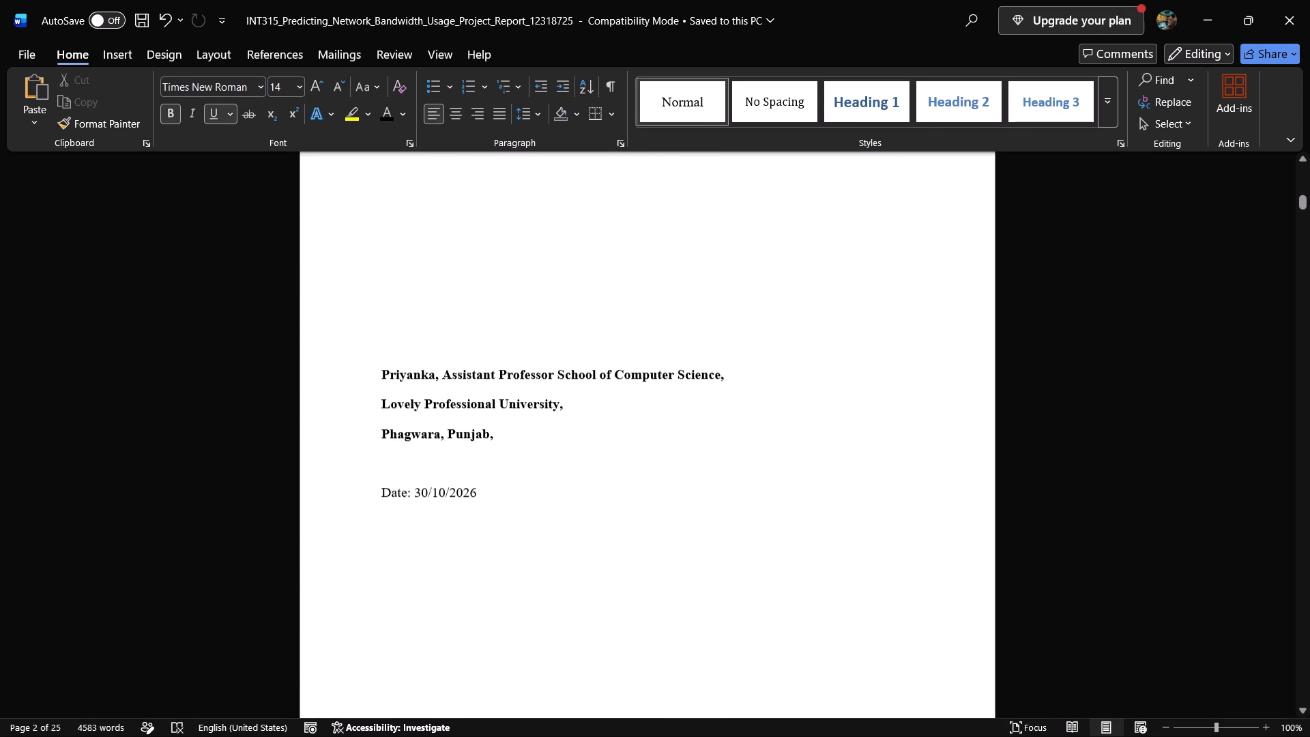
pyautogui.scroll(-1, 638, 560)
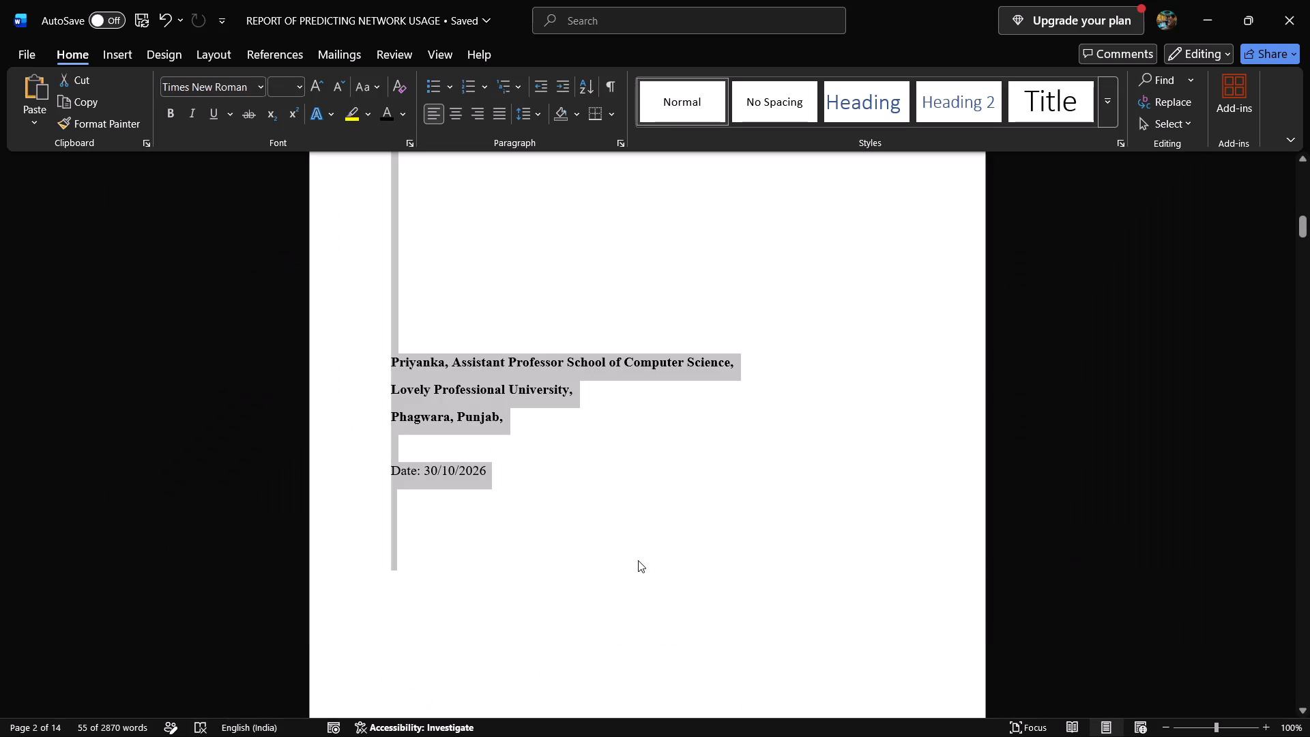
pyautogui.scroll(-1, 661, 511)
pyautogui.scroll(2, 661, 511)
pyautogui.scroll(-1, 661, 511)
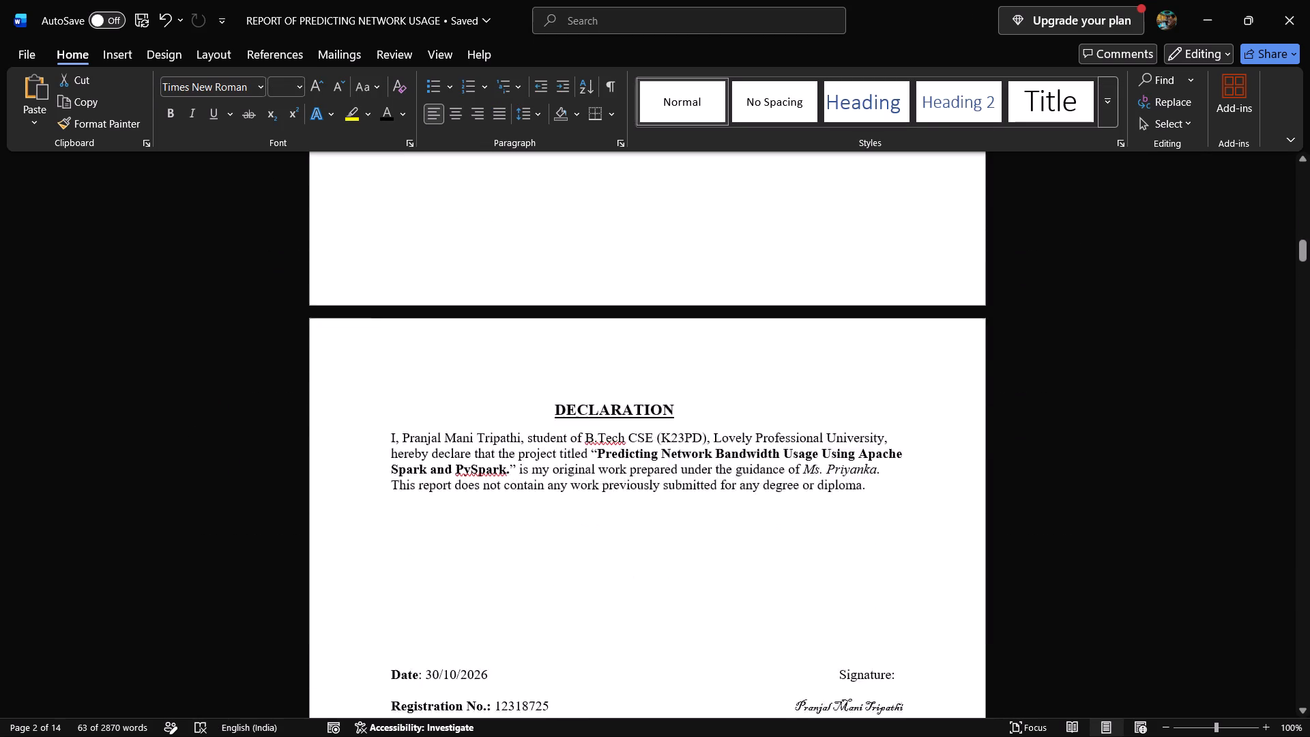
pyautogui.scroll(-1, 661, 511)
pyautogui.moveTo(551, 278); pyautogui.dragTo(576, 302)
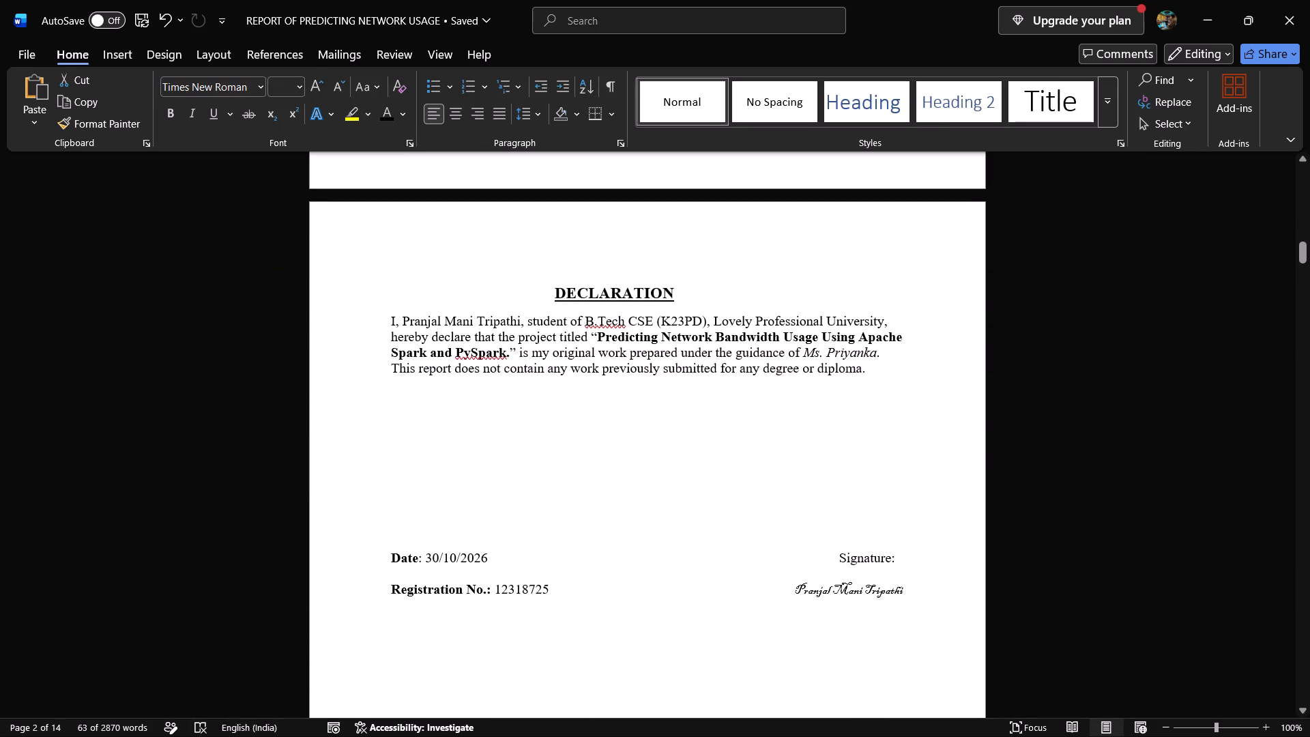
pyautogui.moveTo(576, 302); pyautogui.dragTo(908, 631)
pyautogui.hotkey('ctrl', 'c')
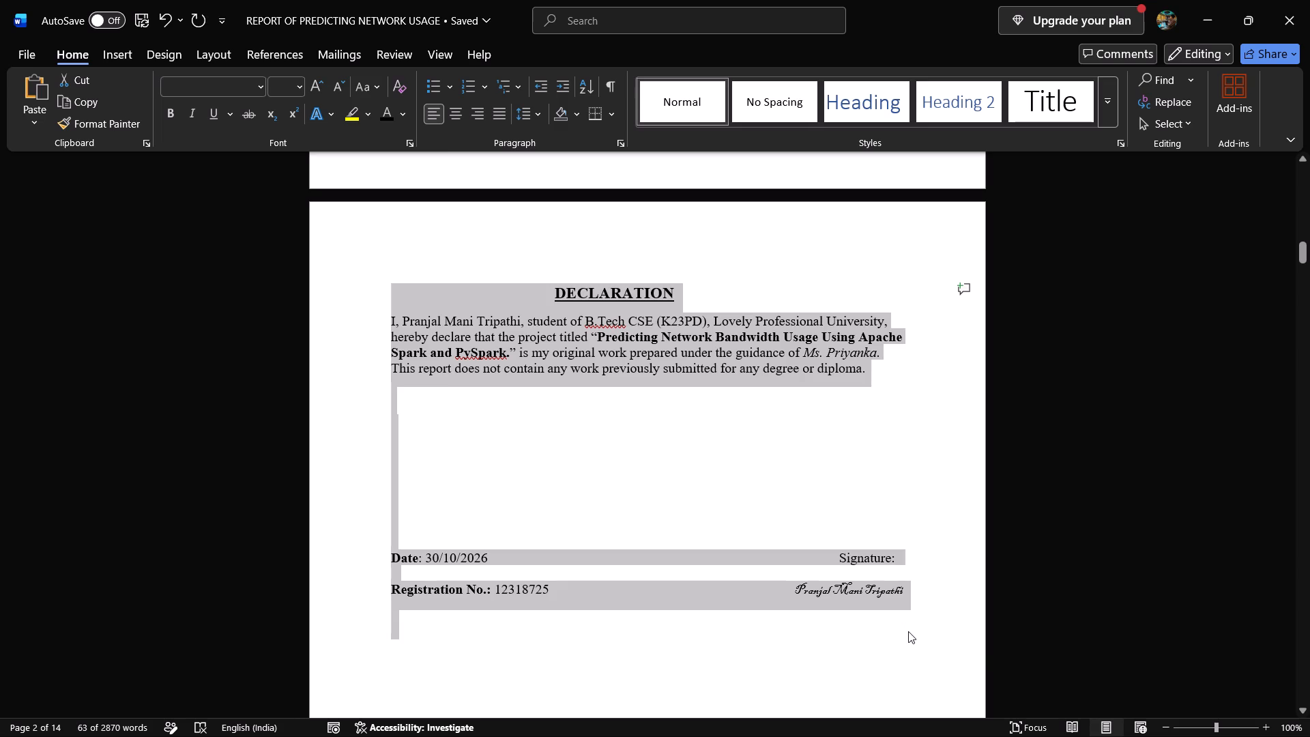
pyautogui.scroll(-2, 805, 709)
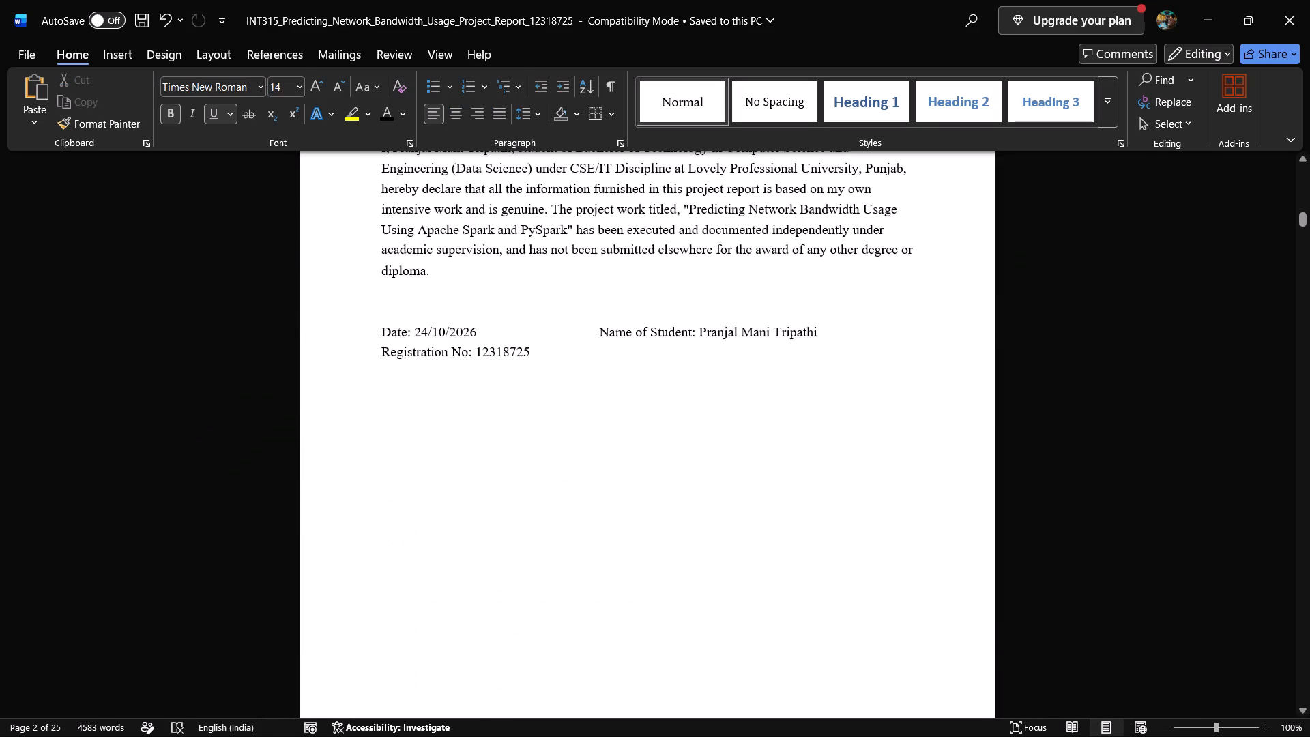
pyautogui.scroll(1, 781, 620)
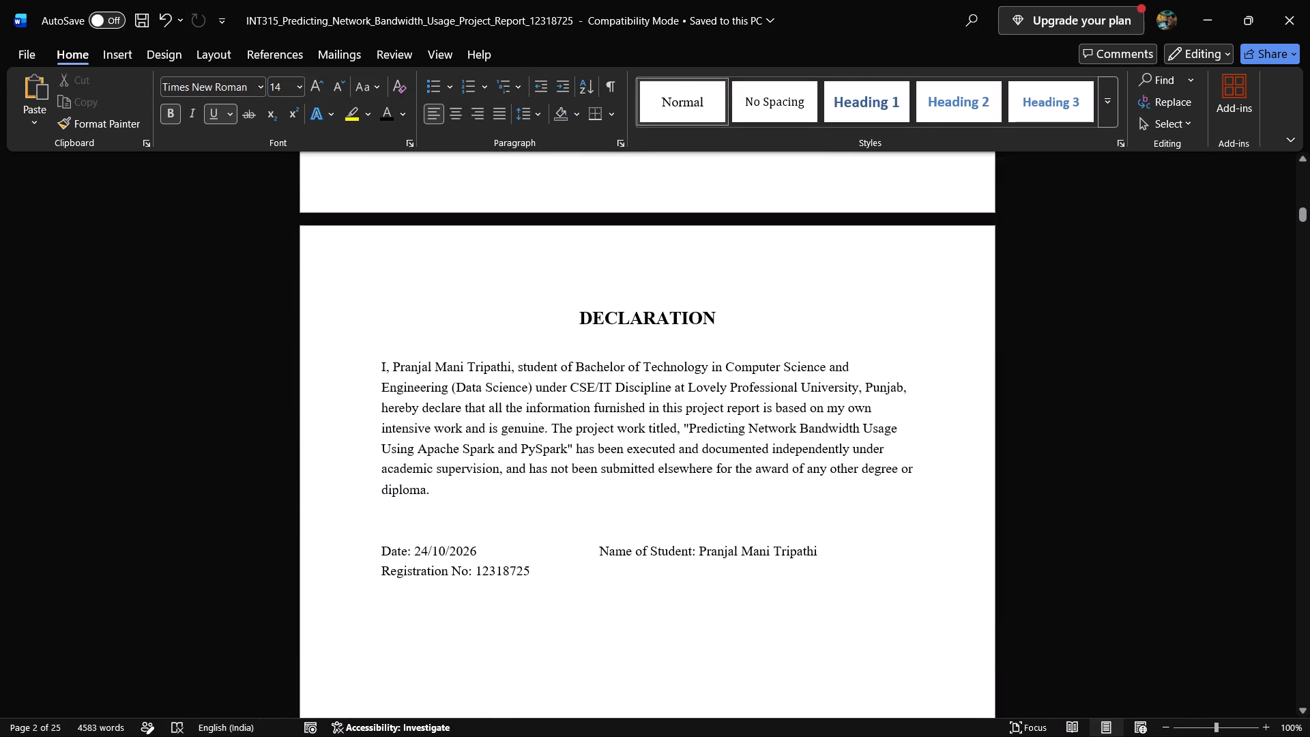
pyautogui.moveTo(548, 288); pyautogui.dragTo(892, 643)
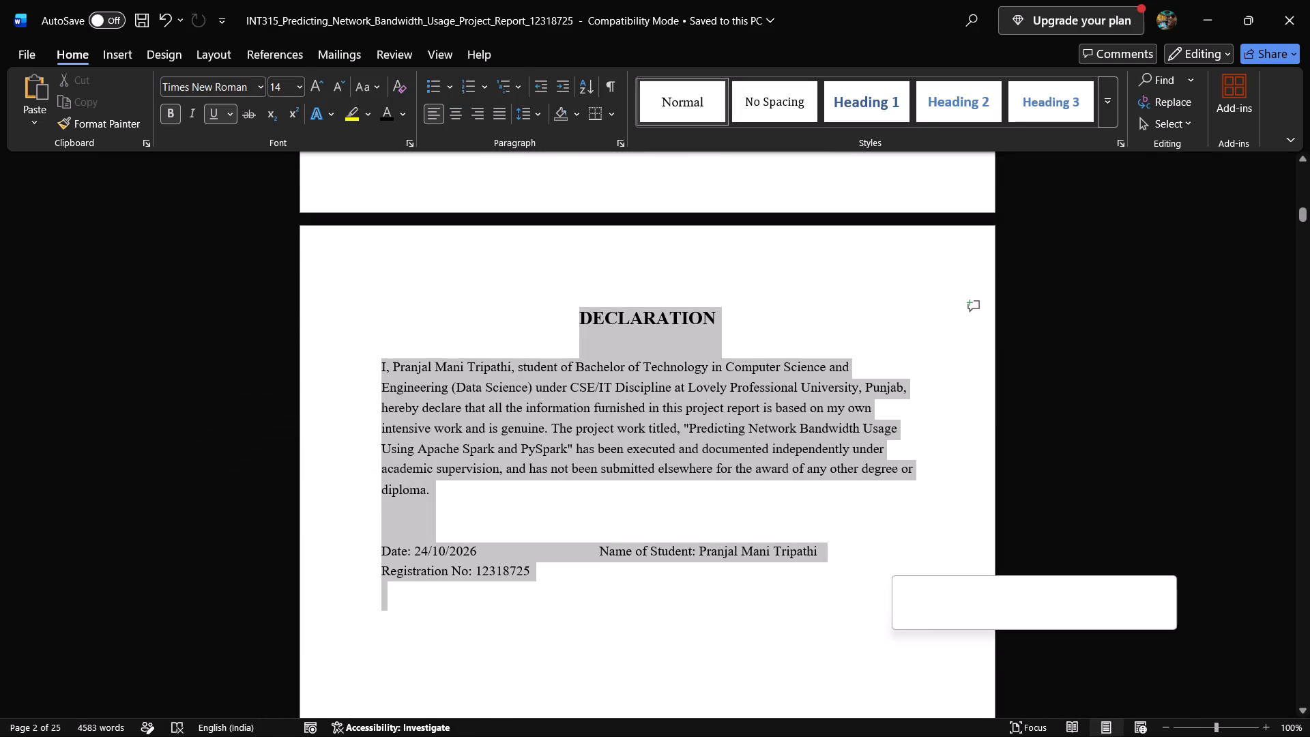
pyautogui.hotkey('ctrl', 'v')
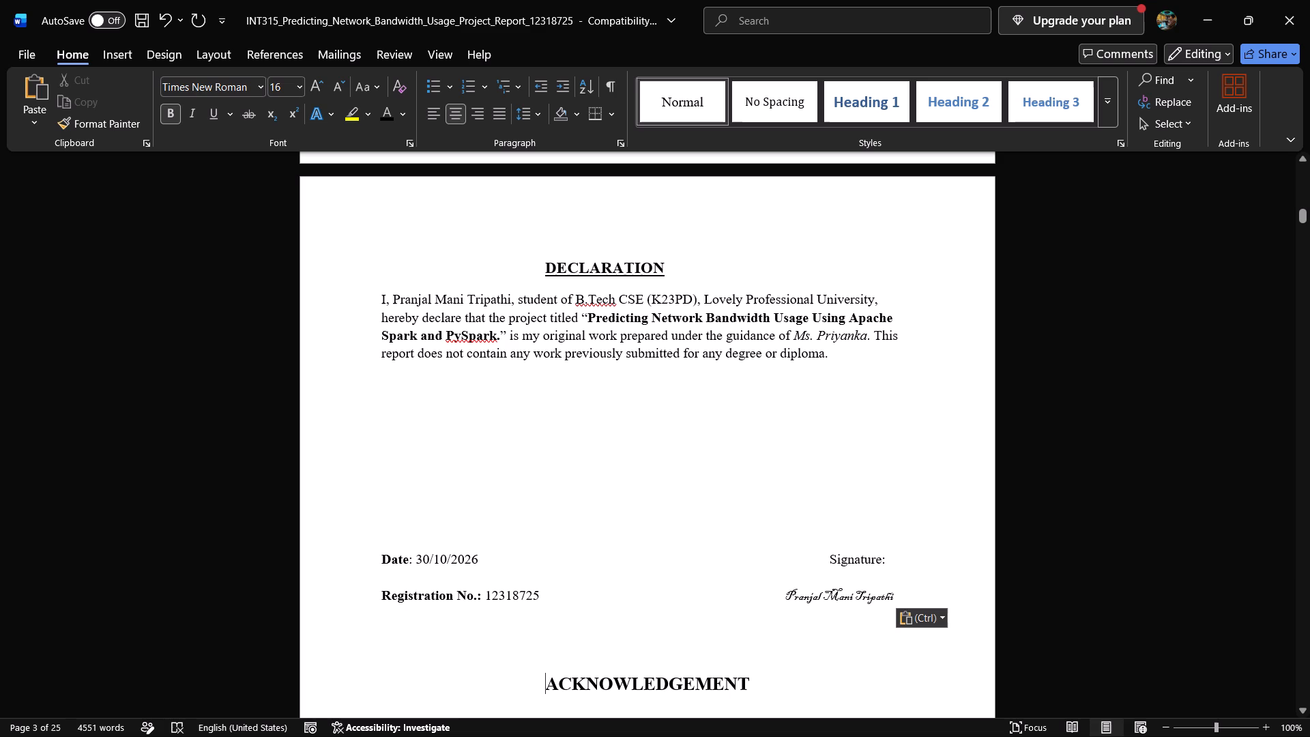
# Insert blank lines before the ACKNOWLEDGEMENT heading until it starts on a new page, and save the report.
pyautogui.press('Return')
pyautogui.press('Return')
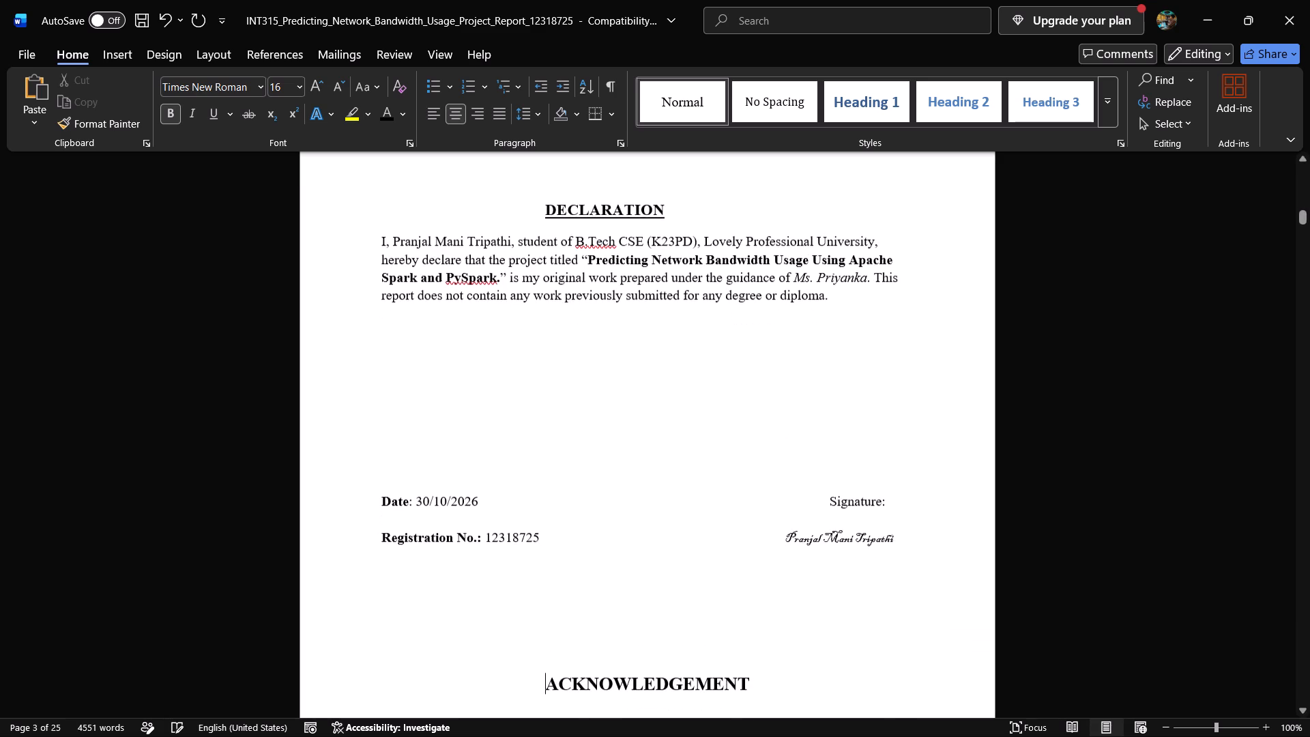
pyautogui.scroll(-1, 779, 449)
pyautogui.press('Return')
pyautogui.press('Return')
pyautogui.press('Return')
pyautogui.press('Return')
pyautogui.press('Return')
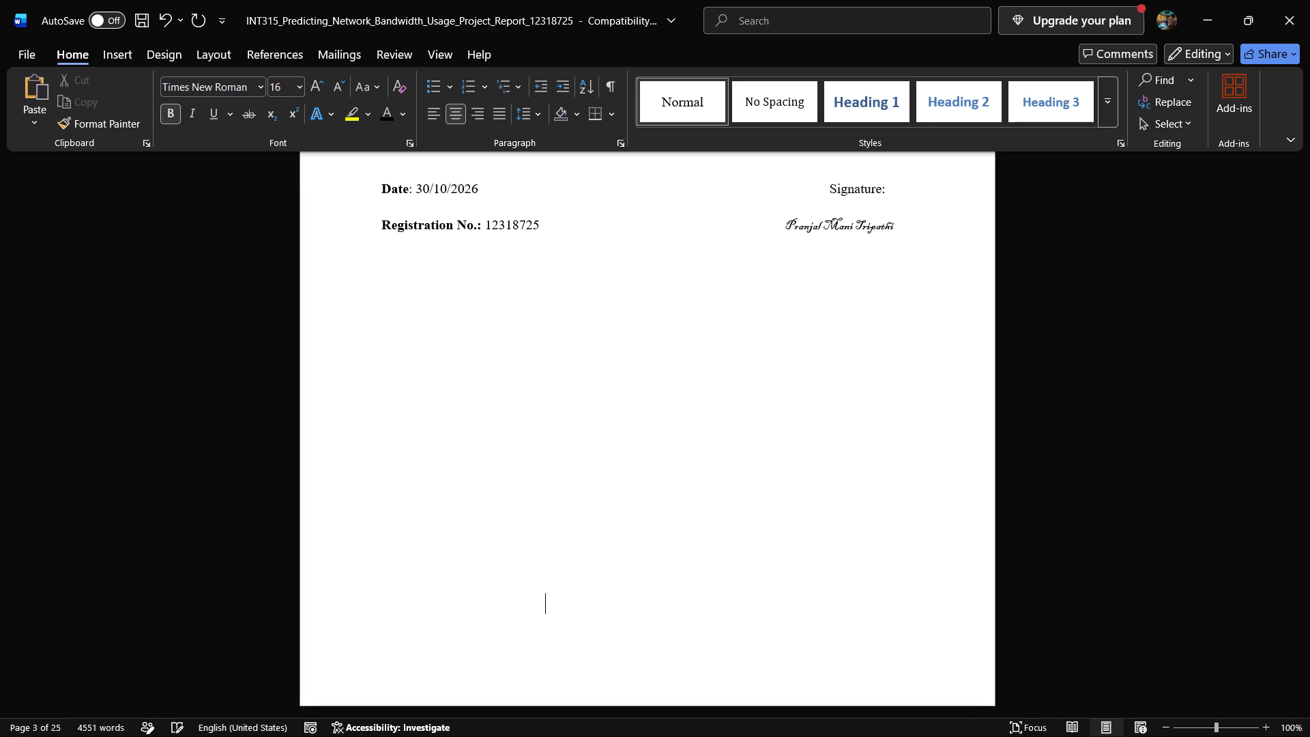
pyautogui.scroll(1, 779, 449)
pyautogui.hotkey('ctrl', 's')
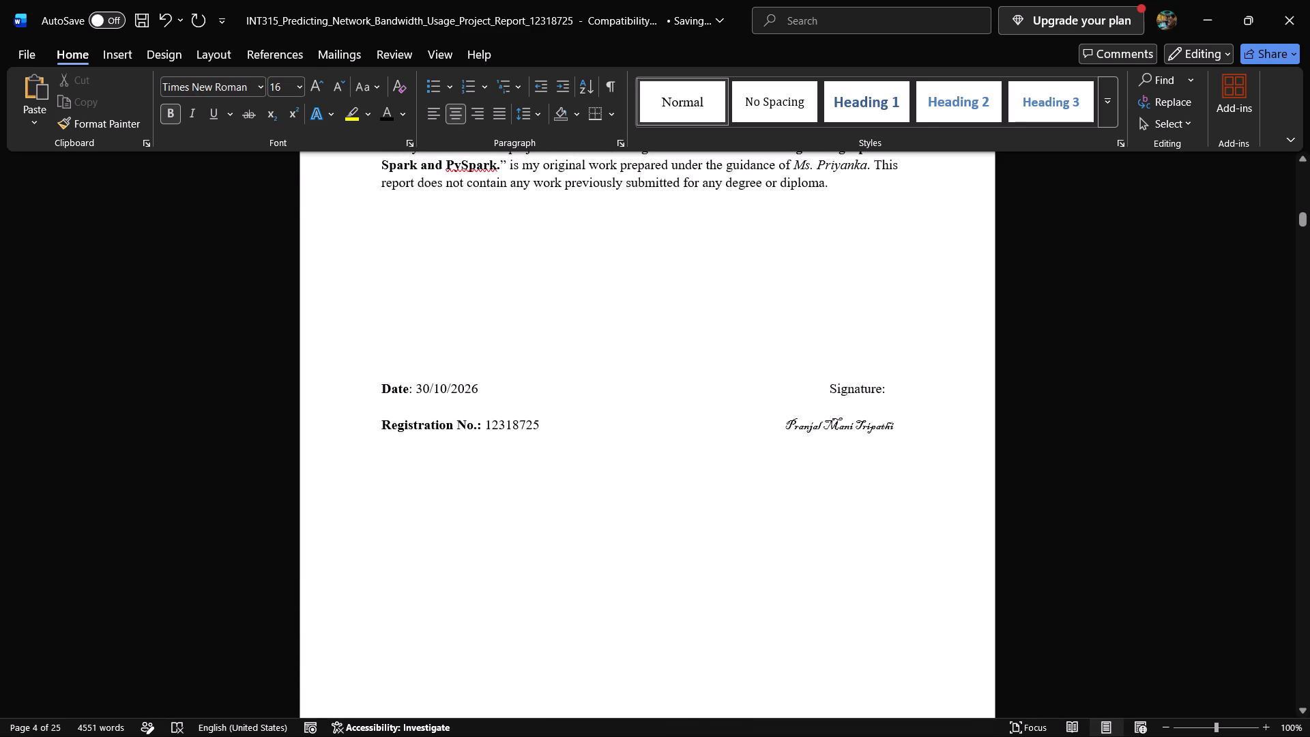
# Review the report's front matter, checking the Declaration, Acknowledgement, Table of Contents and Certificate pages.
pyautogui.scroll(1, 795, 410)
pyautogui.scroll(-4, 795, 384)
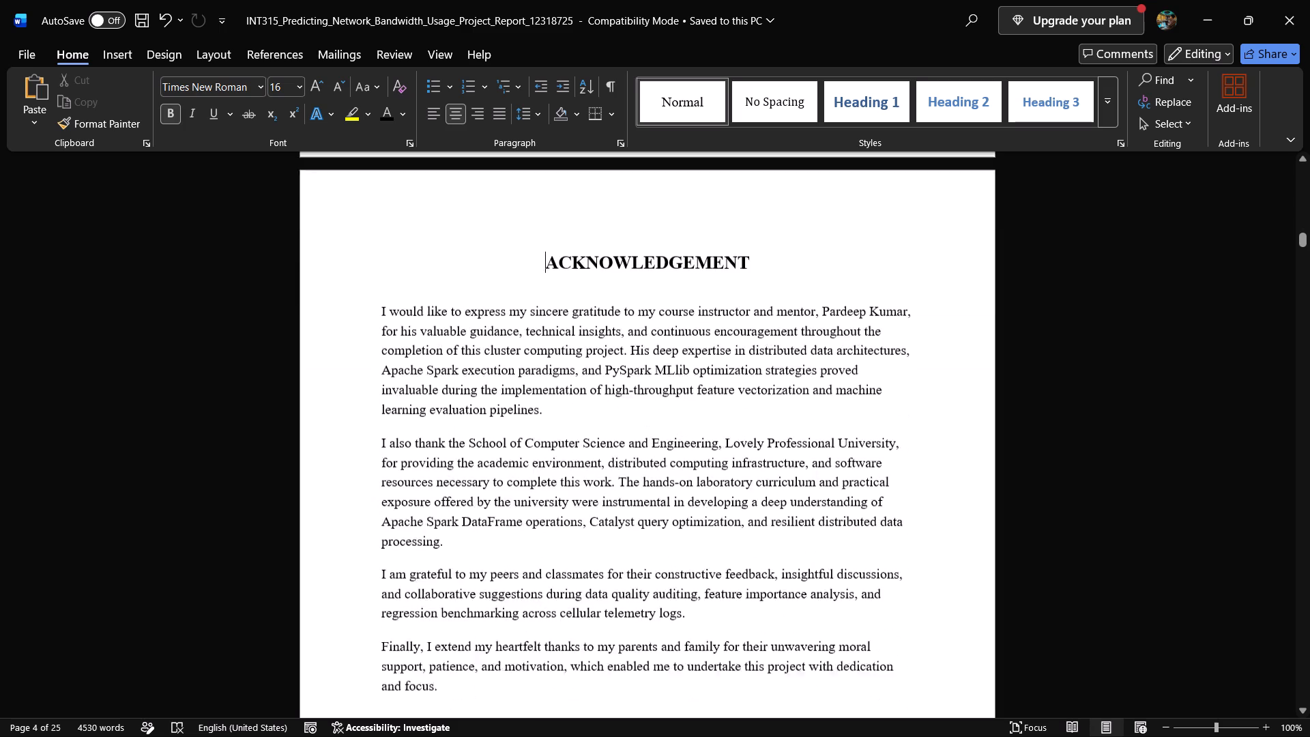
pyautogui.scroll(-2, 795, 384)
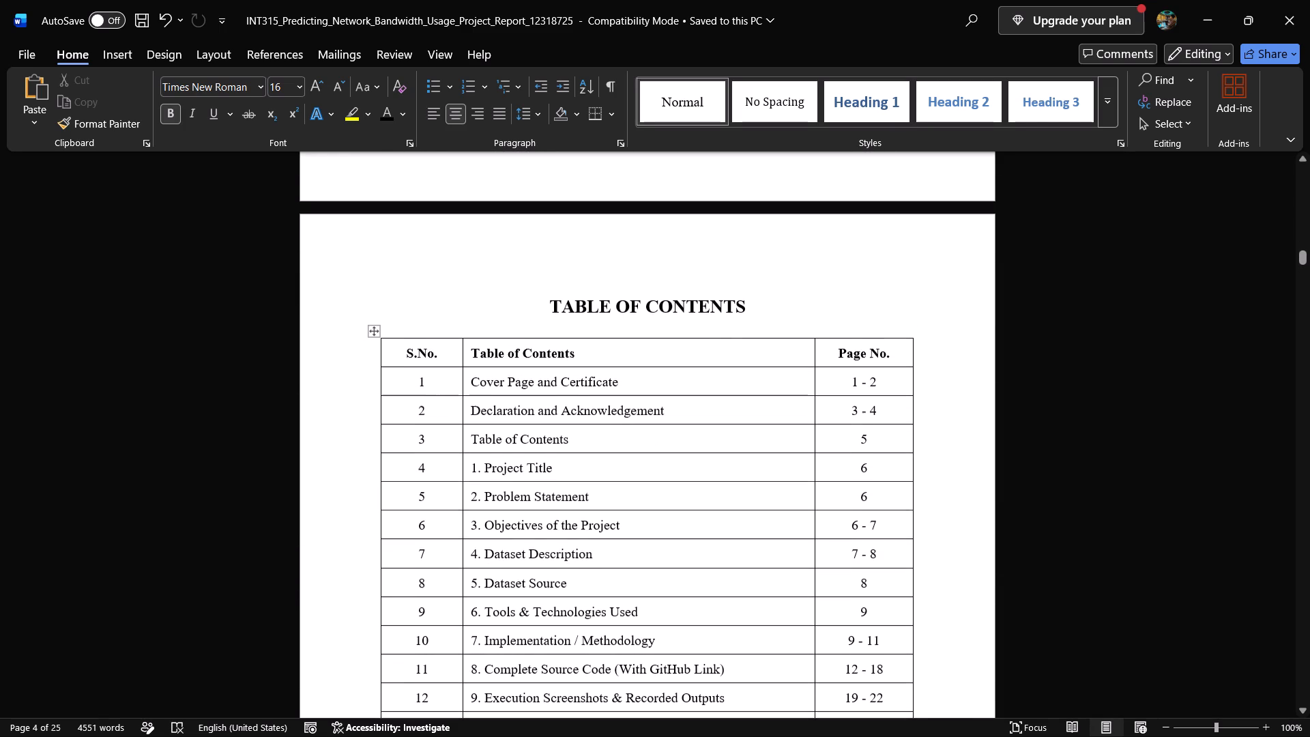
pyautogui.scroll(6, 795, 384)
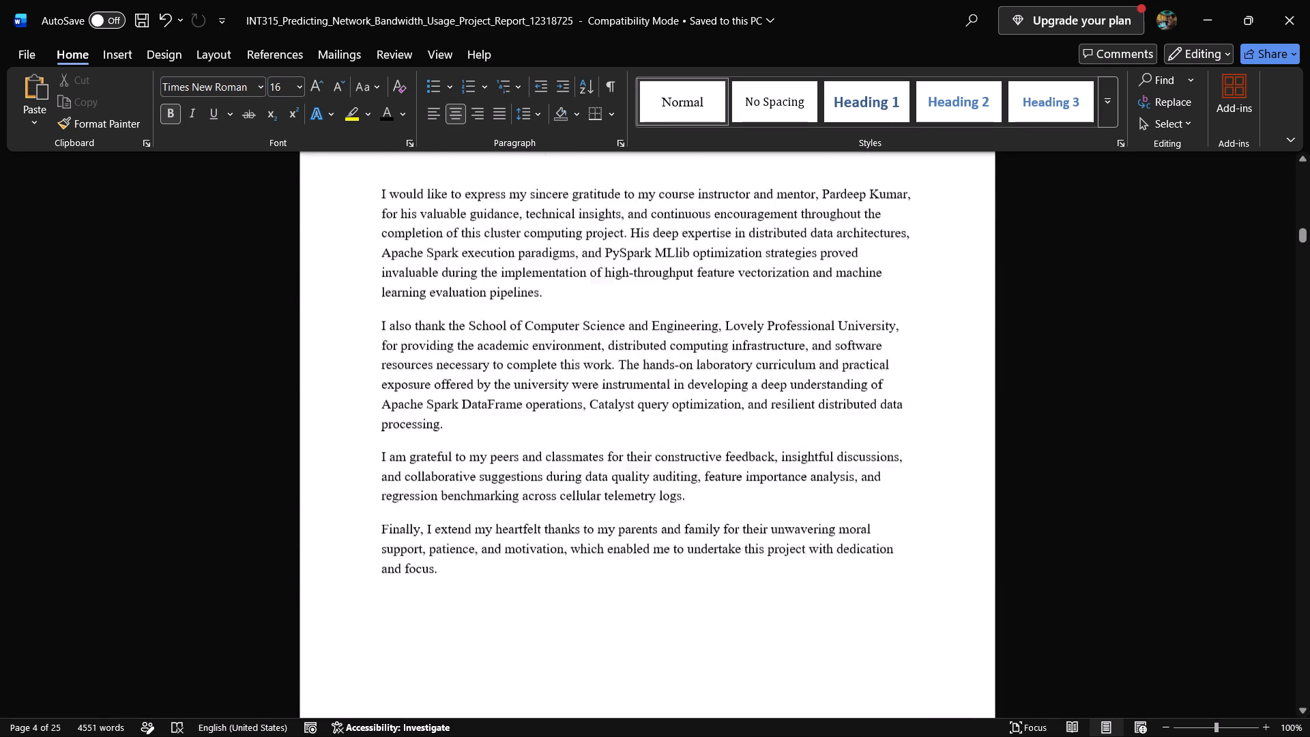
pyautogui.scroll(3, 795, 384)
pyautogui.scroll(-3, 795, 384)
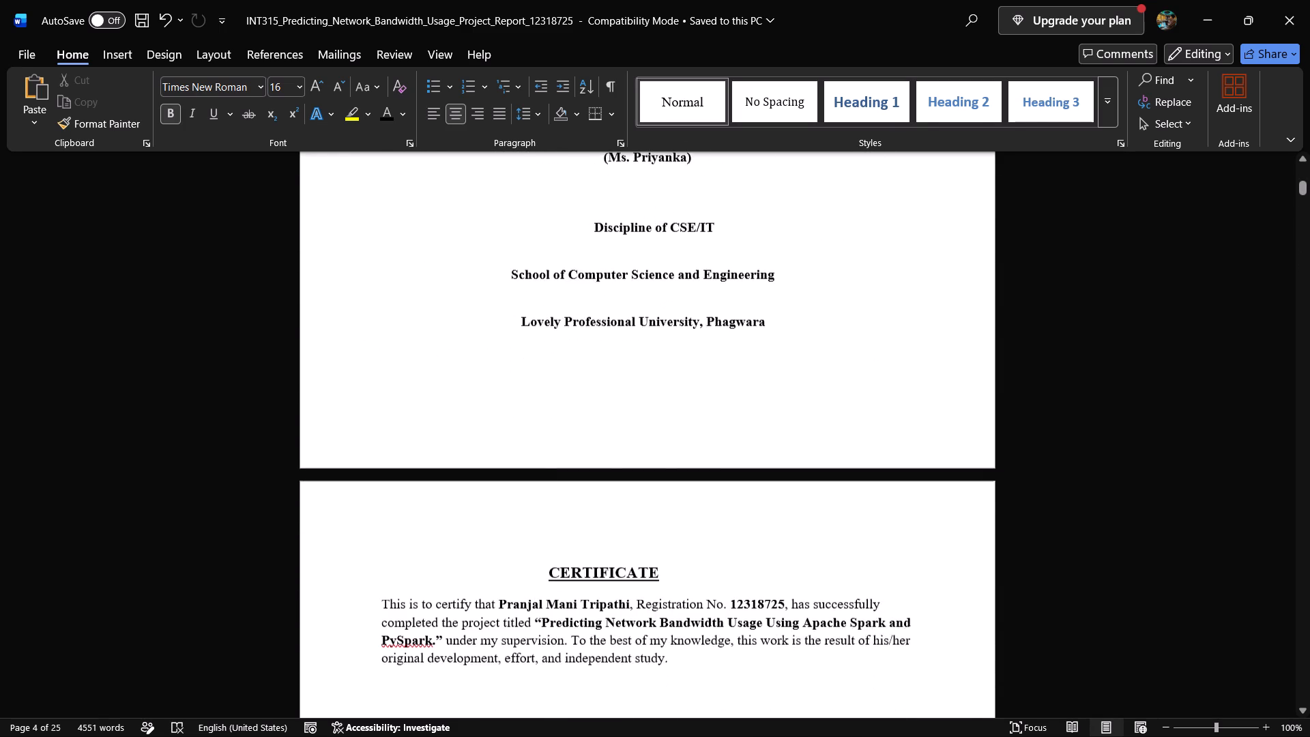
# Review the INT315 report from the Declaration page through the objectives and dataset description to the Dataset Source section.
pyautogui.scroll(-4, 795, 384)
pyautogui.scroll(1, 795, 384)
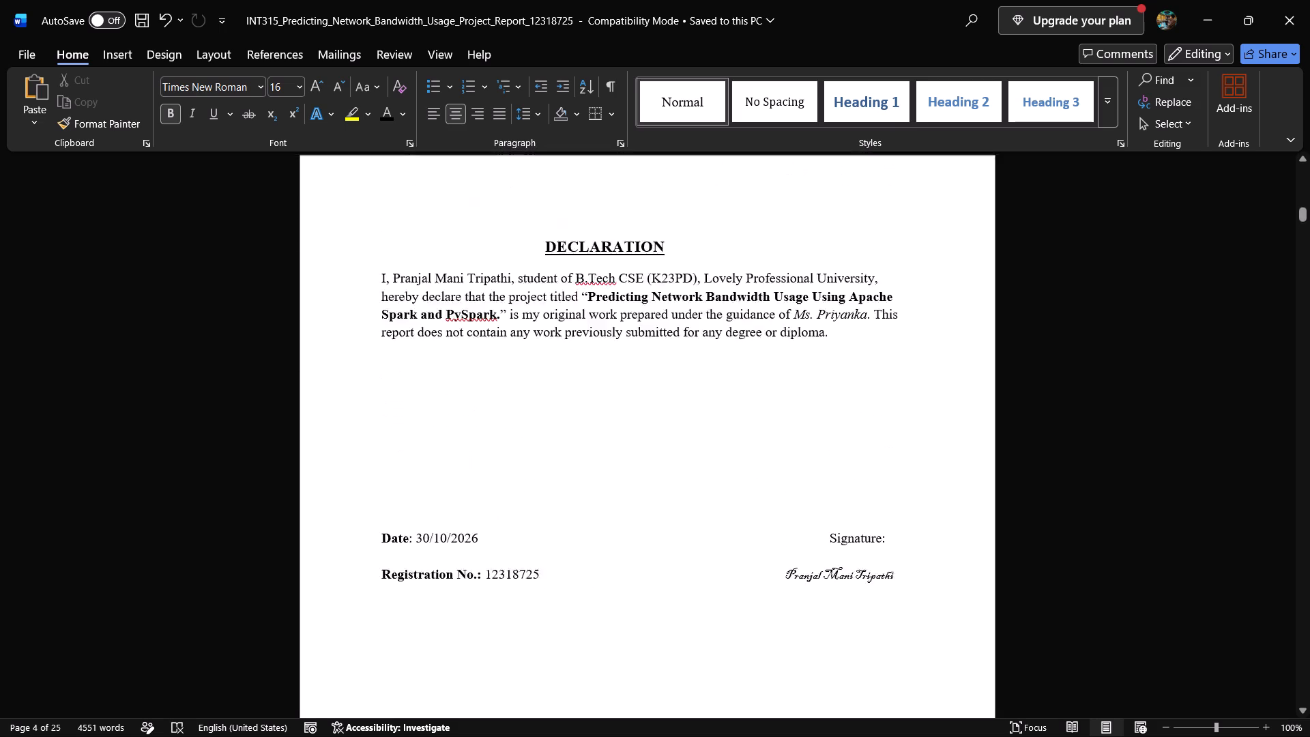
pyautogui.scroll(1, 795, 384)
pyautogui.scroll(-8, 795, 384)
pyautogui.rightClick(795, 384)
pyautogui.scroll(1, 795, 384)
pyautogui.scroll(-1, 795, 384)
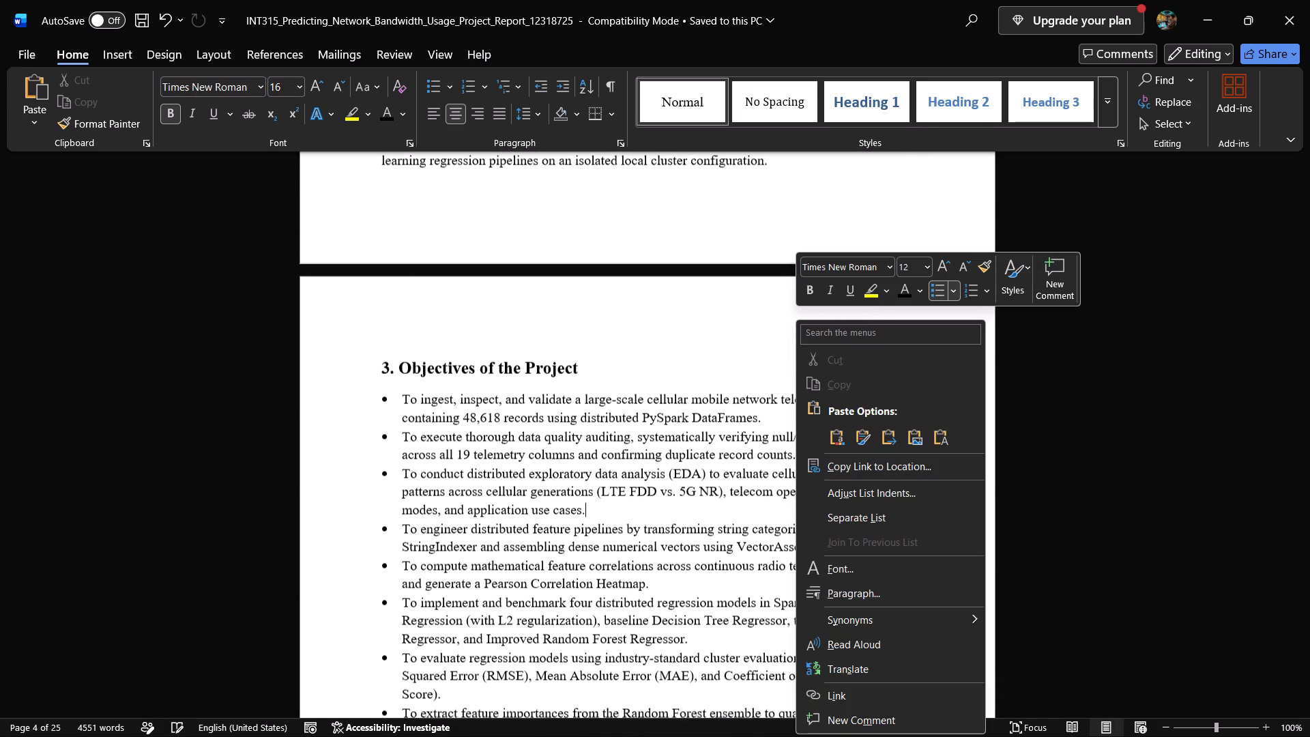
pyautogui.click(759, 369)
pyautogui.scroll(-2, 759, 369)
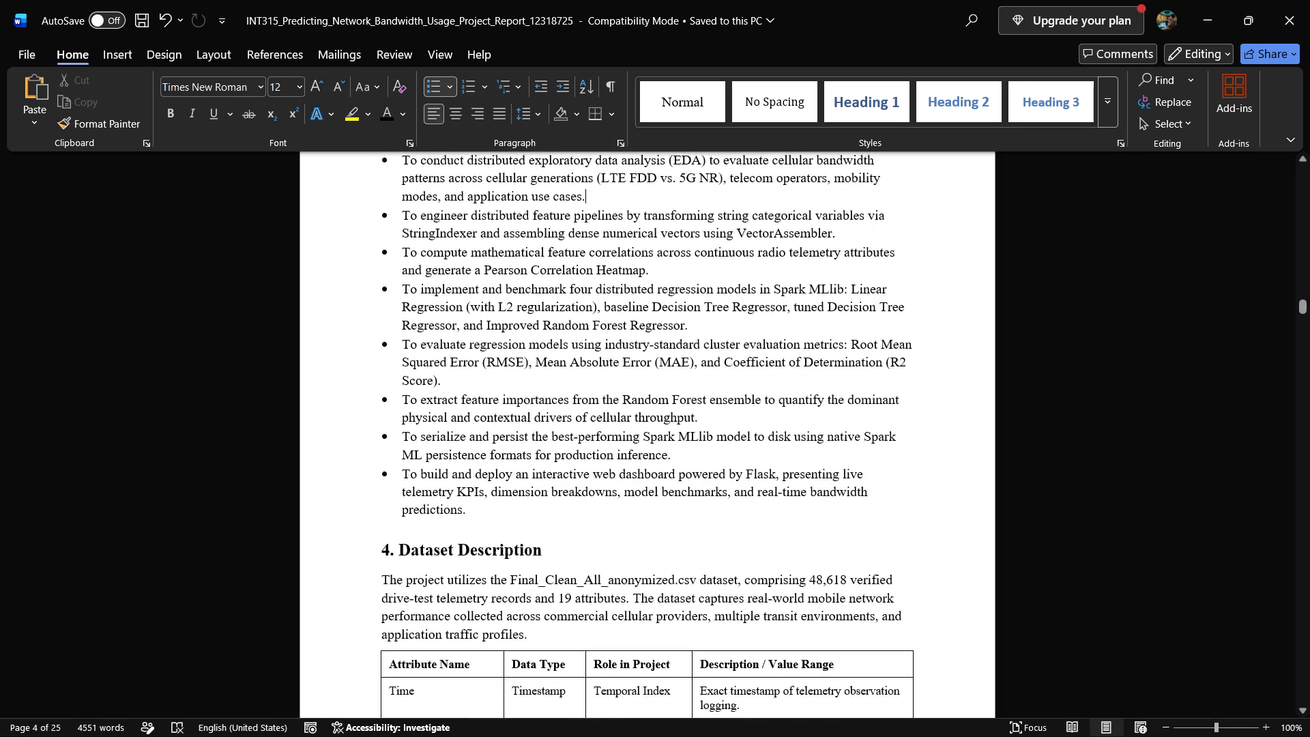
pyautogui.scroll(-4, 759, 369)
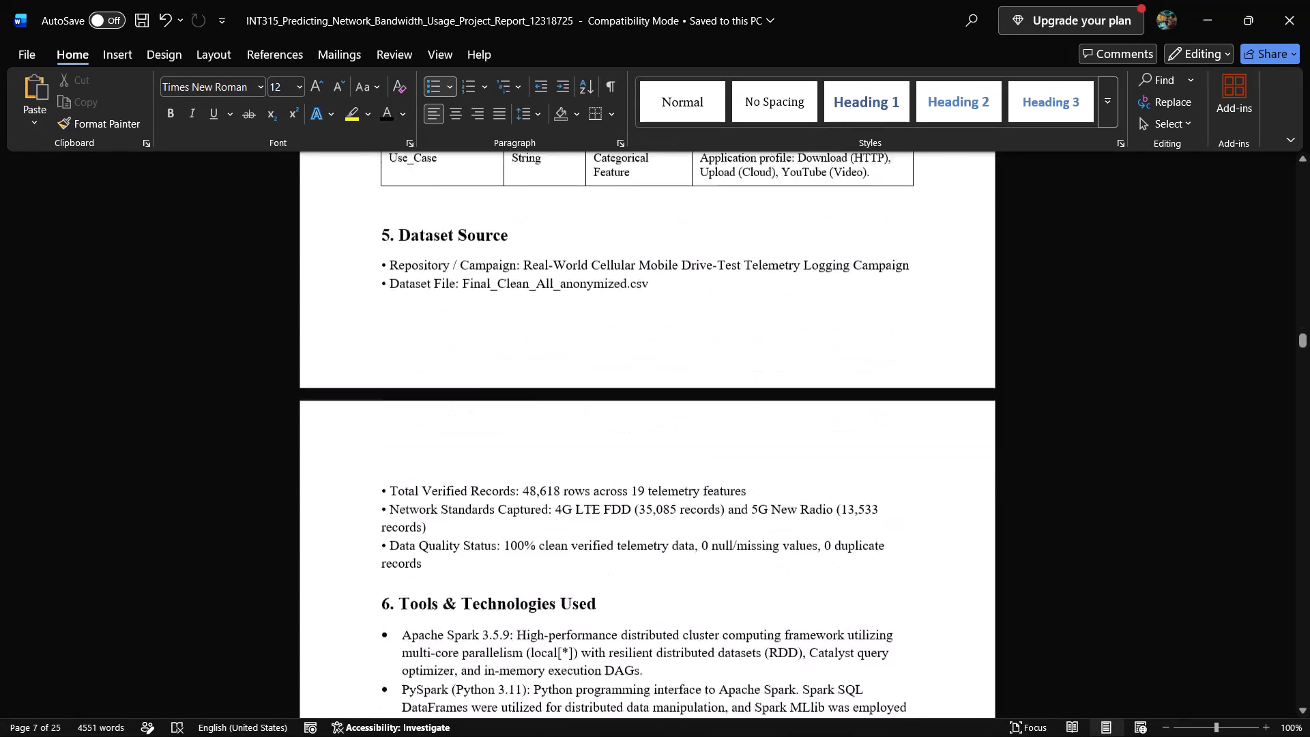
pyautogui.scroll(1, 759, 369)
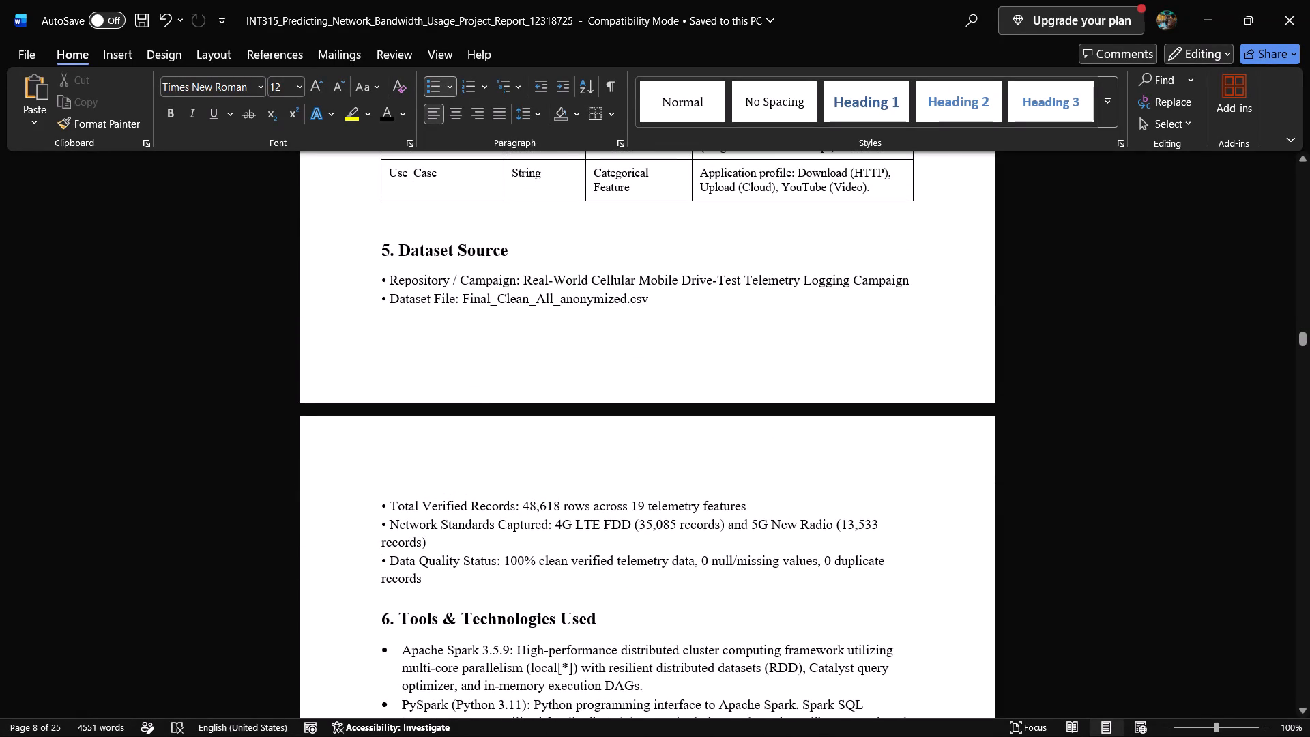
pyautogui.click(504, 569)
pyautogui.click(532, 252)
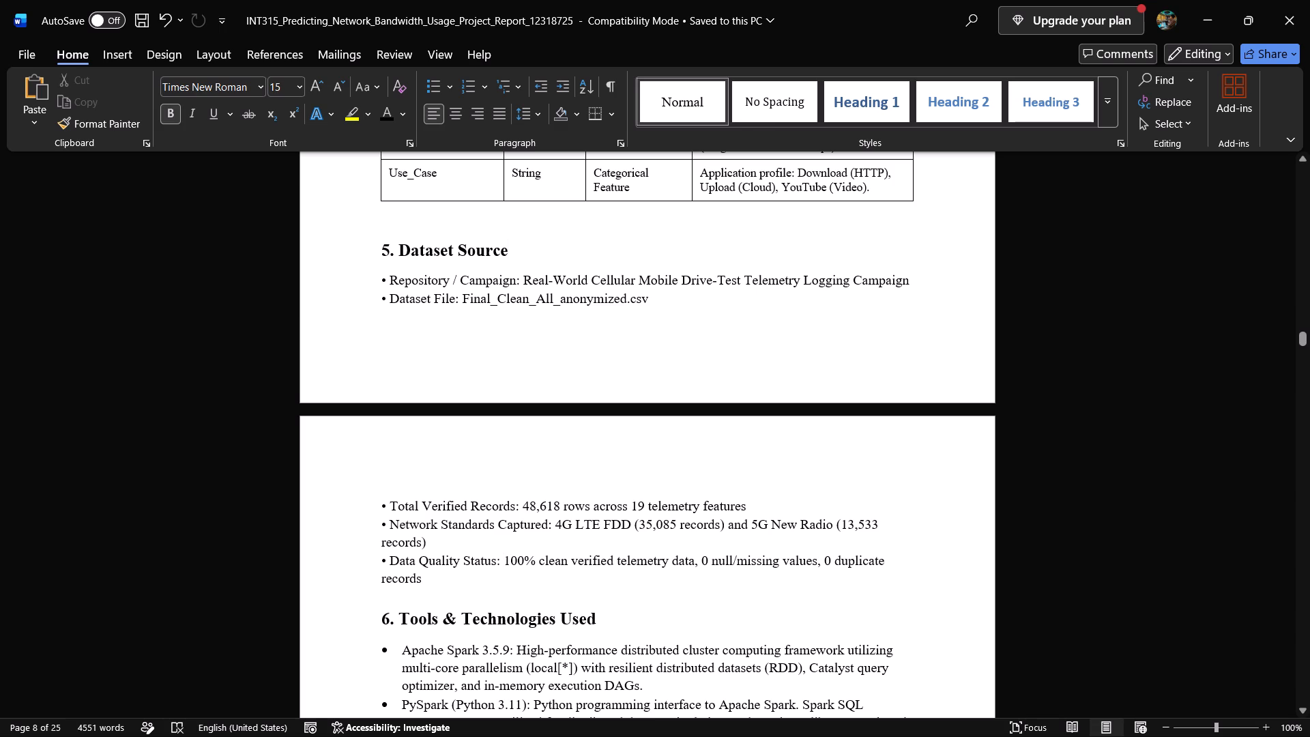
pyautogui.hotkey('shift', '(')
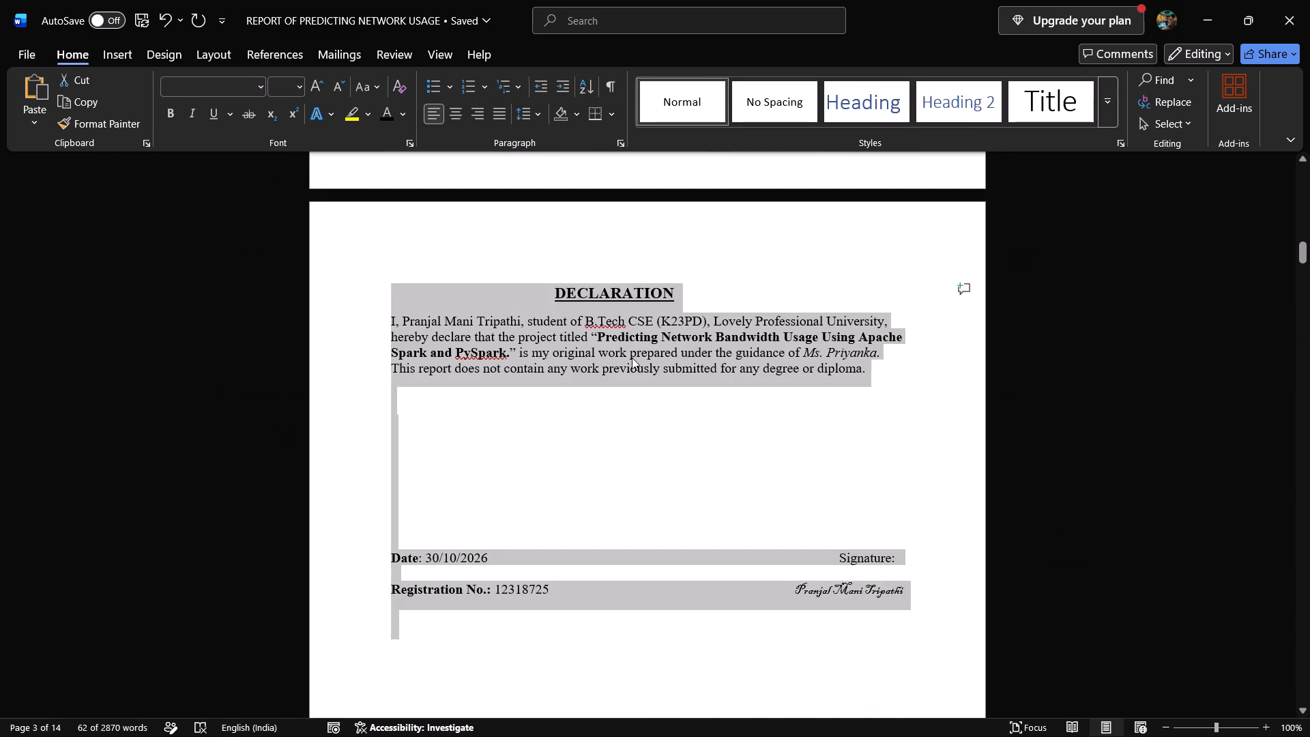
pyautogui.scroll(-4, 632, 358)
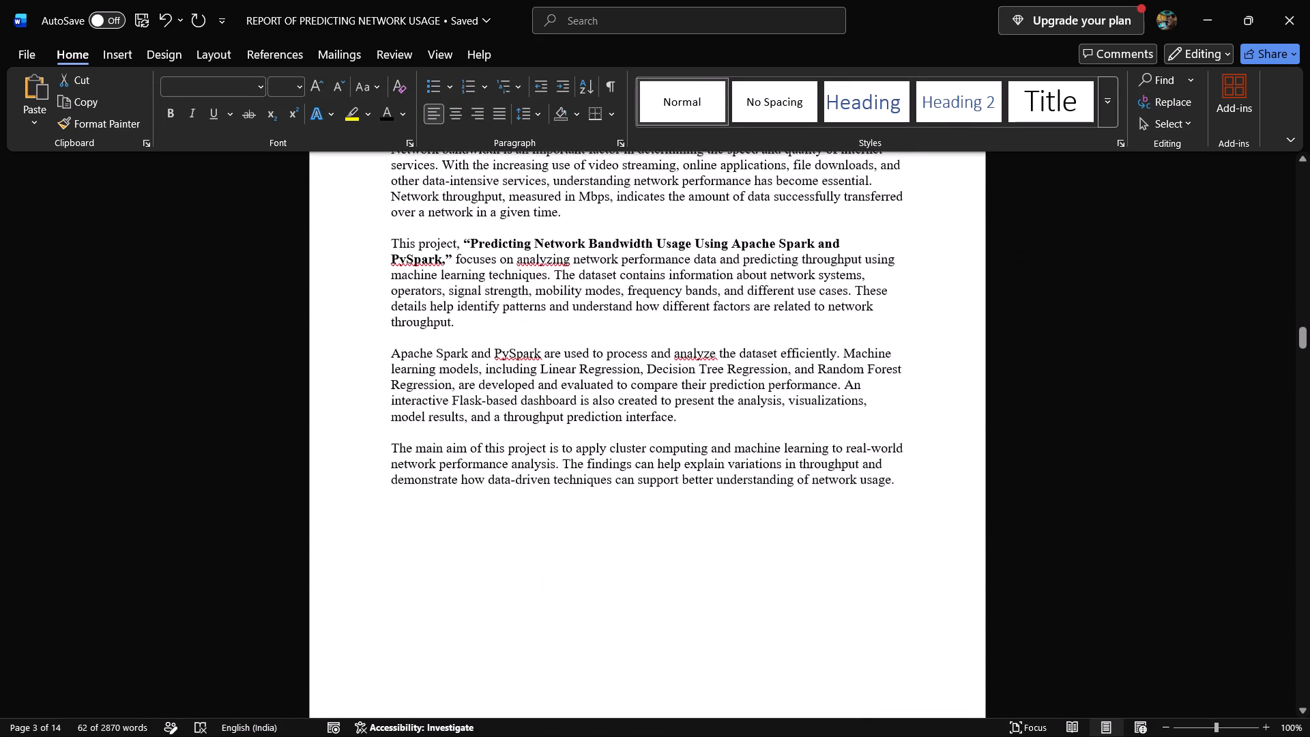
pyautogui.scroll(-3, 632, 358)
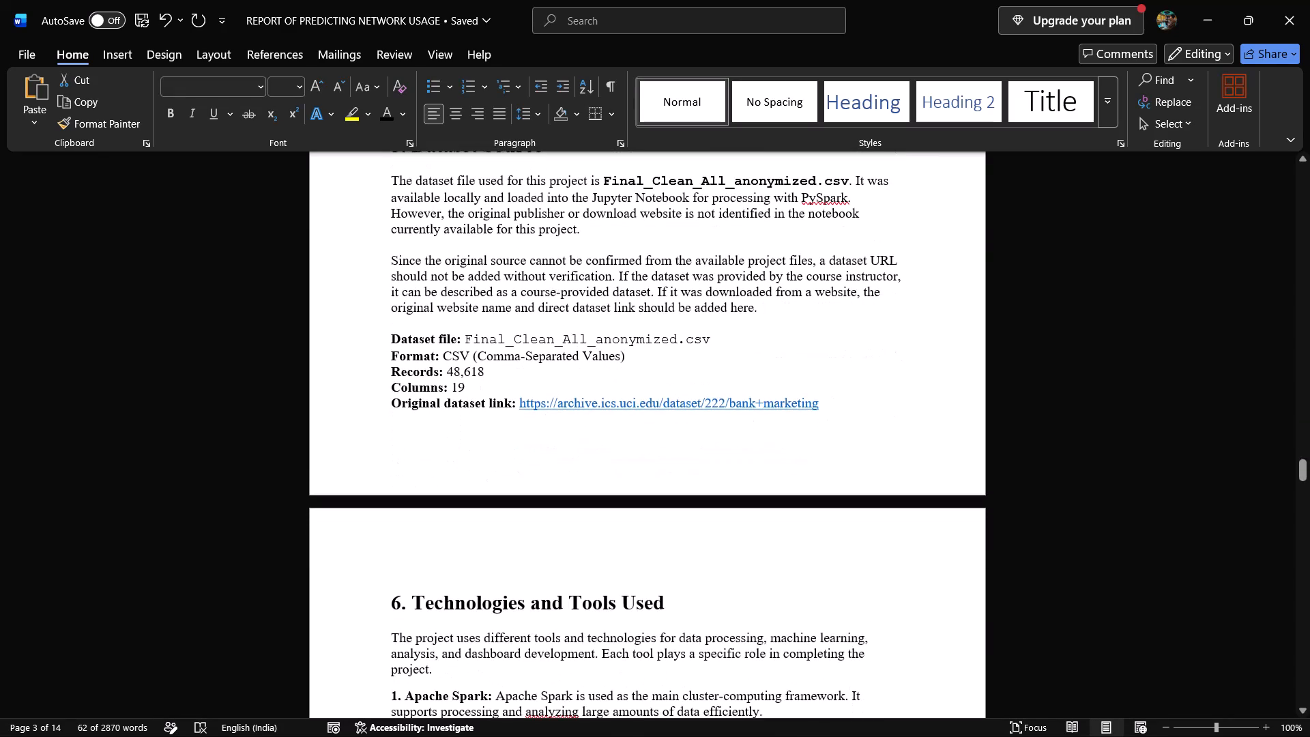
pyautogui.keyDown('ctrl'); pyautogui.click(620, 405); pyautogui.keyUp('ctrl')
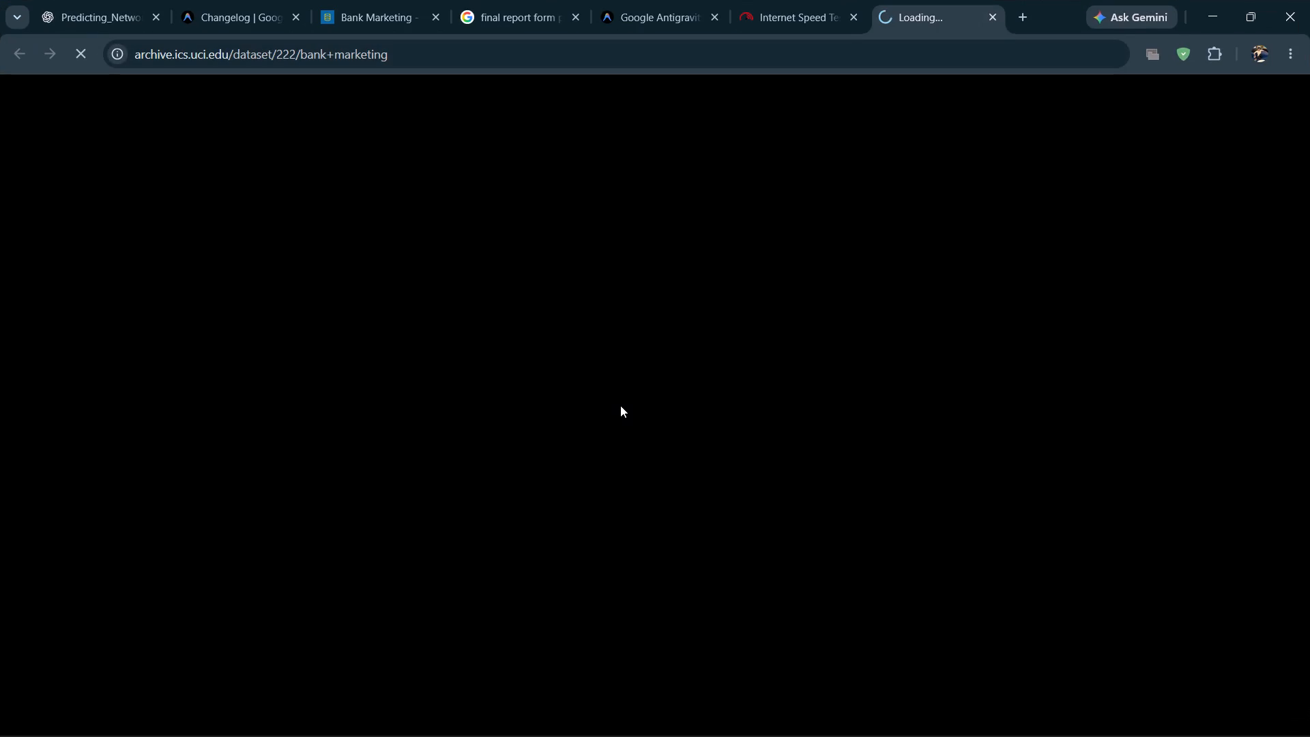
pyautogui.tripleClick(482, 57)
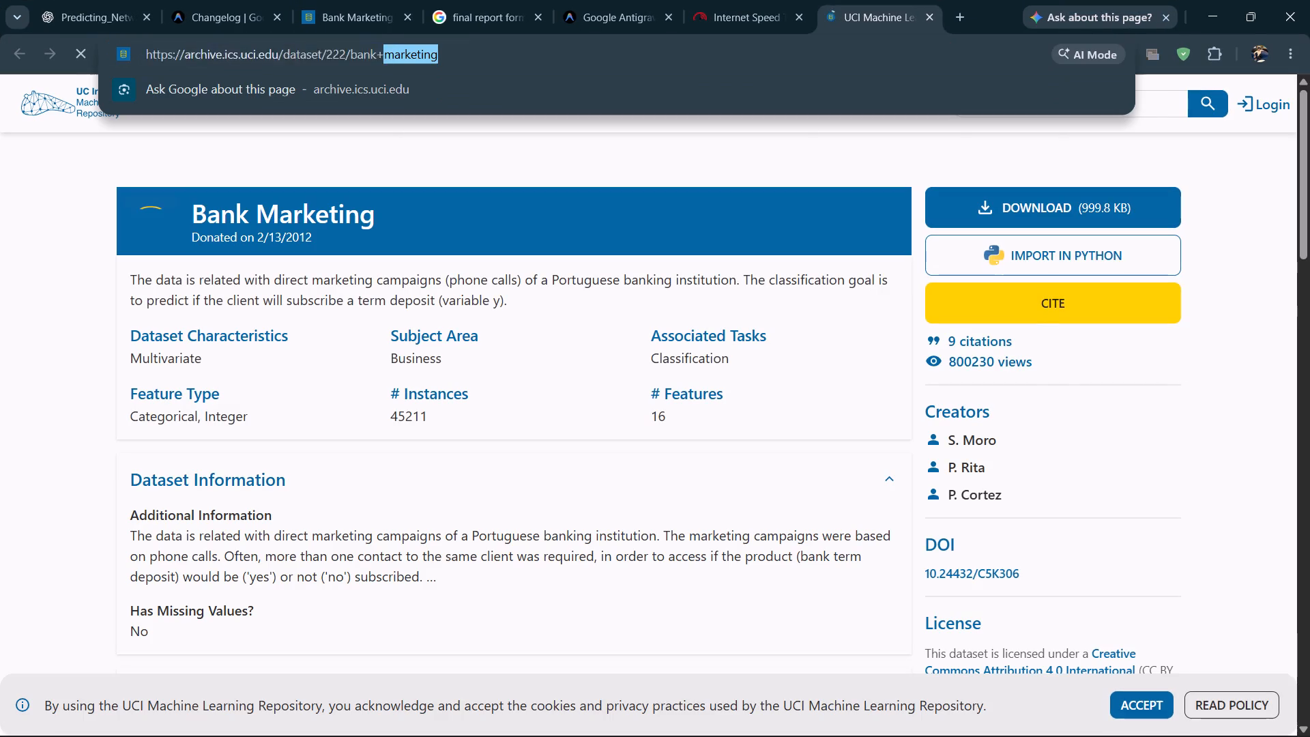
pyautogui.hotkey('ctrl', 'c')
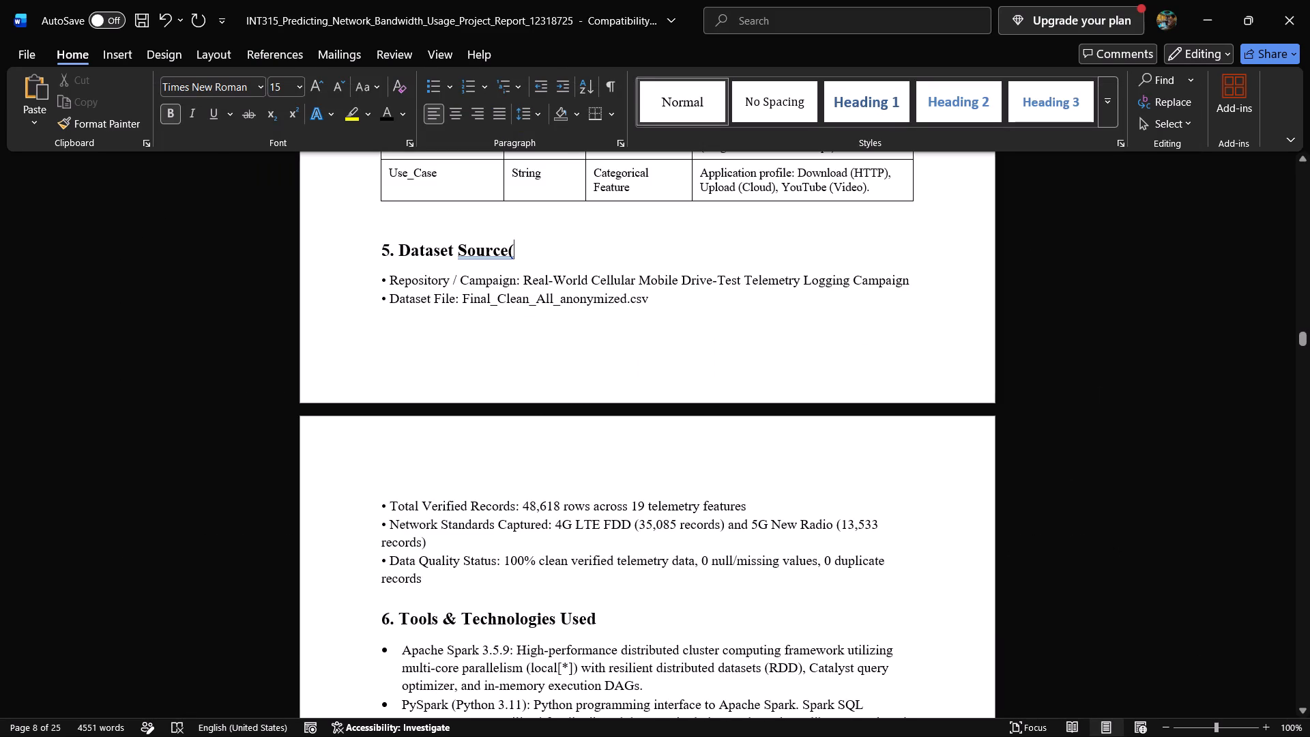
pyautogui.hotkey('ctrl', 'v')
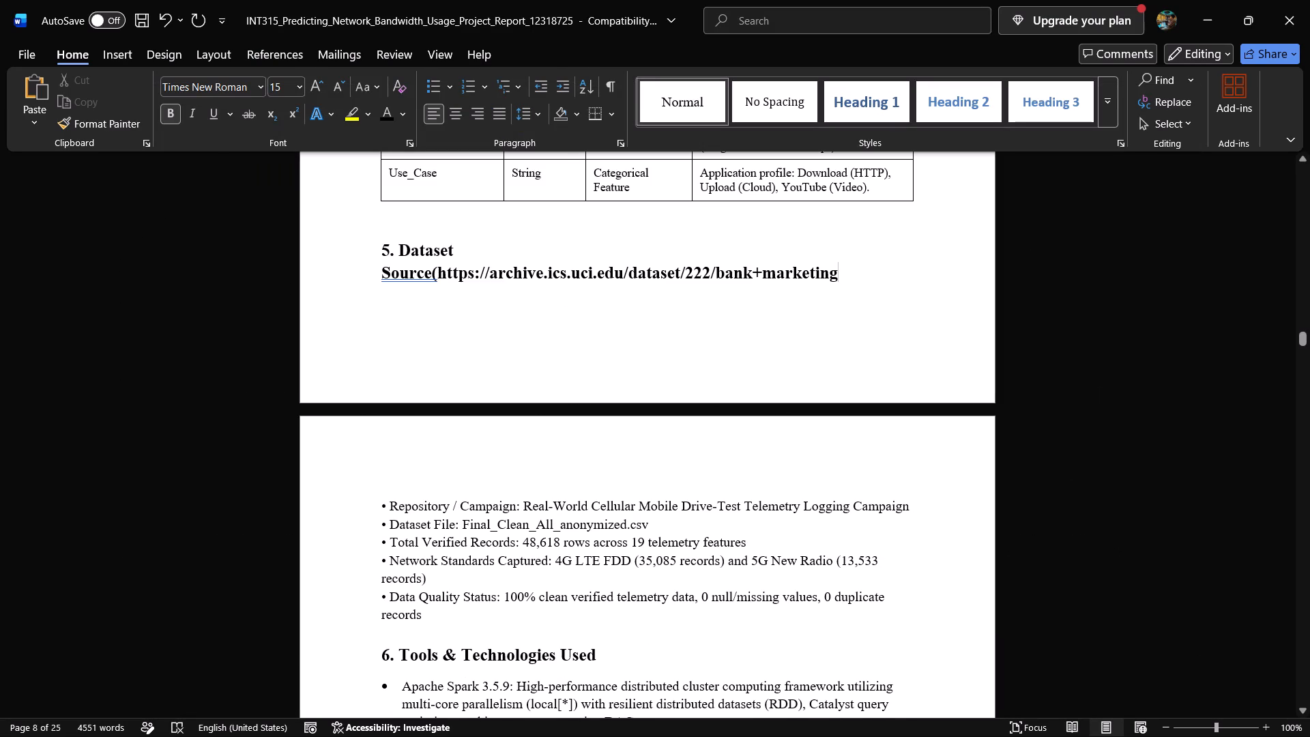
pyautogui.hotkey('shift', ')')
pyautogui.moveTo(437, 273); pyautogui.dragTo(705, 270)
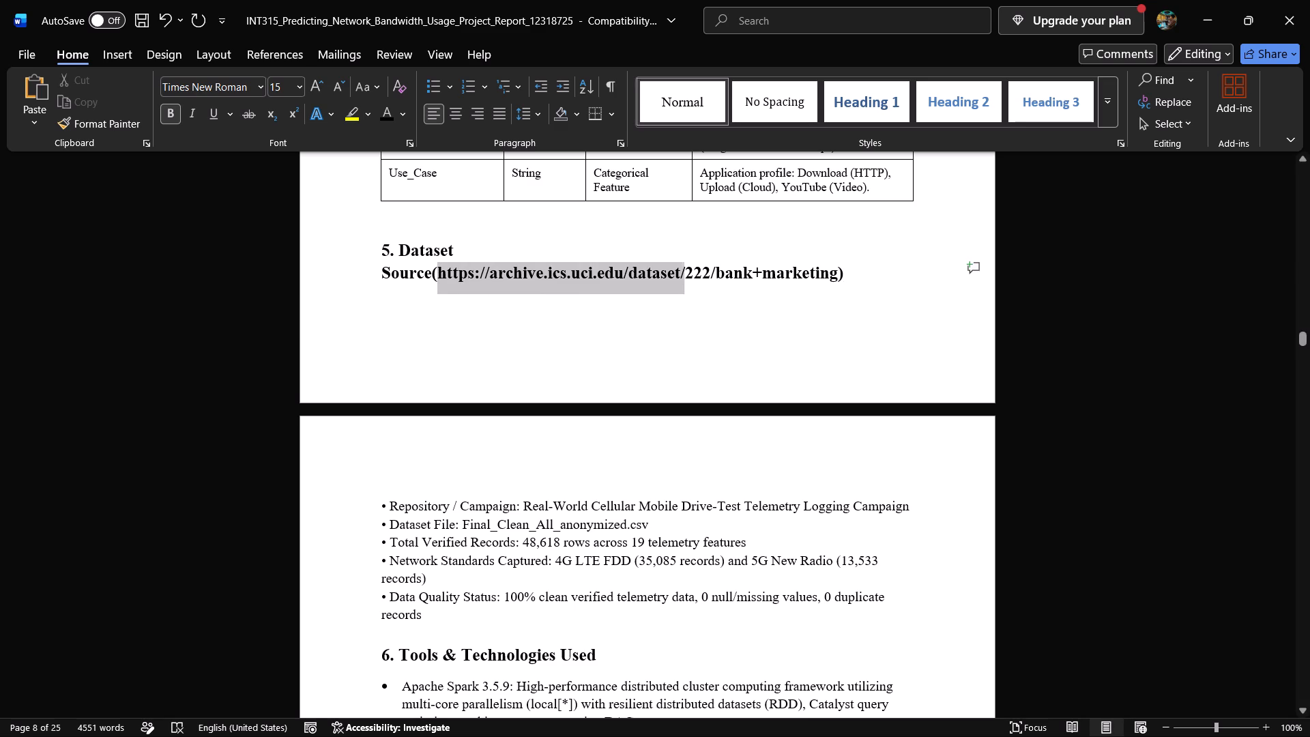
pyautogui.moveTo(705, 270); pyautogui.dragTo(812, 272)
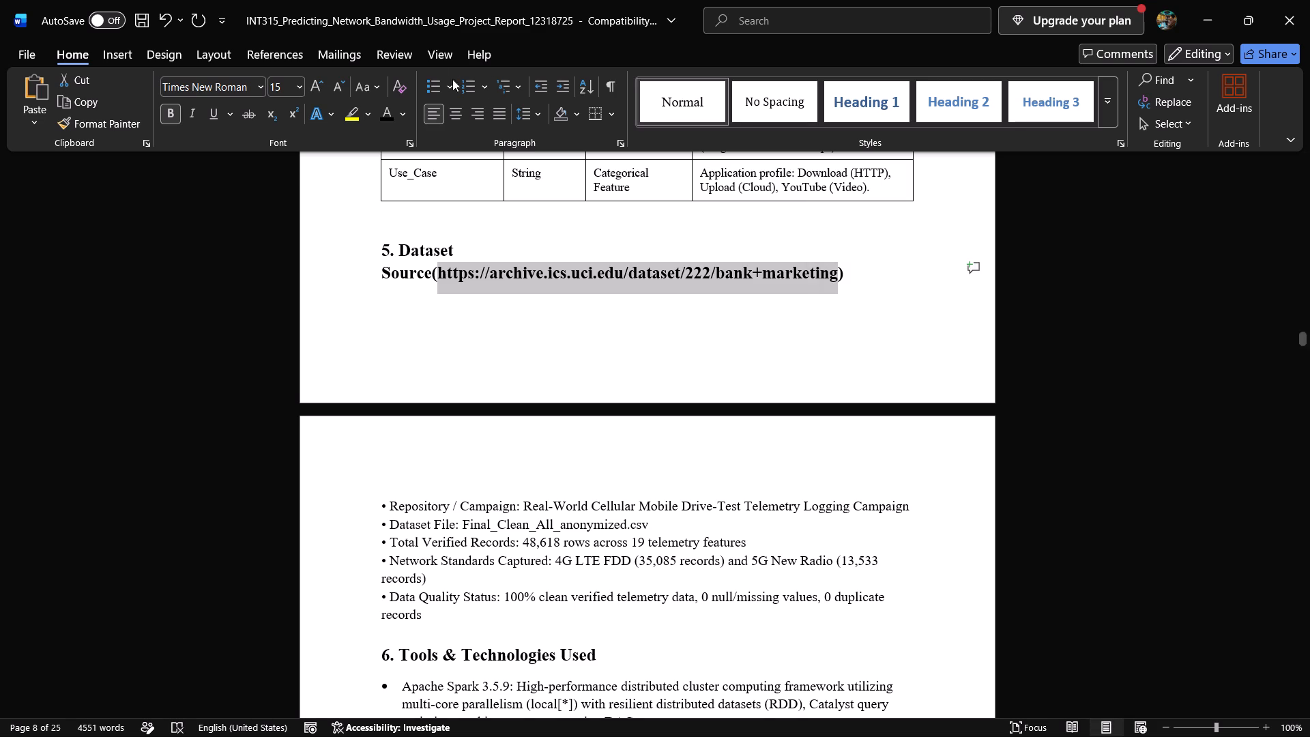
pyautogui.click(103, 51)
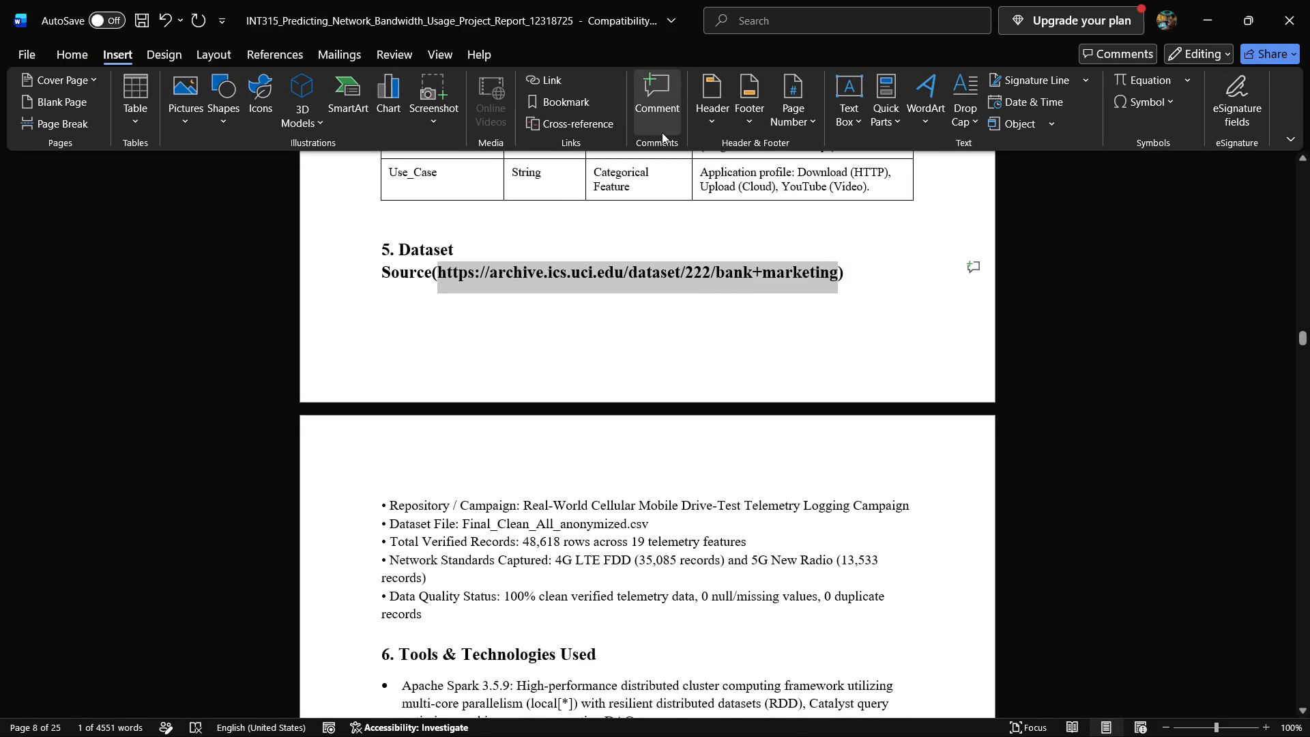
pyautogui.click(572, 83)
pyautogui.click(553, 80)
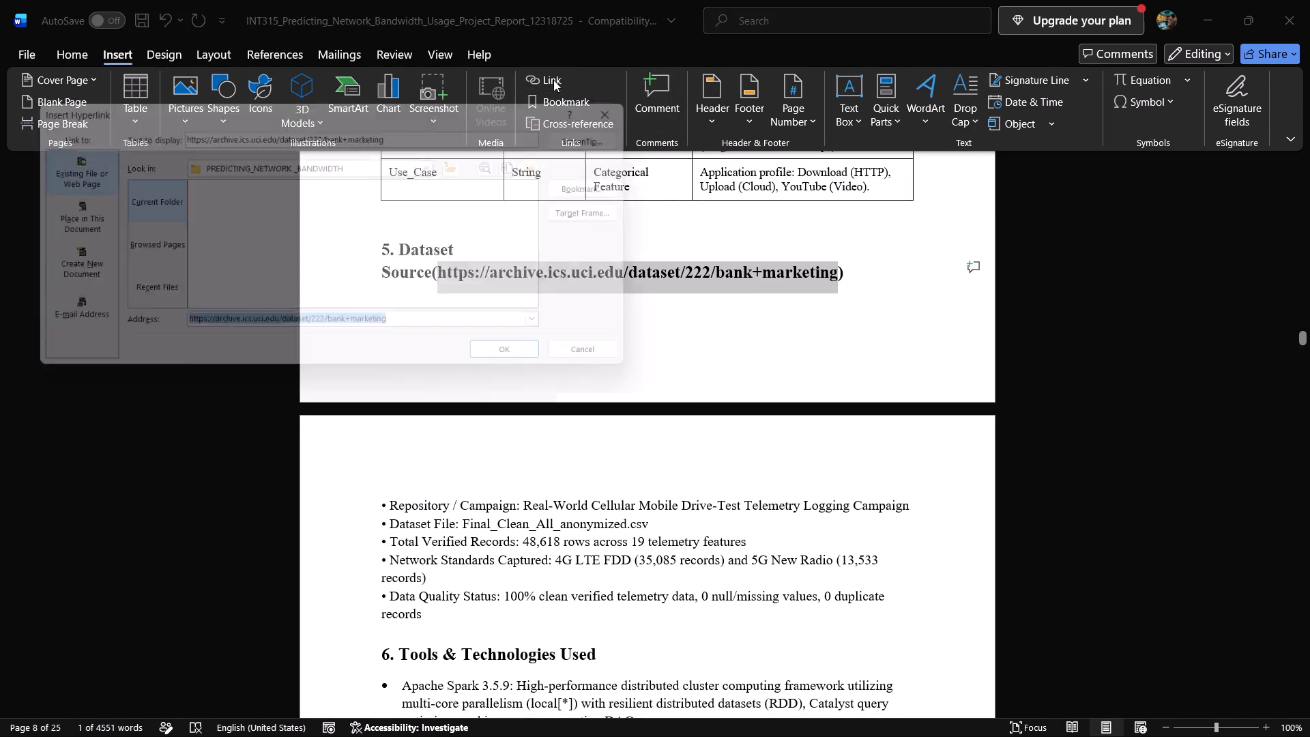
pyautogui.click(449, 328)
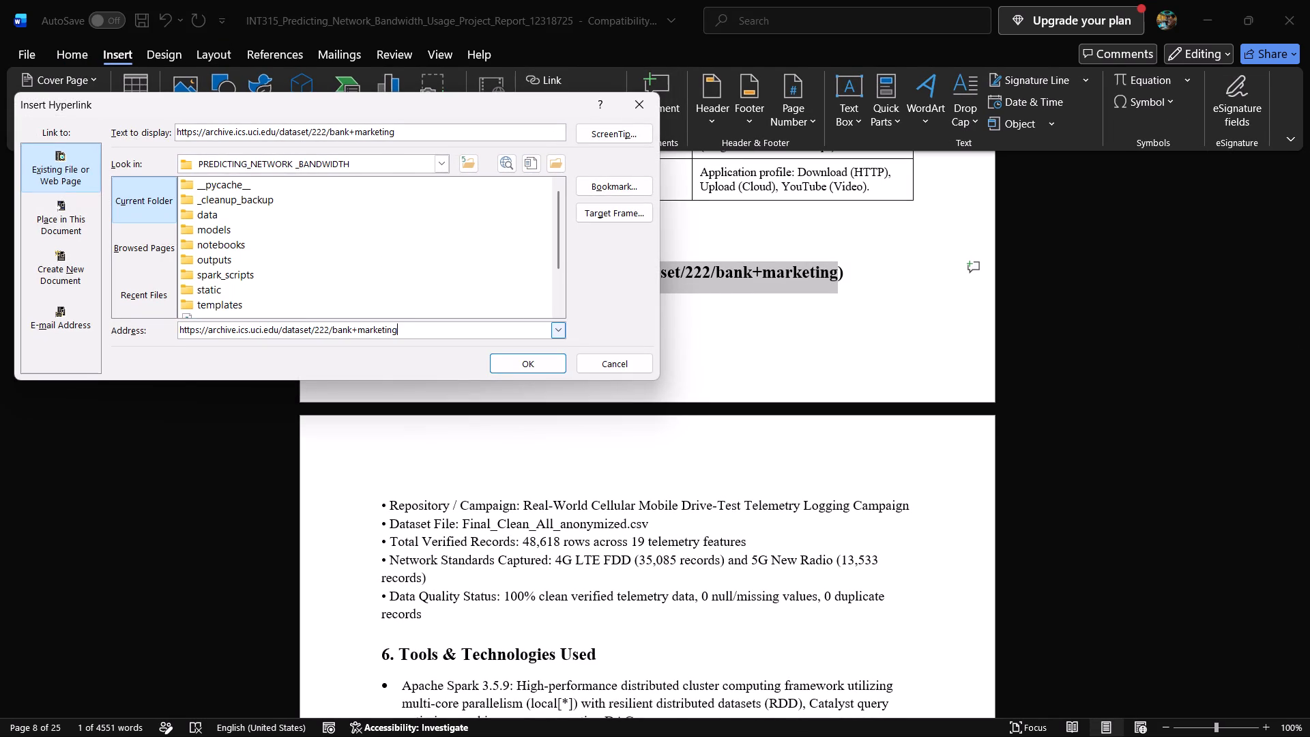
pyautogui.hotkey('ctrl', 'a')
pyautogui.hotkey('ctrl', 'v')
pyautogui.press('Return')
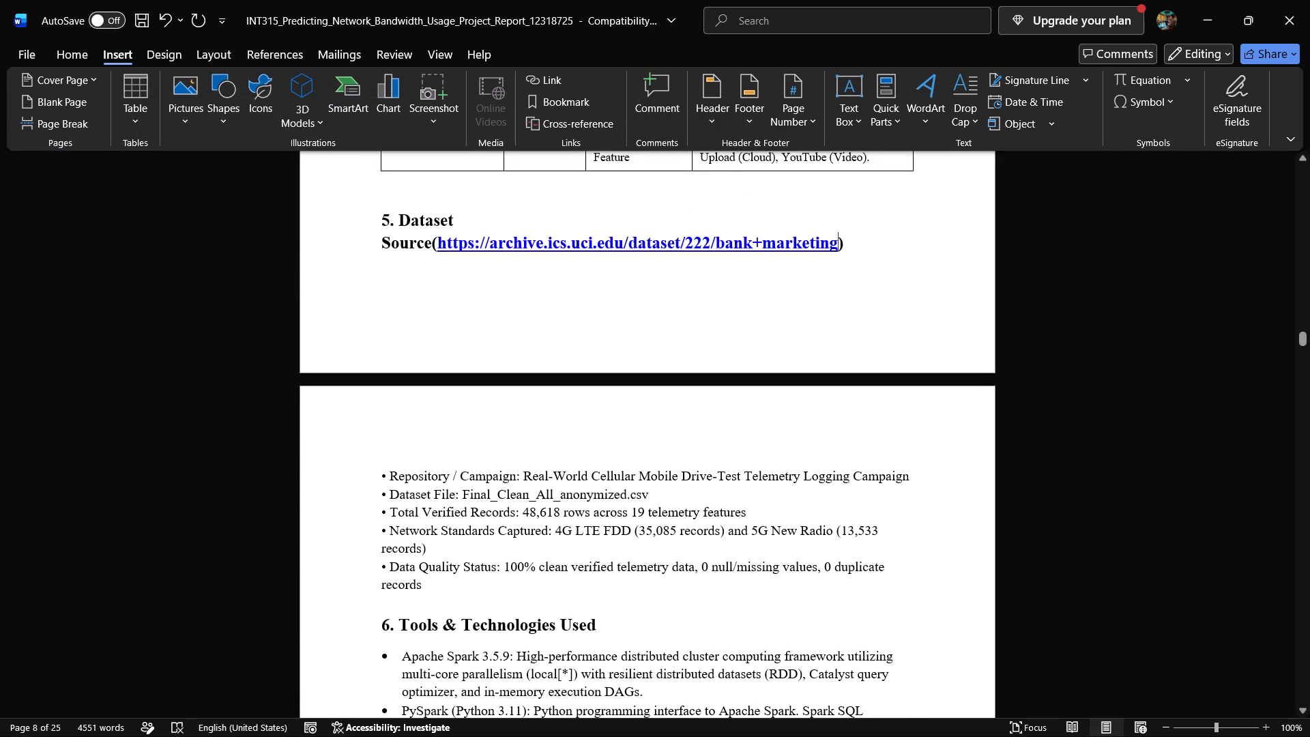
# Replace the single space between "Dataset" and "Source" in the section 5 heading with two spaces.
pyautogui.click(380, 241)
pyautogui.press('BackSpace')
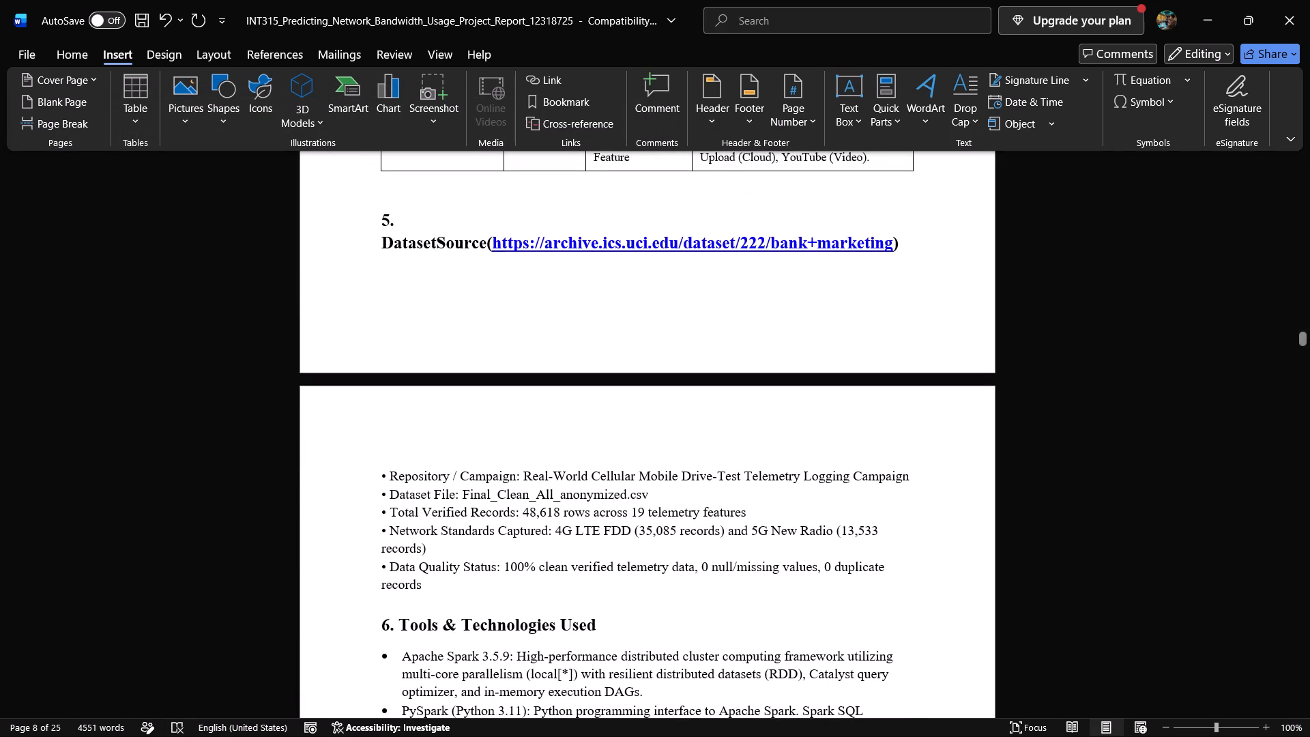
pyautogui.press('space')
pyautogui.press('space')
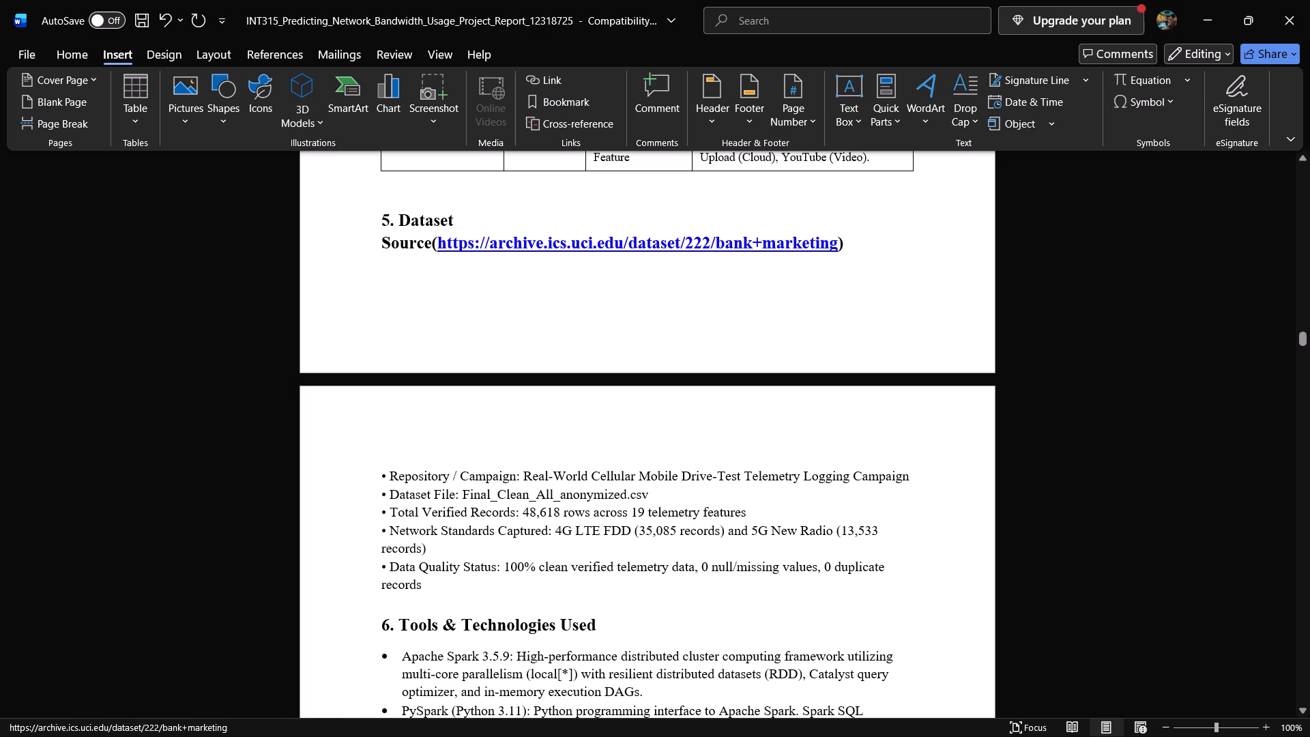
pyautogui.moveTo(439, 245); pyautogui.dragTo(785, 270)
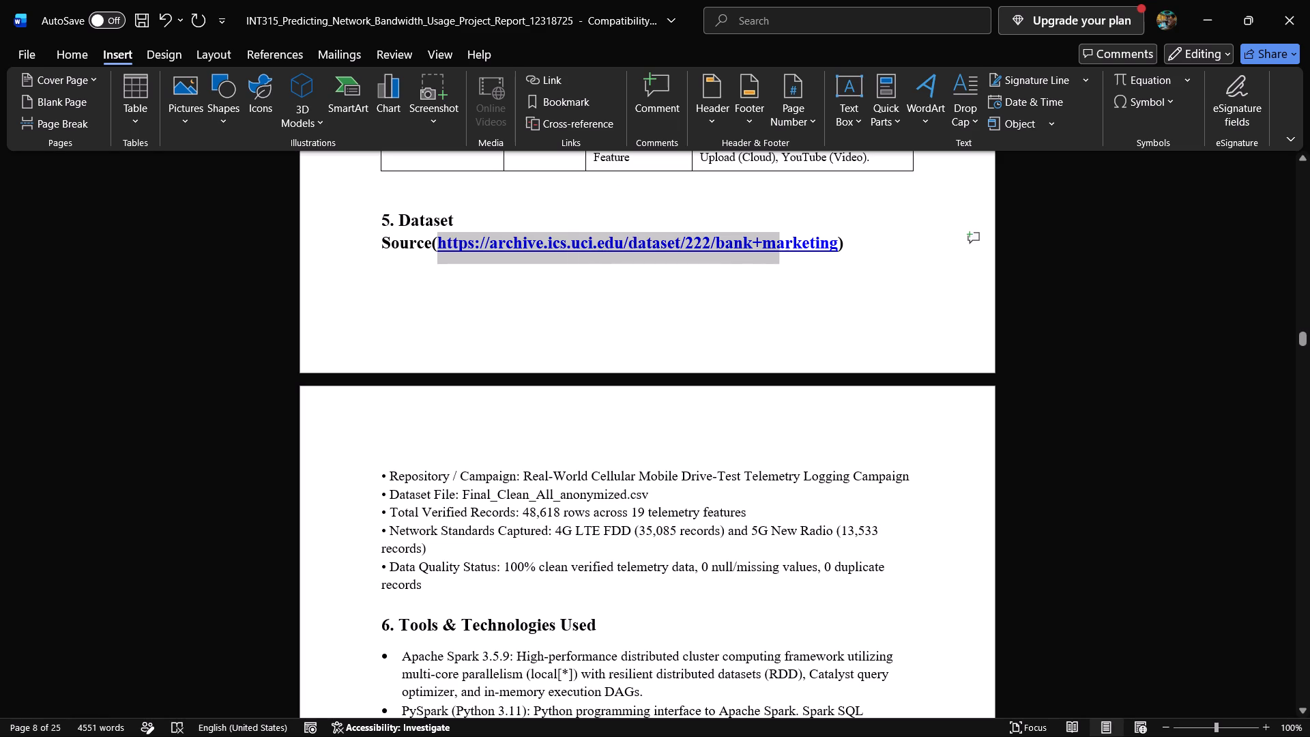
pyautogui.moveTo(785, 270); pyautogui.dragTo(832, 269)
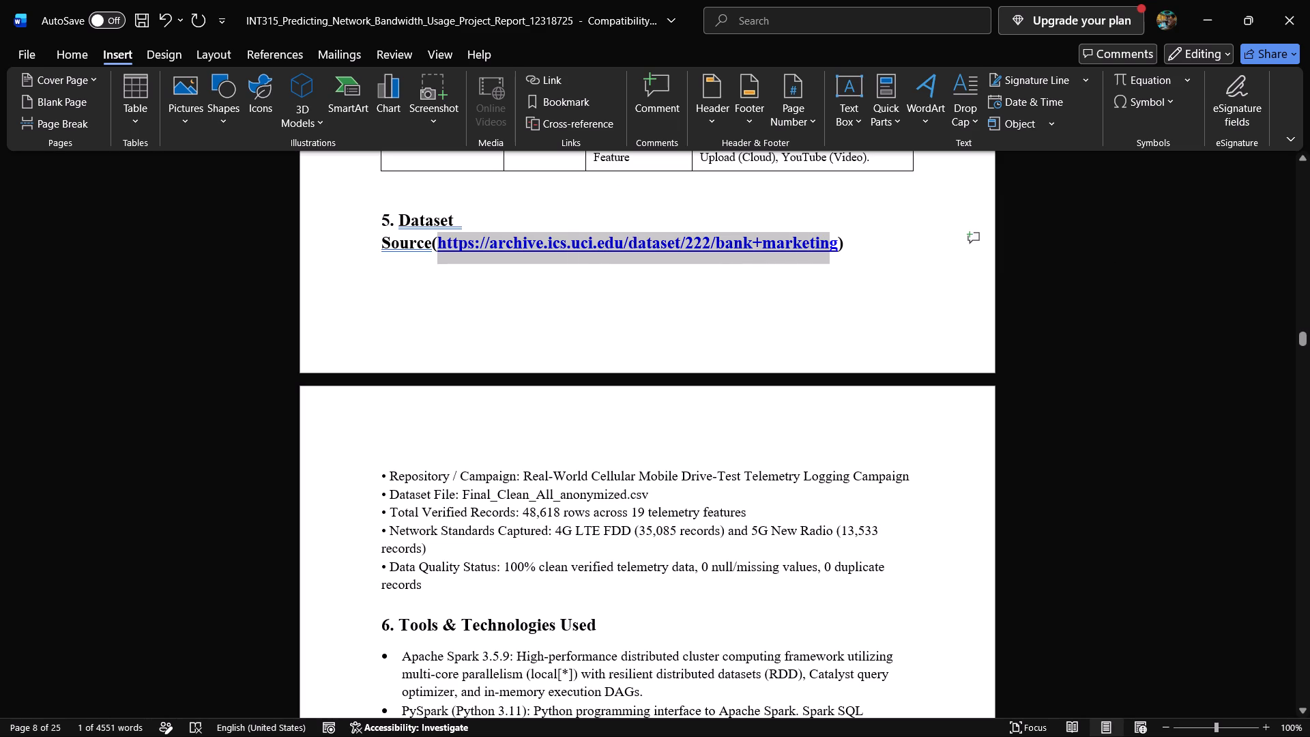
pyautogui.click(439, 242)
pyautogui.moveTo(439, 242); pyautogui.dragTo(838, 267)
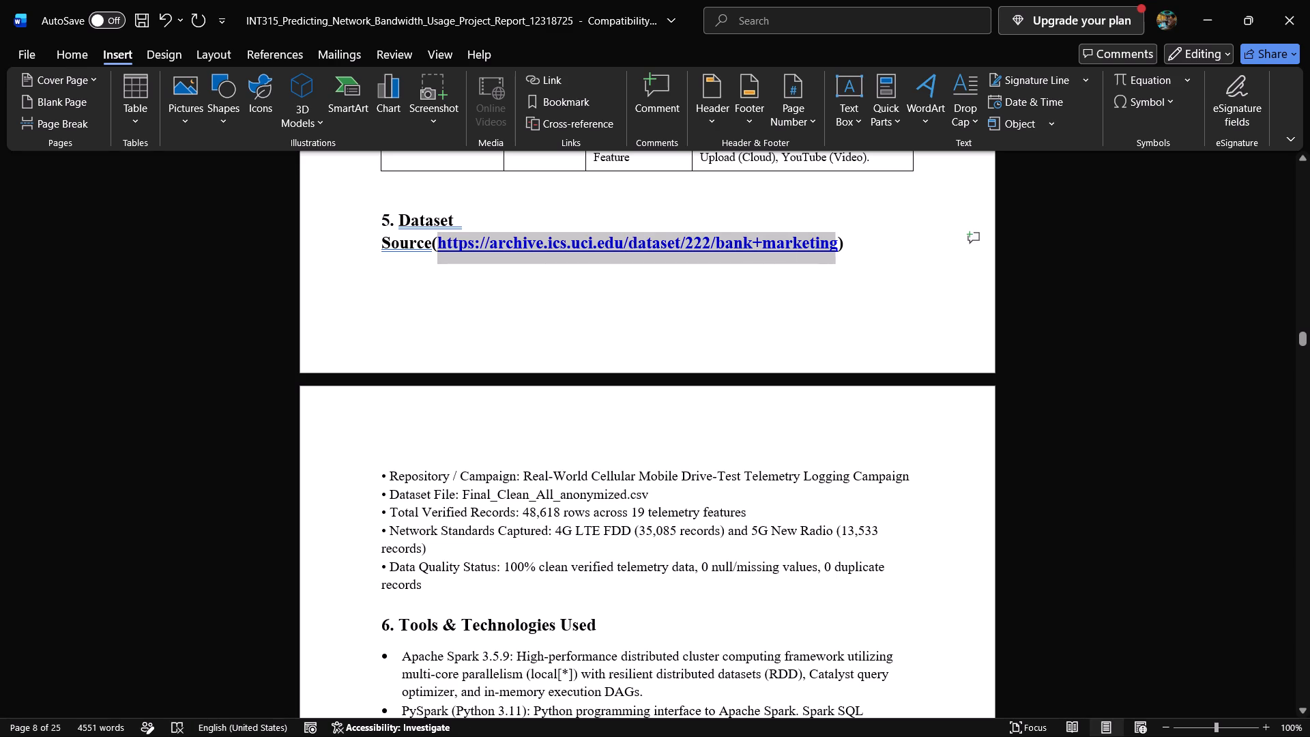
pyautogui.moveTo(838, 267); pyautogui.dragTo(840, 267)
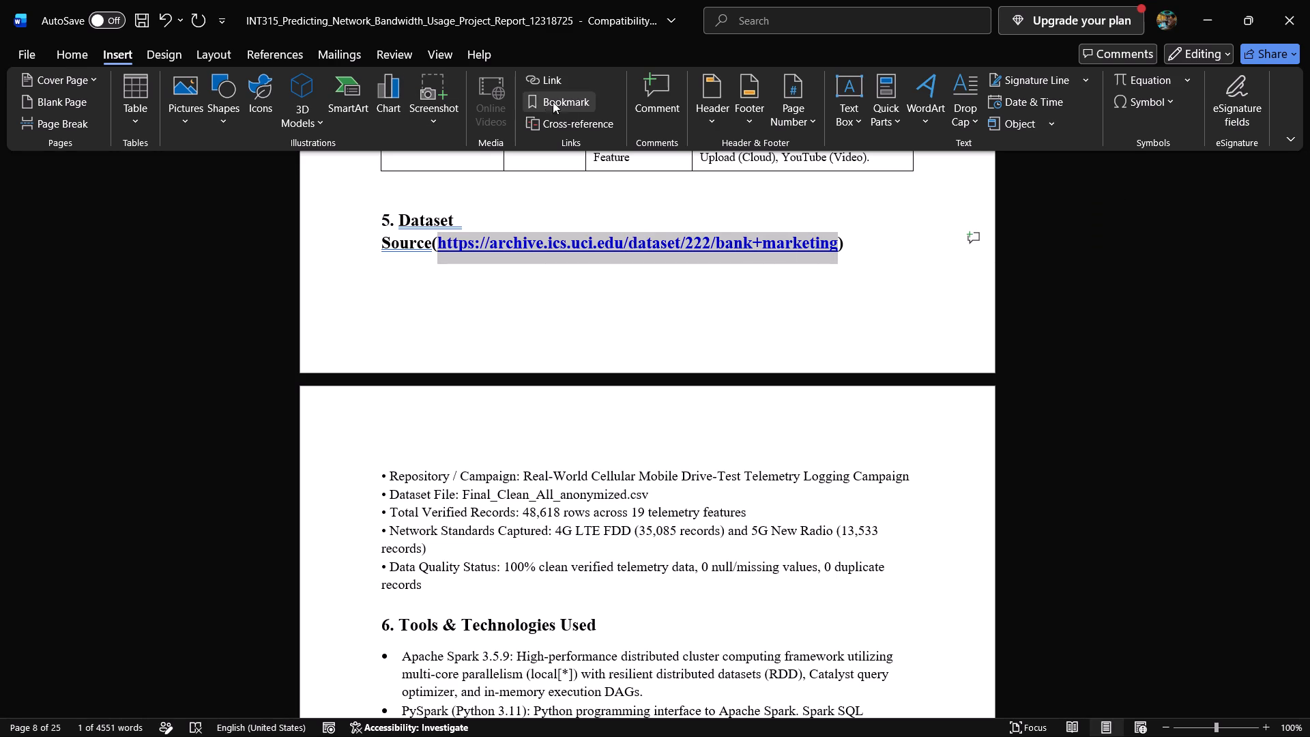
pyautogui.click(540, 73)
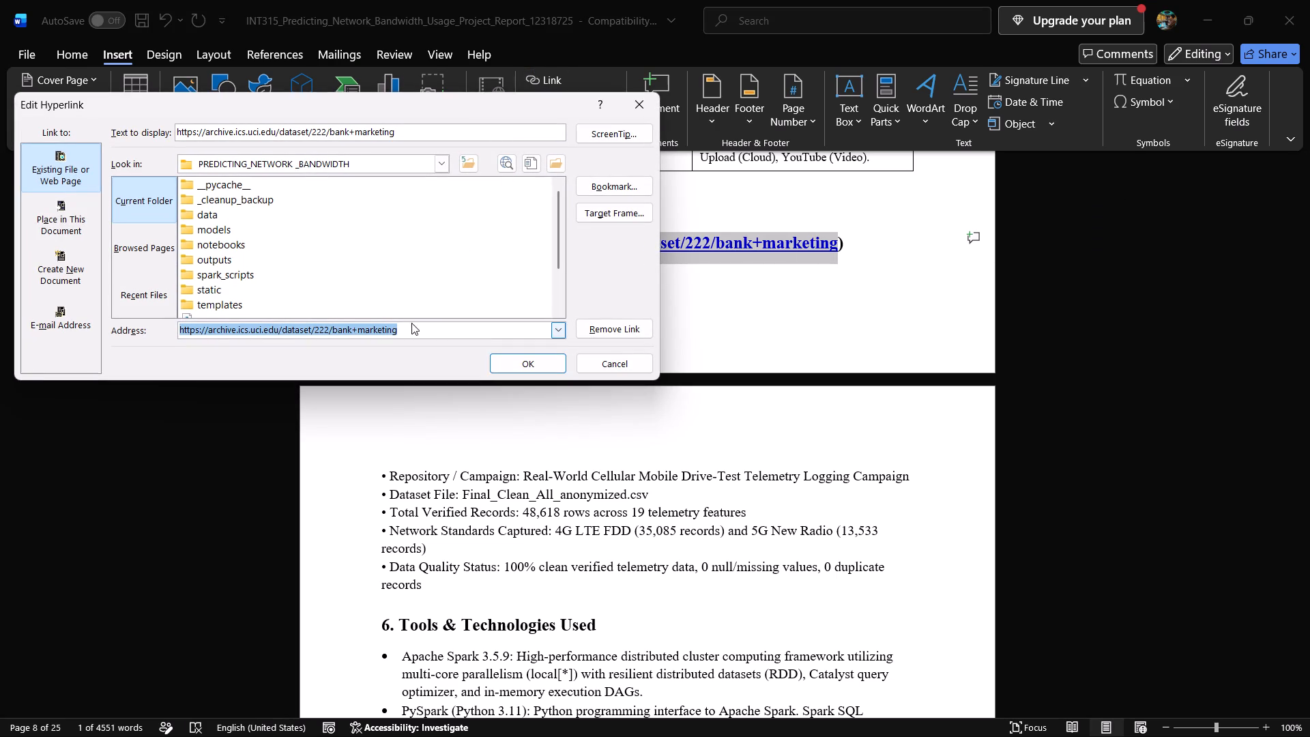
pyautogui.click(203, 327)
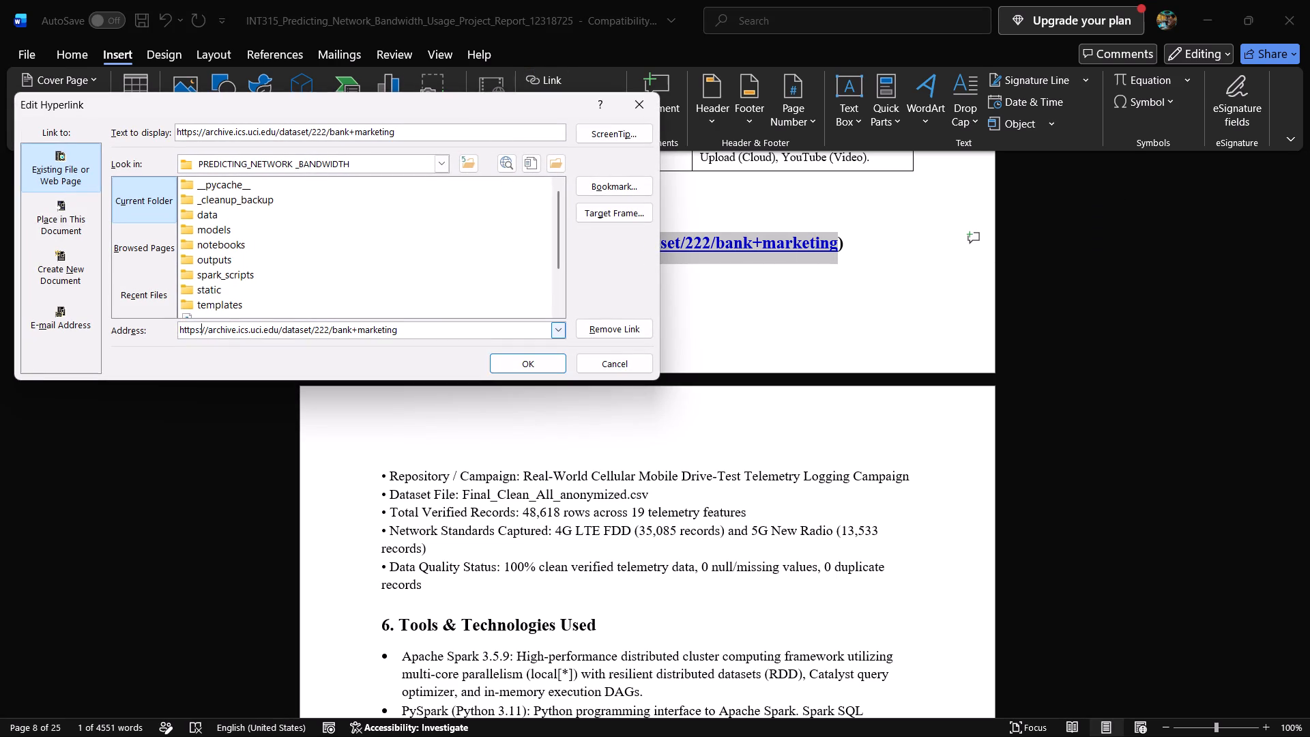
pyautogui.click(207, 328)
pyautogui.press('BackSpace')
pyautogui.press('BackSpace')
pyautogui.press('BackSpace')
pyautogui.press('BackSpace')
pyautogui.press('BackSpace')
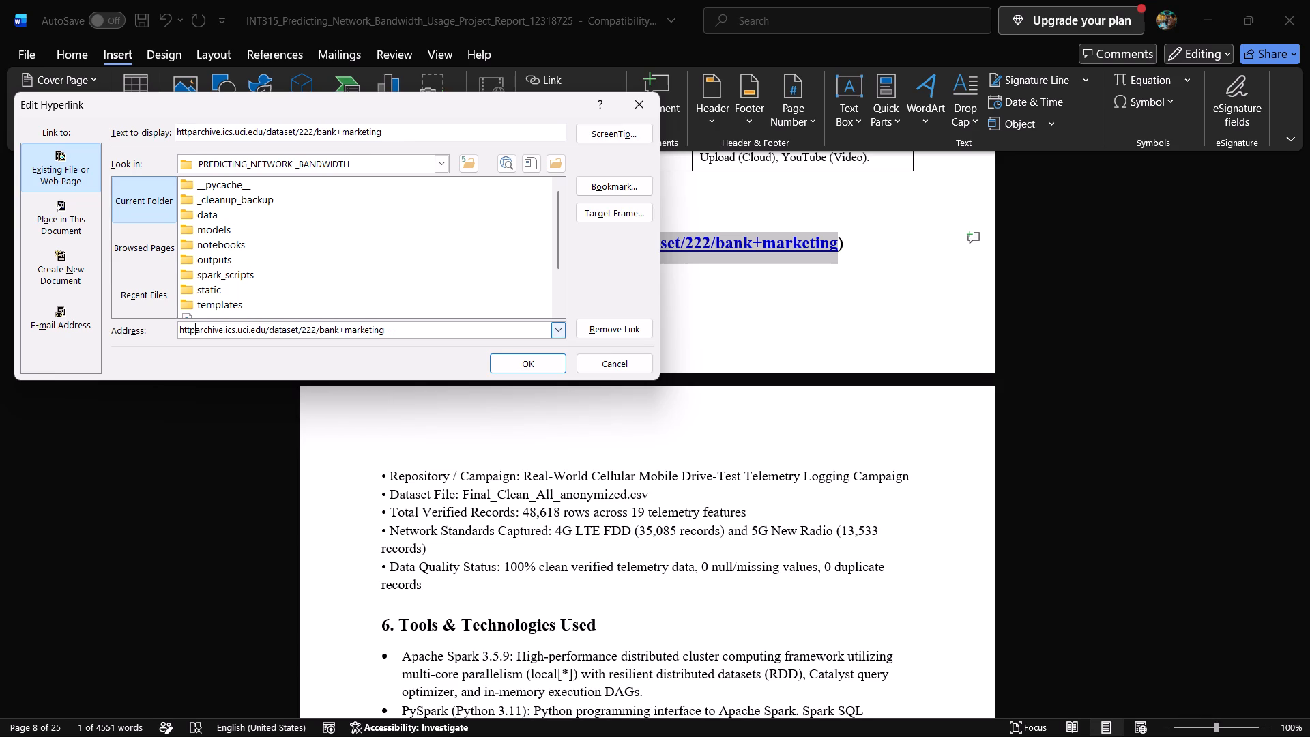
pyautogui.press('BackSpace')
pyautogui.press('BackSpace')
pyautogui.press('BackSpace')
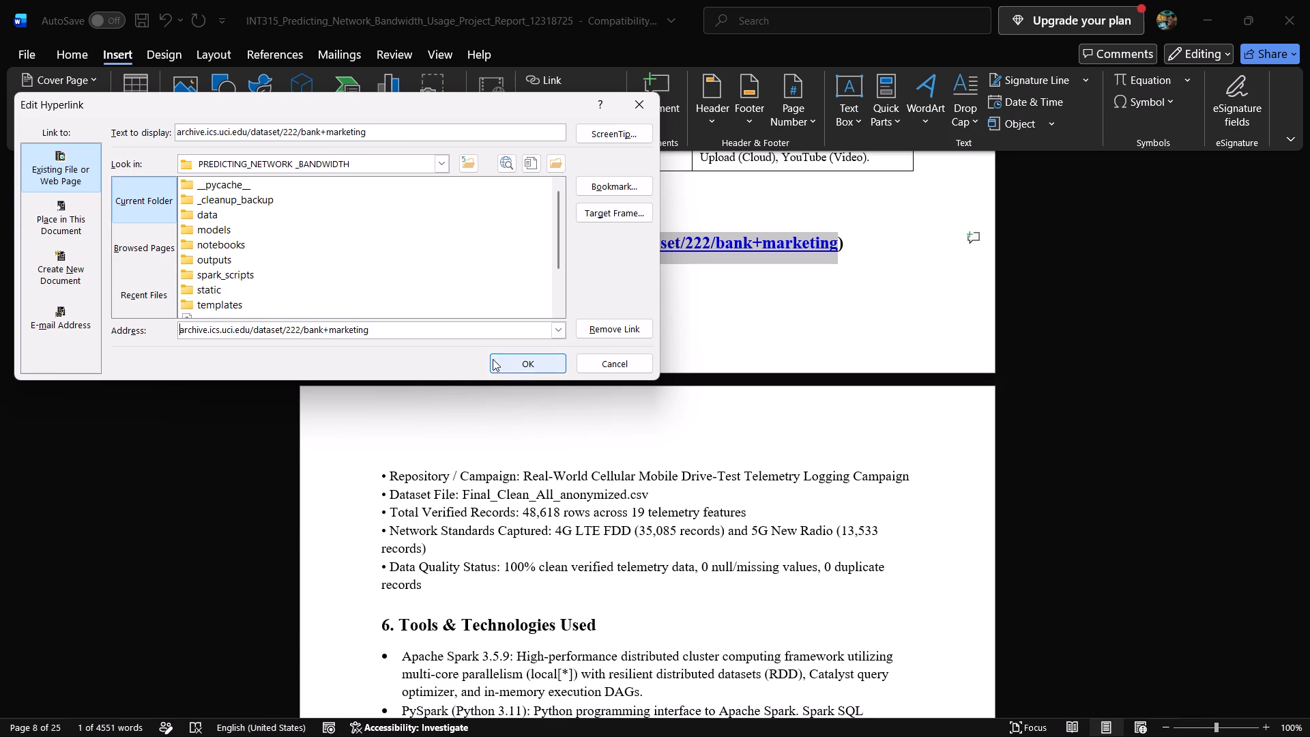
pyautogui.click(499, 360)
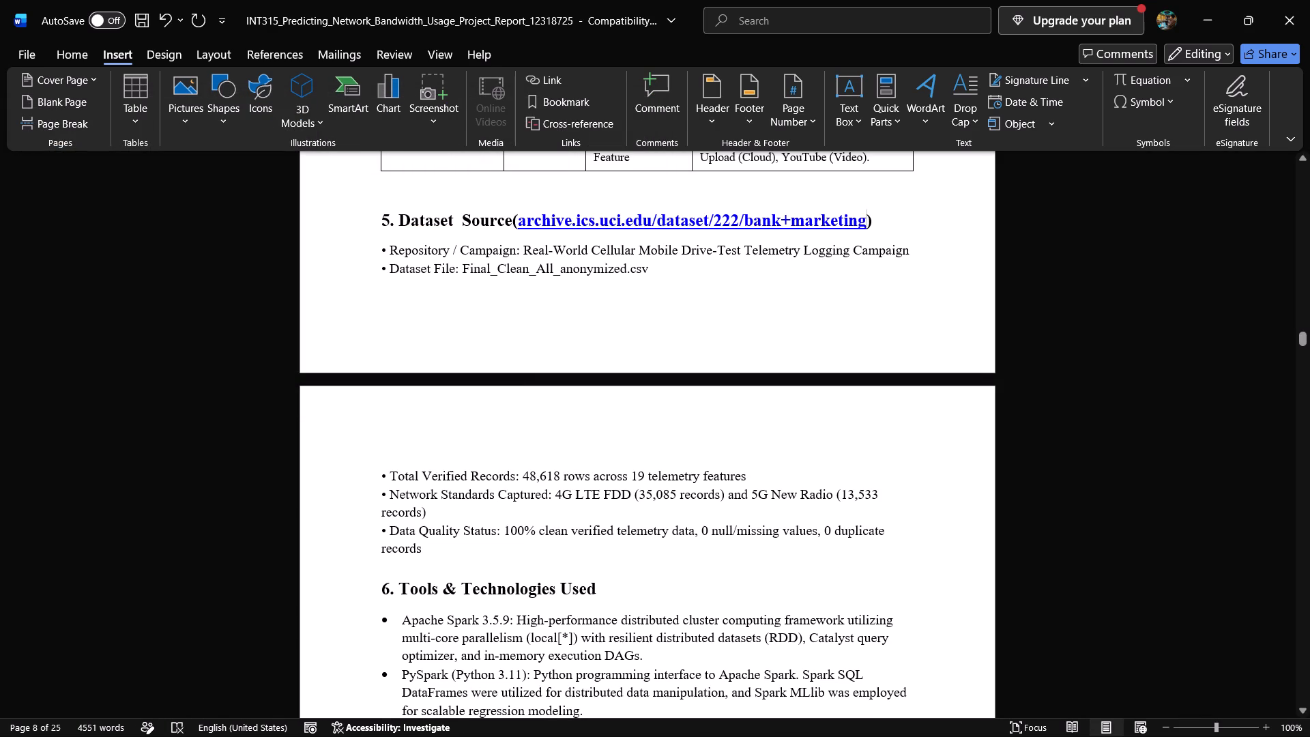
pyautogui.hotkey('ctrl', 's')
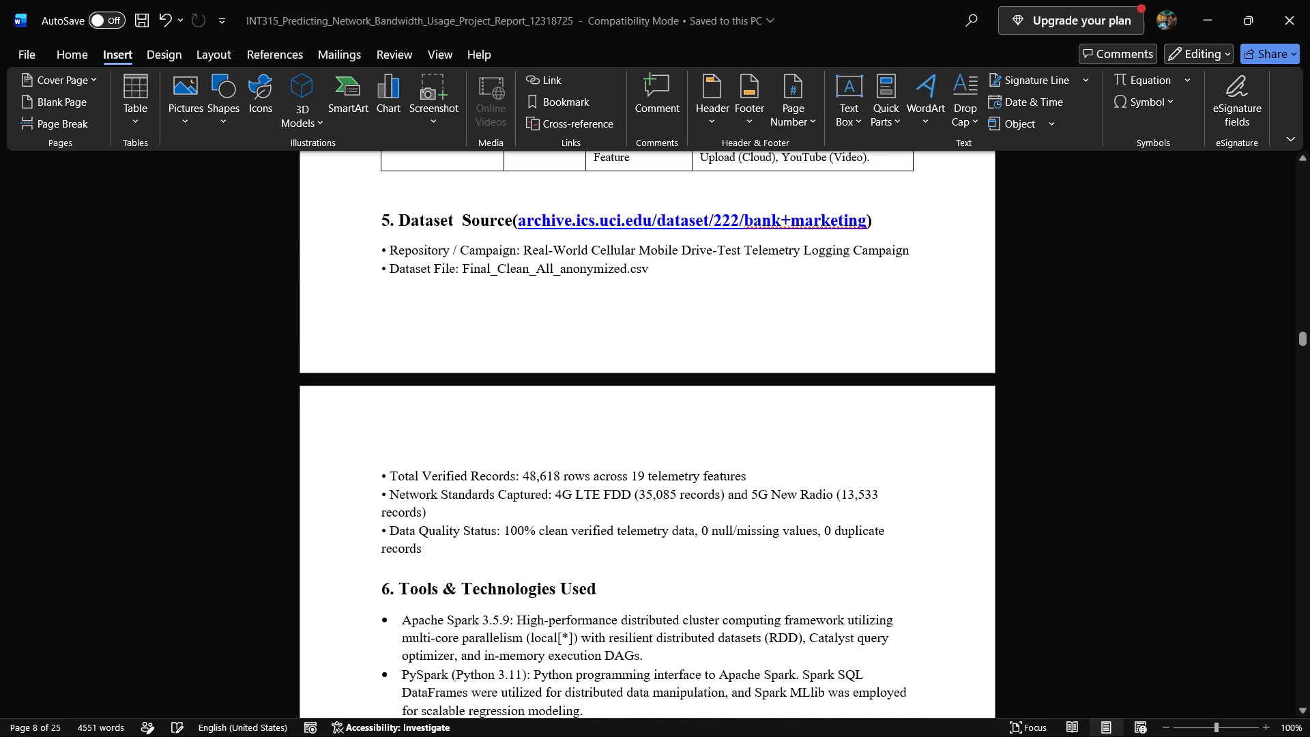
# Insert a space before the opening parenthesis in the "5. Dataset Source" heading and save the report.
pyautogui.scroll(-1, 711, 417)
pyautogui.click(510, 162)
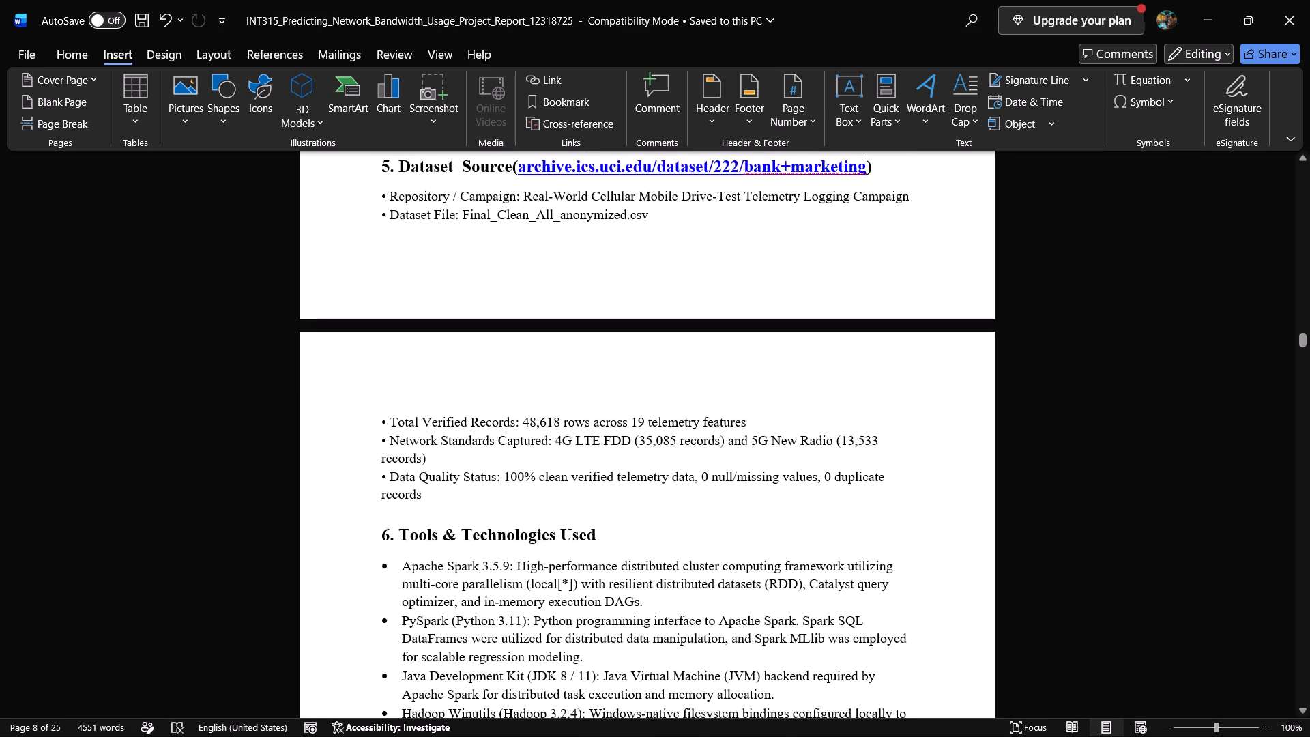
pyautogui.press('space')
pyautogui.hotkey('ctrl', 's')
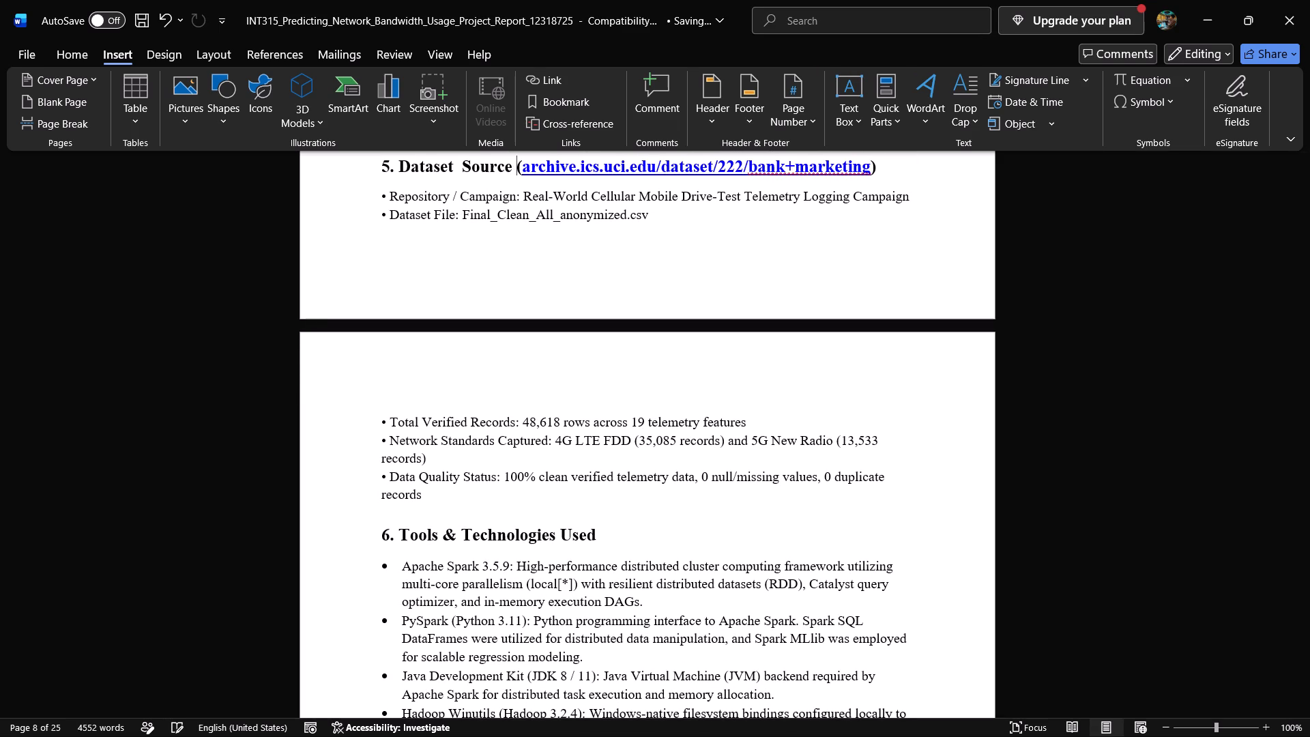
# Review the report from the section 5 heading through sections 6, 7 and 8, down to the Step 5 source code.
pyautogui.scroll(-3, 596, 275)
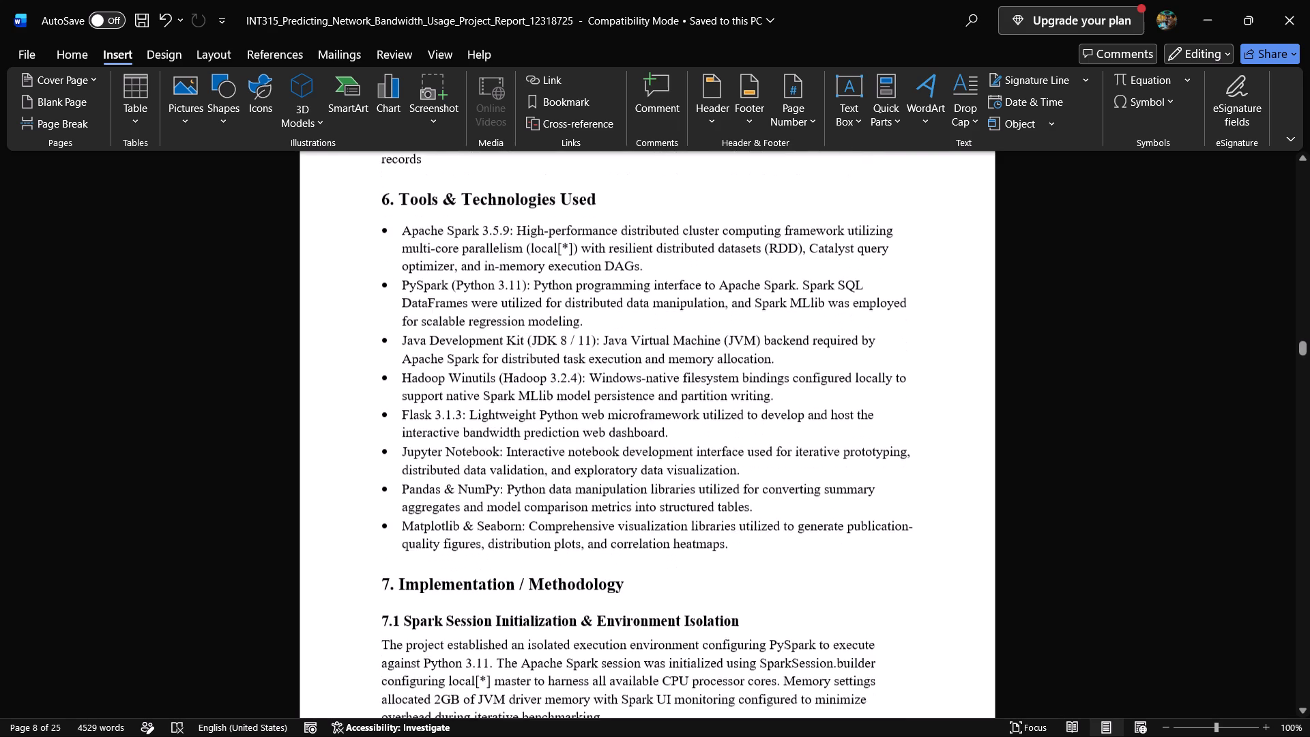
pyautogui.scroll(-2, 596, 275)
pyautogui.scroll(2, 596, 275)
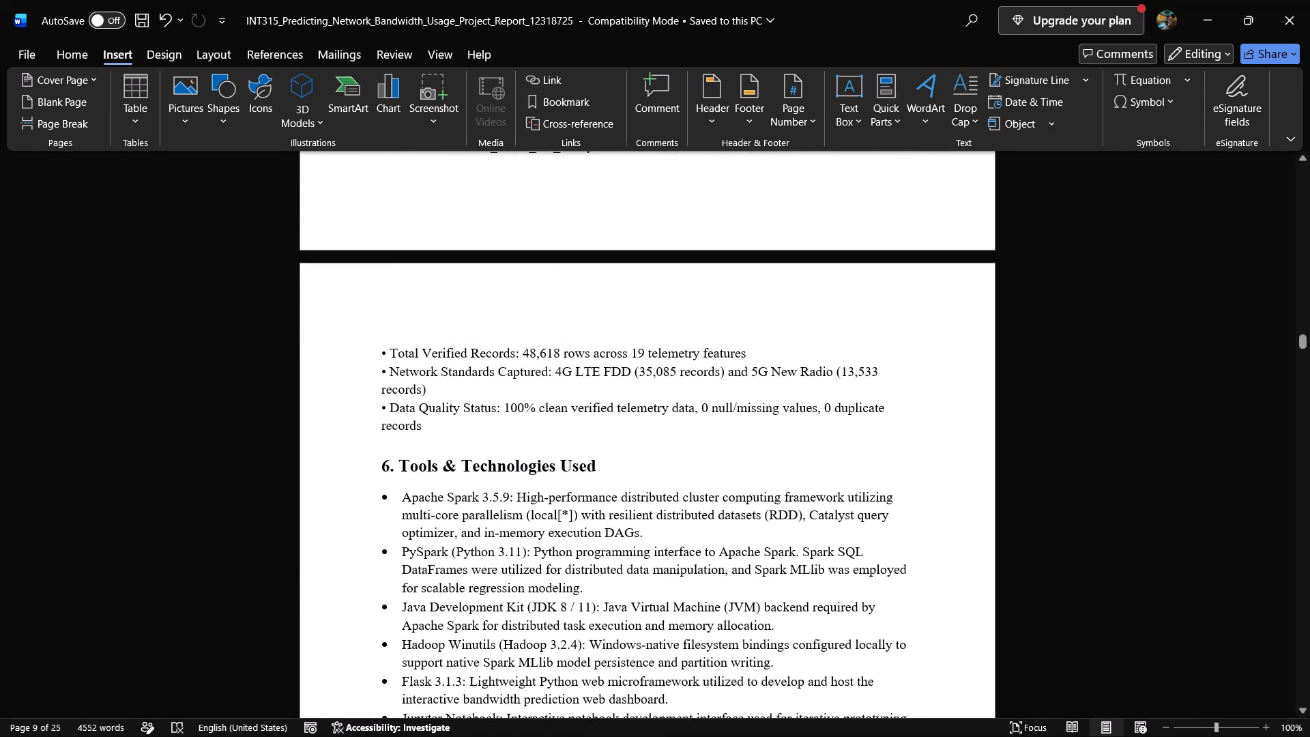
pyautogui.scroll(1, 596, 275)
pyautogui.scroll(-2, 596, 275)
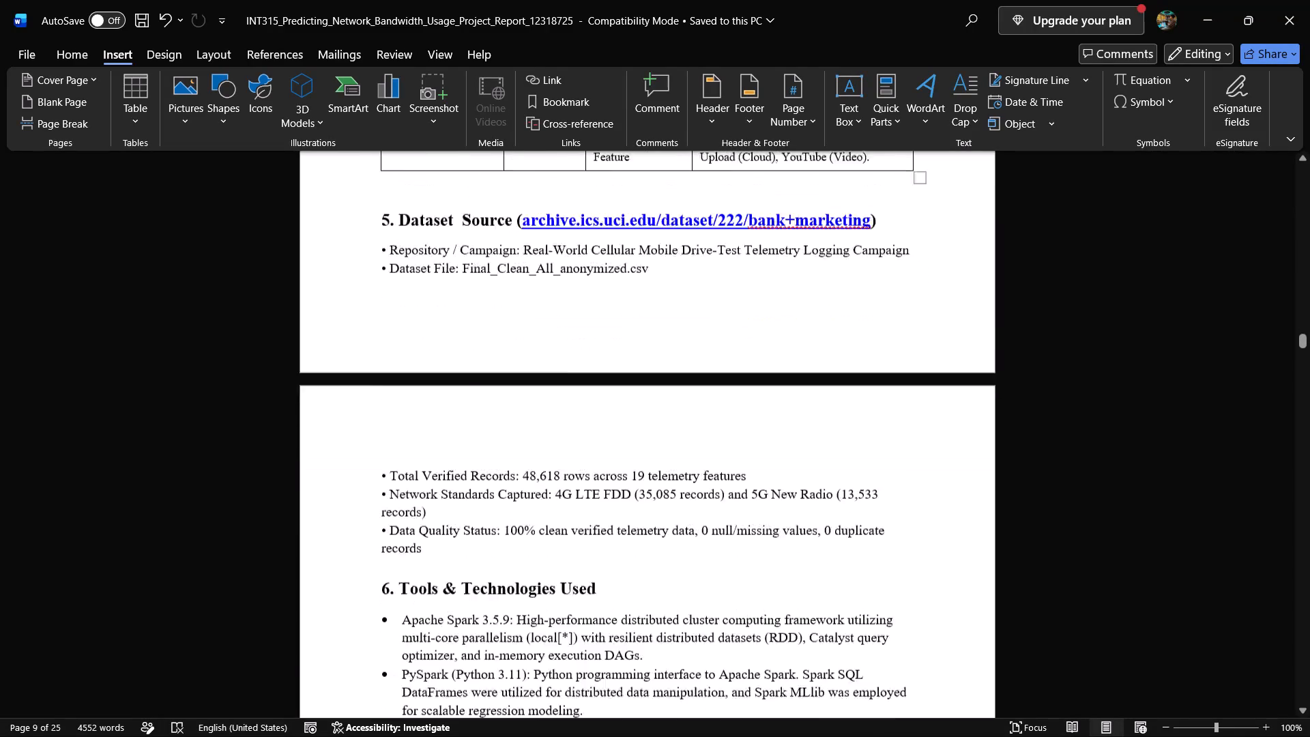
pyautogui.scroll(-5, 596, 275)
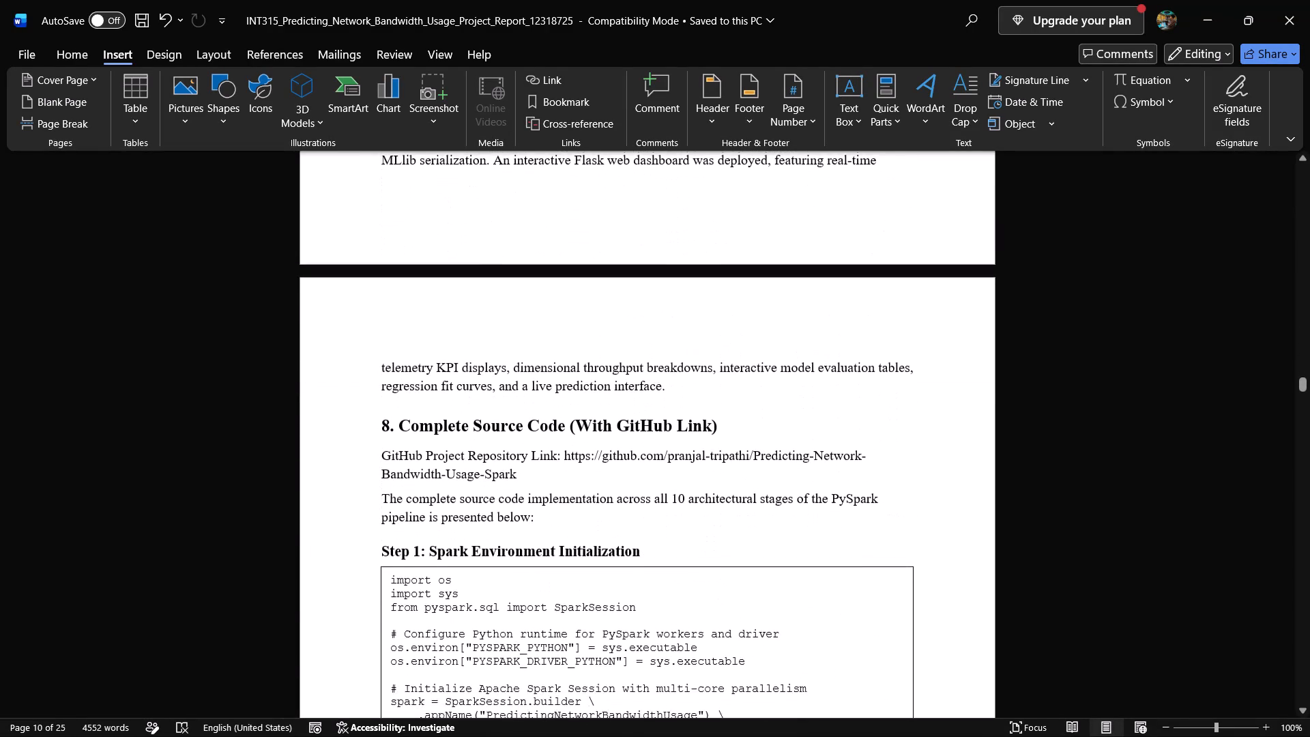
pyautogui.scroll(-2, 596, 275)
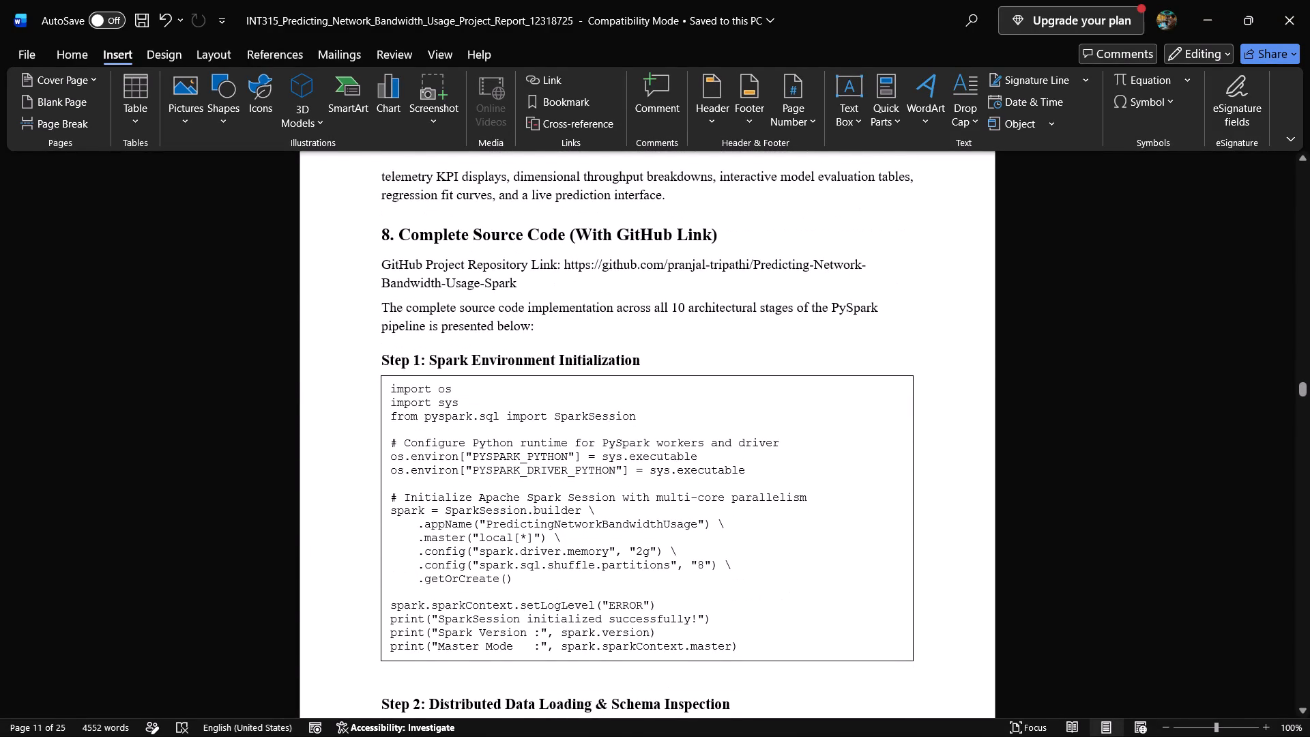
pyautogui.scroll(-1, 596, 275)
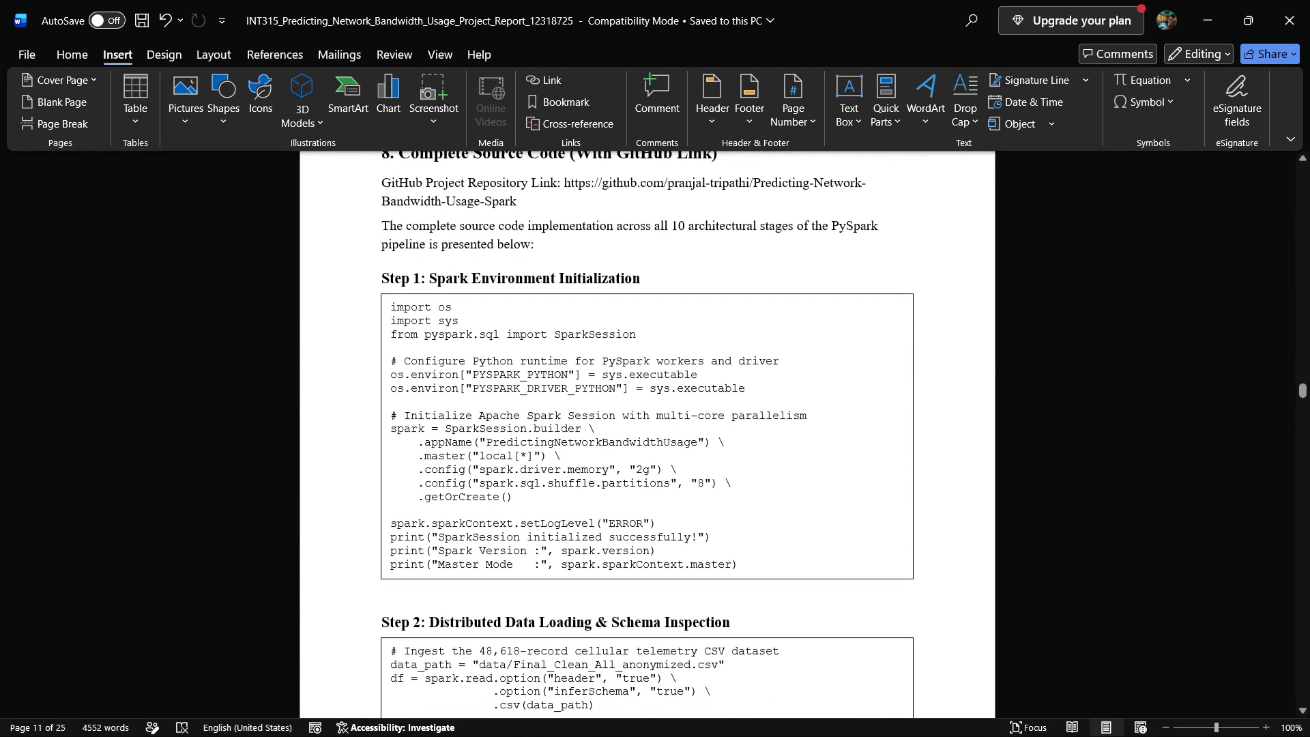
pyautogui.scroll(-1, 596, 275)
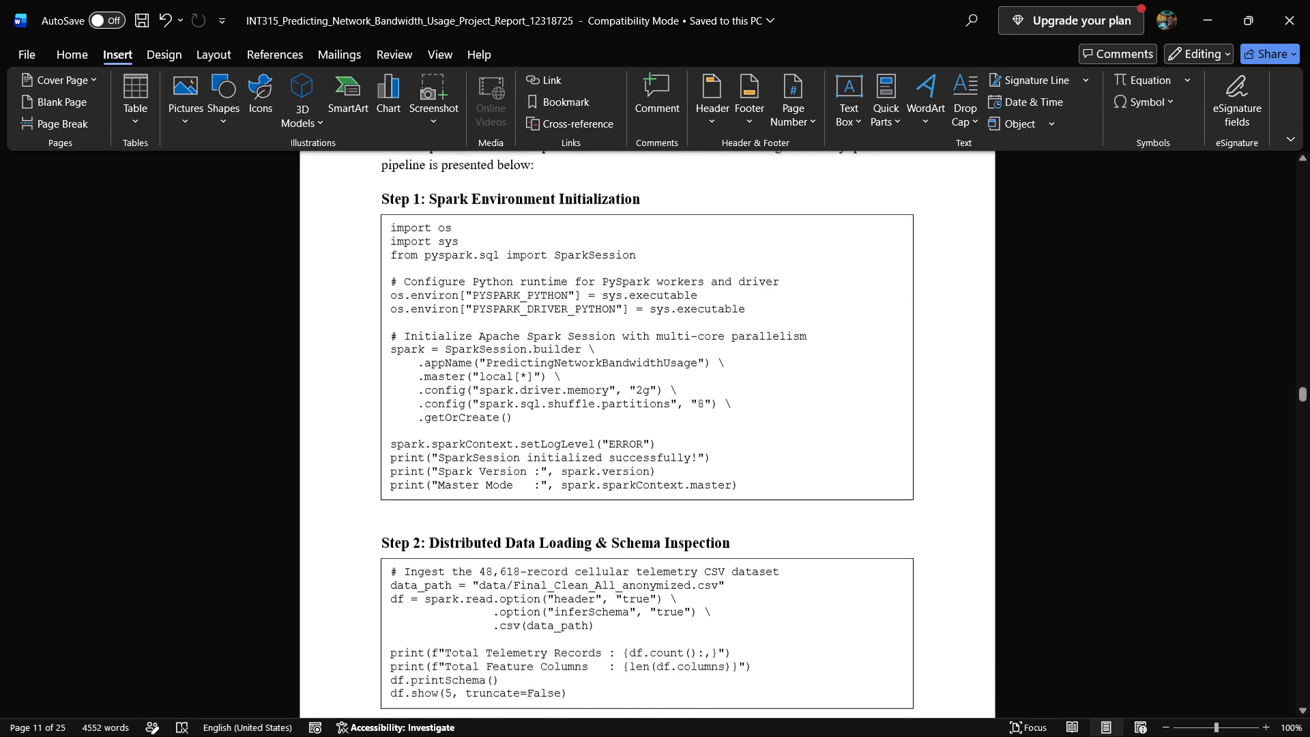
pyautogui.scroll(-3, 596, 275)
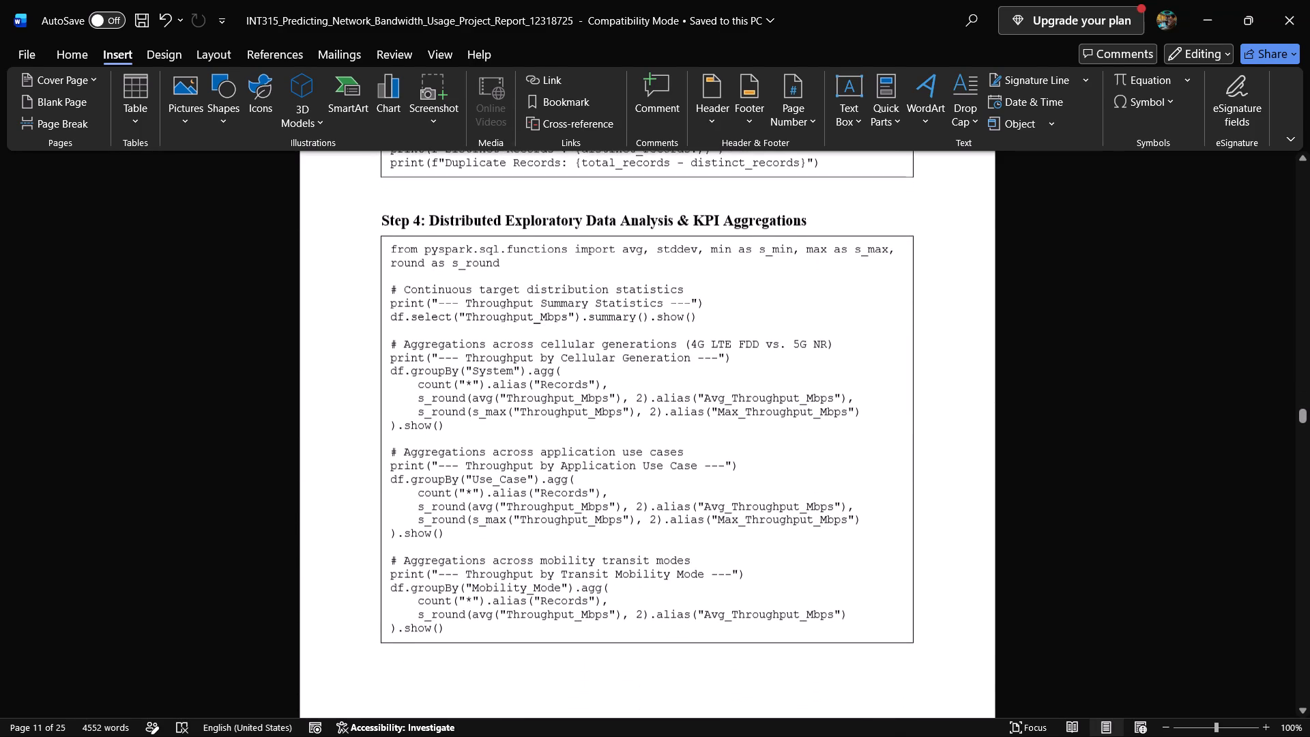
pyautogui.scroll(-3, 596, 275)
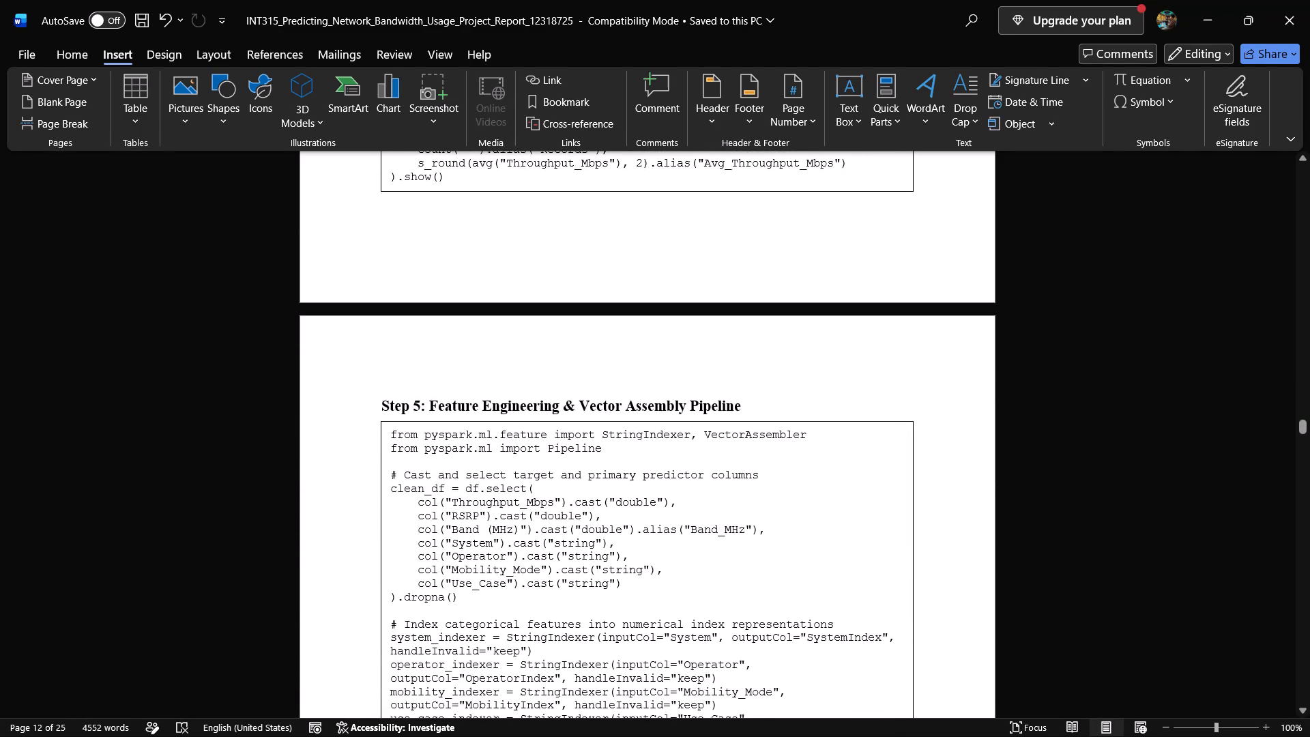
pyautogui.scroll(-1, 596, 275)
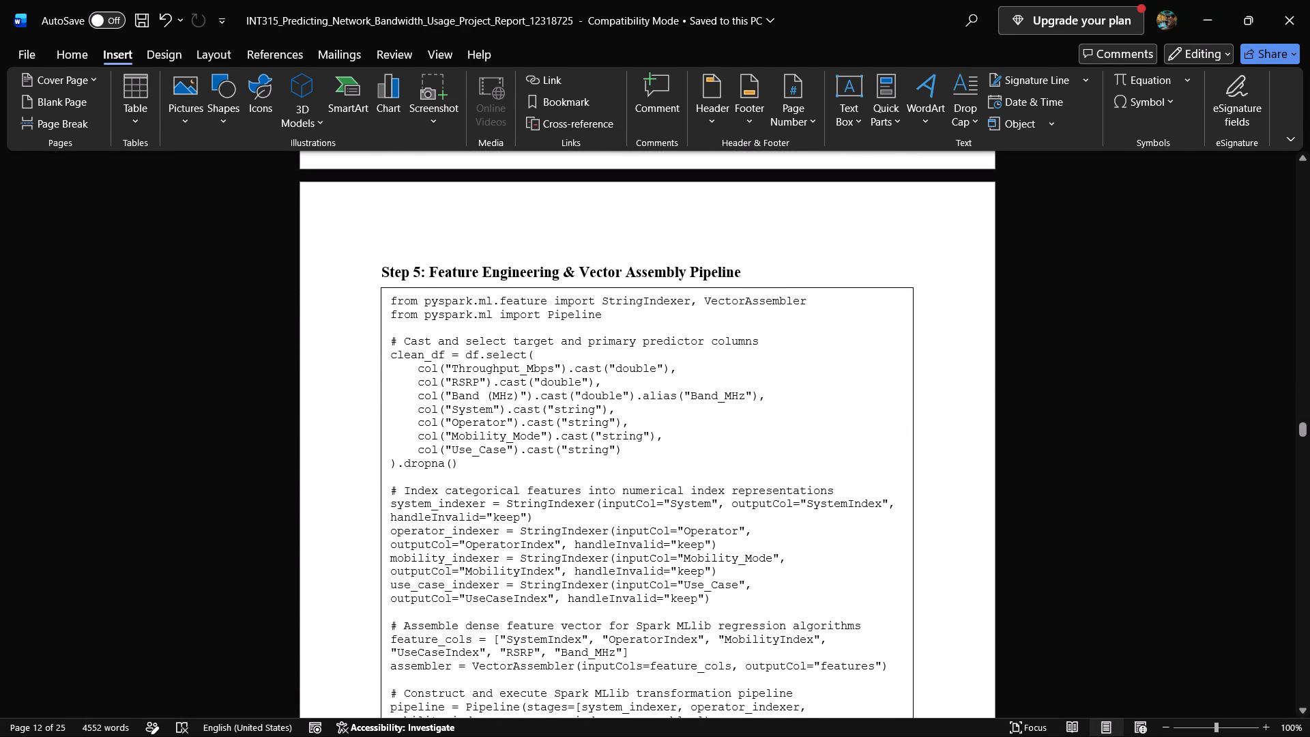
pyautogui.scroll(-1, 596, 275)
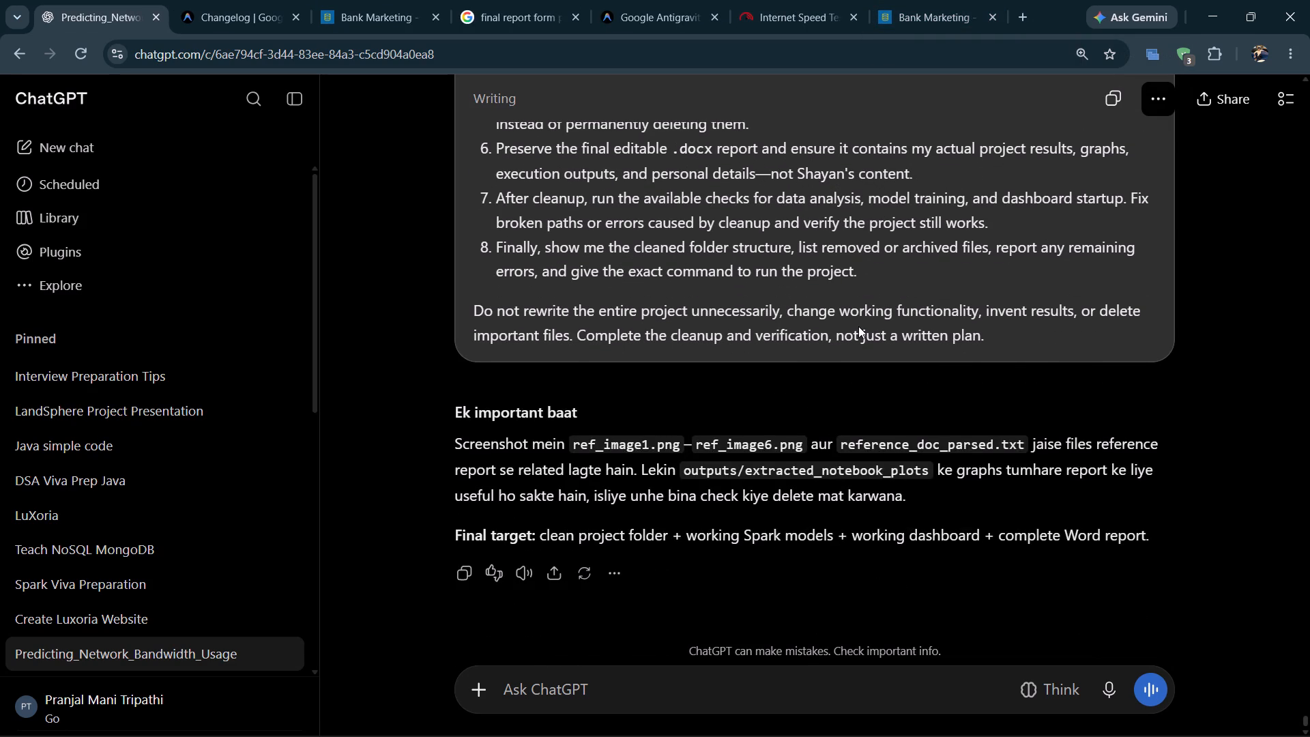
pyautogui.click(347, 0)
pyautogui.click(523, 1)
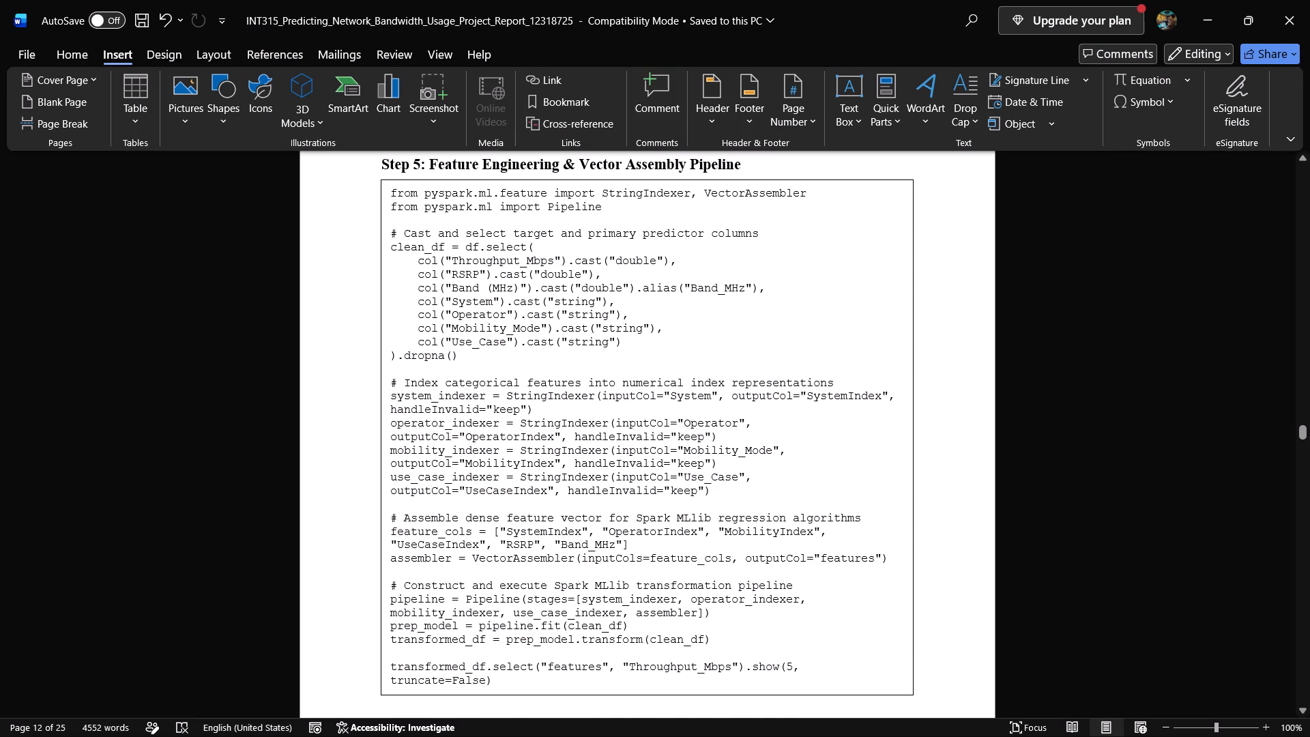
# Switch back to the Word report and review the remaining code steps and execution outputs from Step 5 to Output 4.
pyautogui.scroll(-2, 617, 334)
pyautogui.rightClick(617, 334)
pyautogui.scroll(-1, 617, 334)
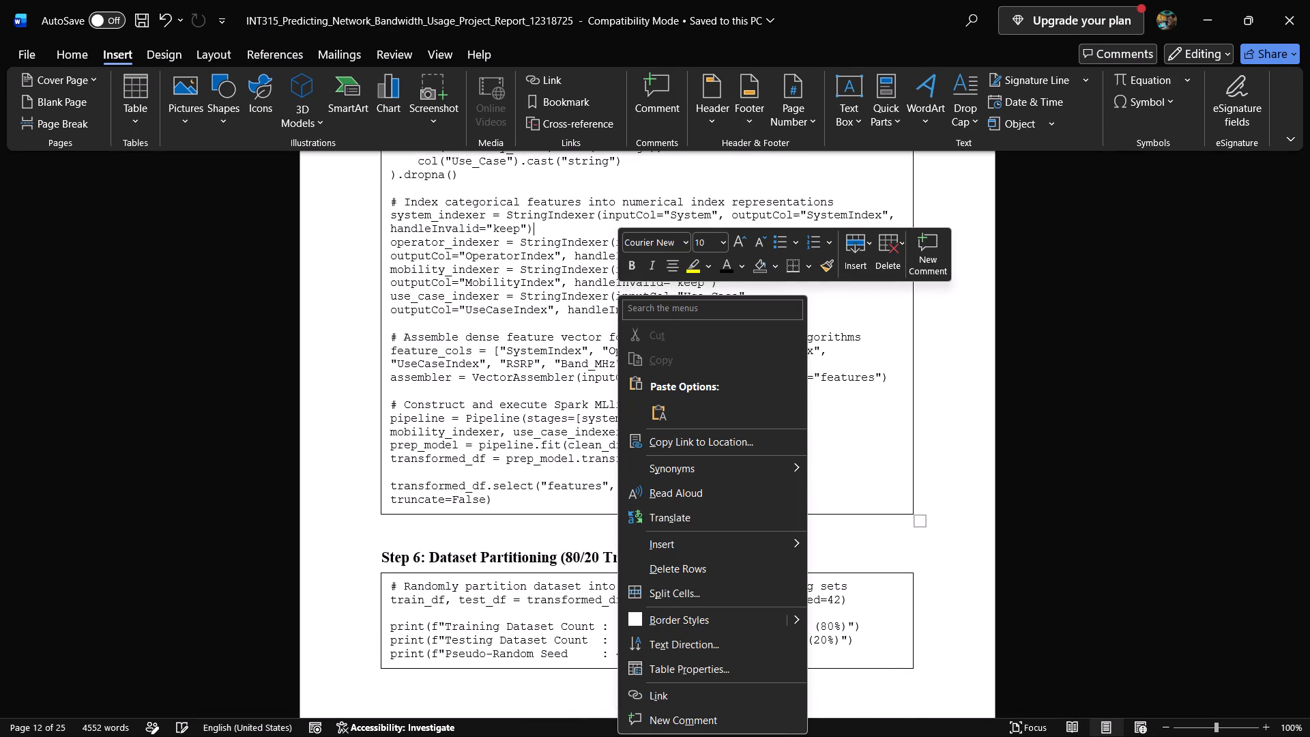
pyautogui.click(503, 338)
pyautogui.scroll(-1, 503, 338)
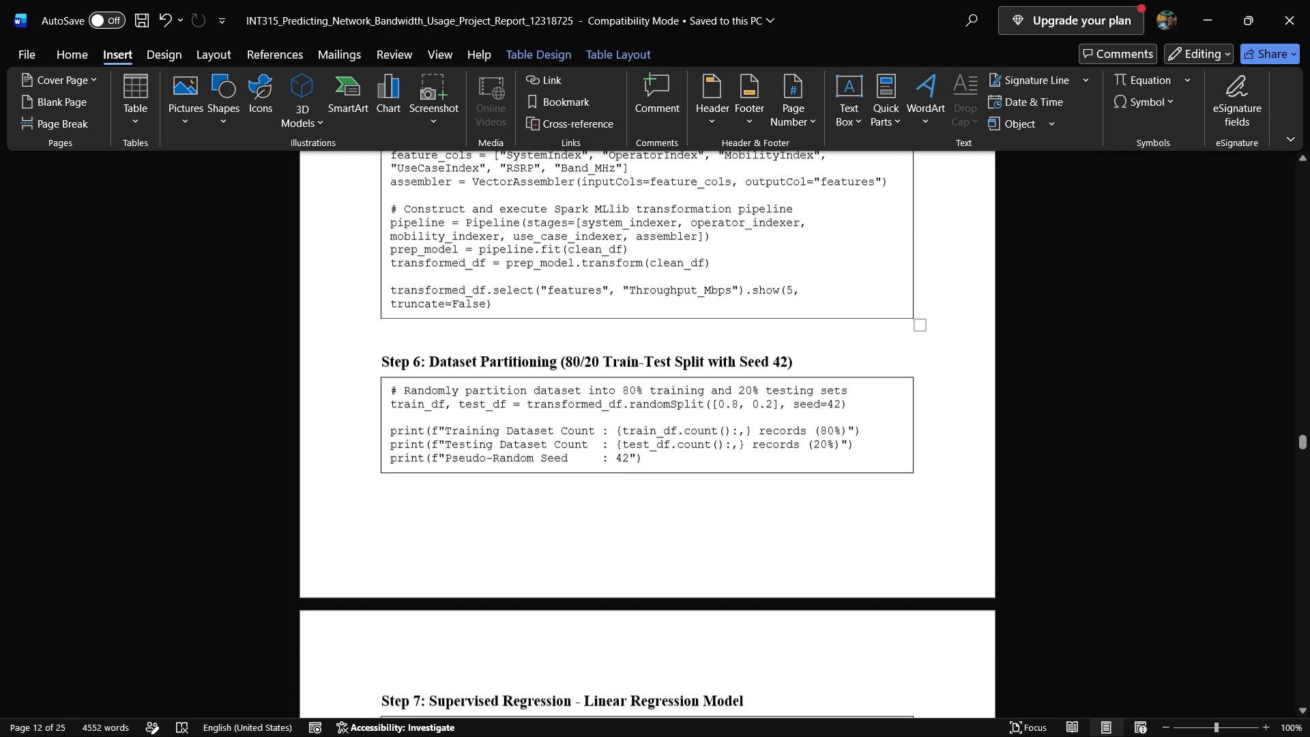
pyautogui.scroll(-6, 503, 338)
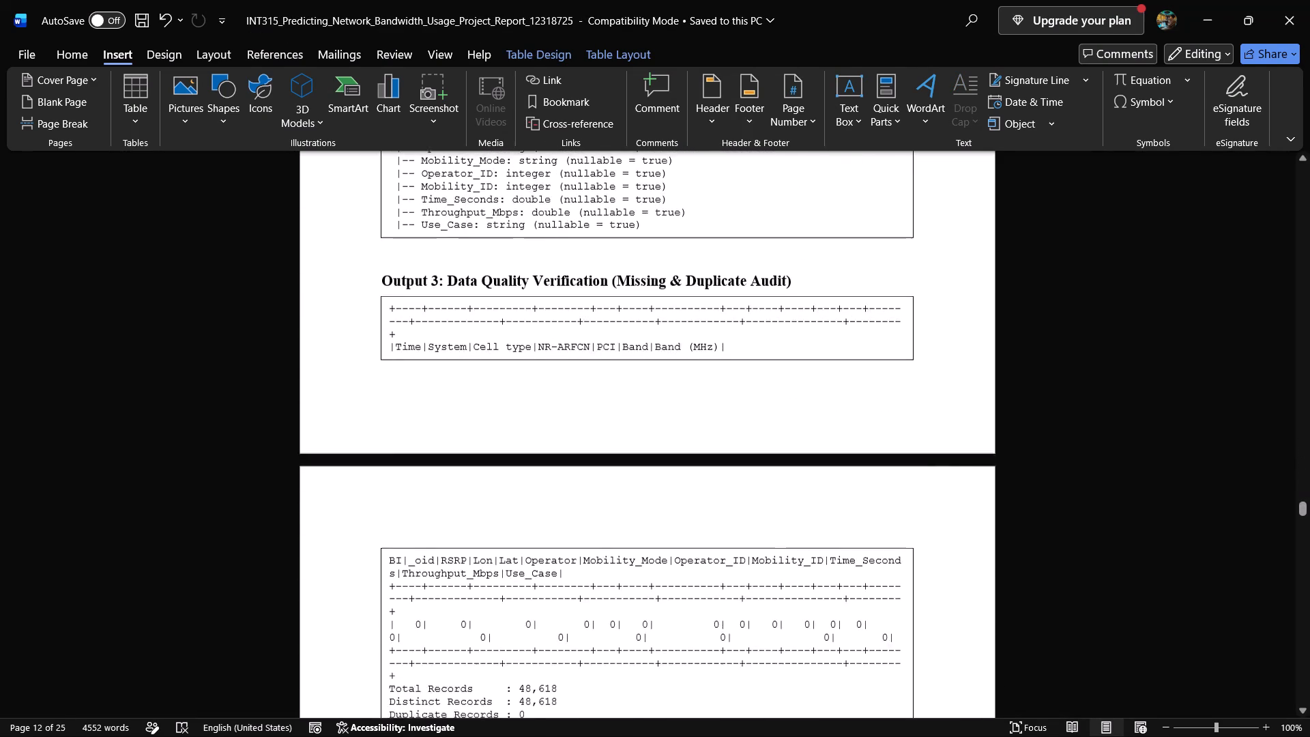
pyautogui.scroll(-1, 503, 338)
pyautogui.scroll(1, 503, 338)
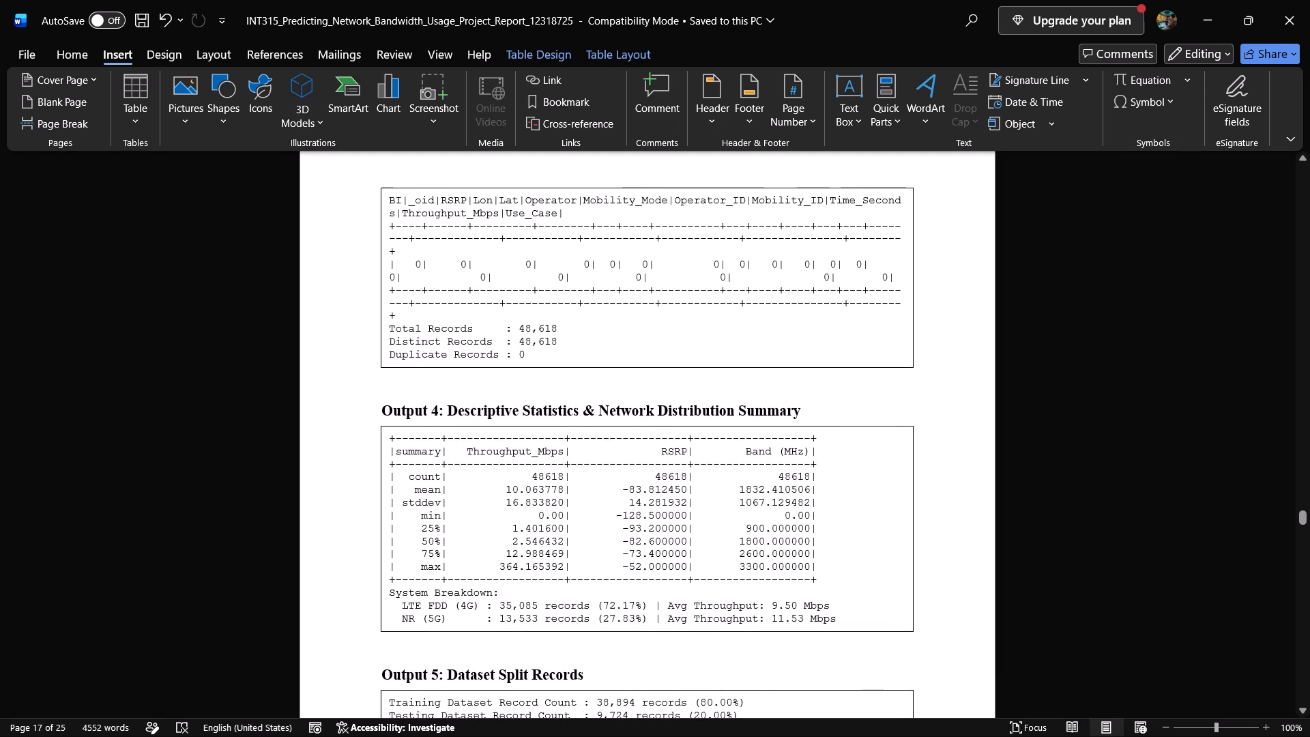
# Examine the charts in section 10, Output / Result Screenshots, including the Figure 1 and Figure 2 plots and their headings.
pyautogui.scroll(-3, 503, 338)
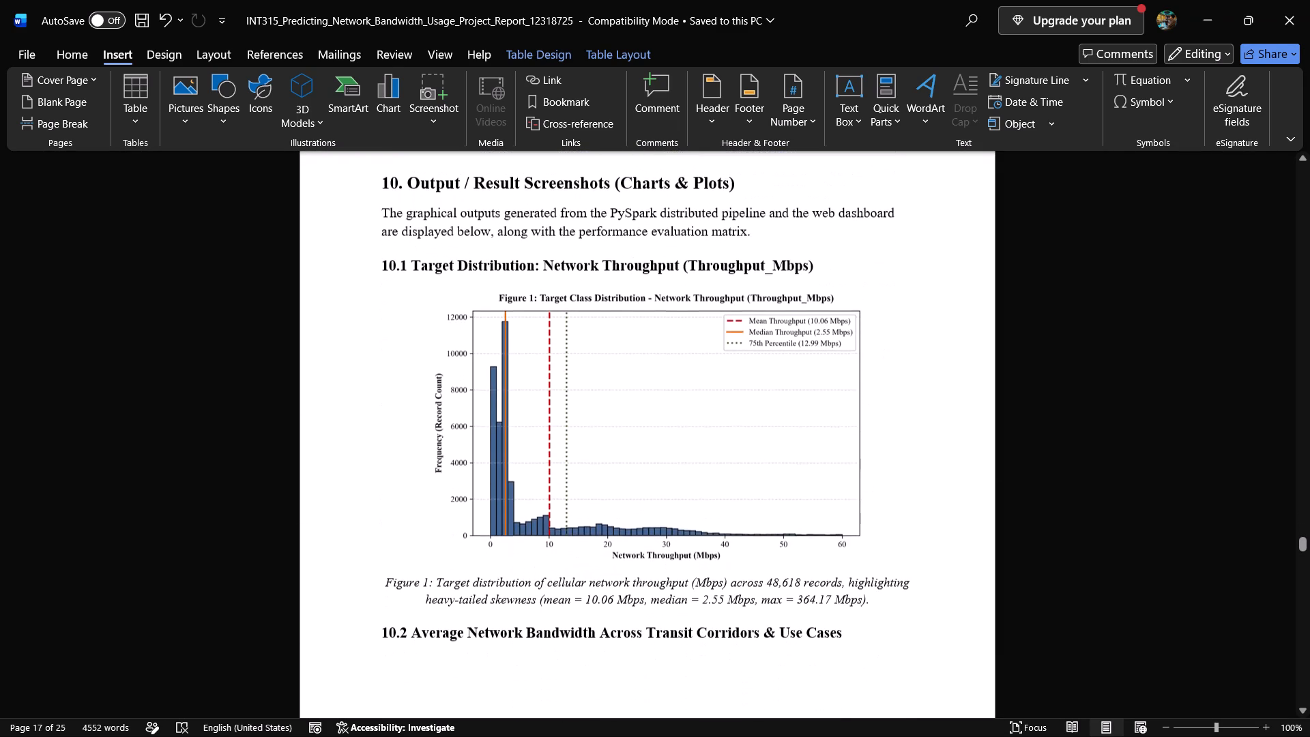
pyautogui.click(572, 384)
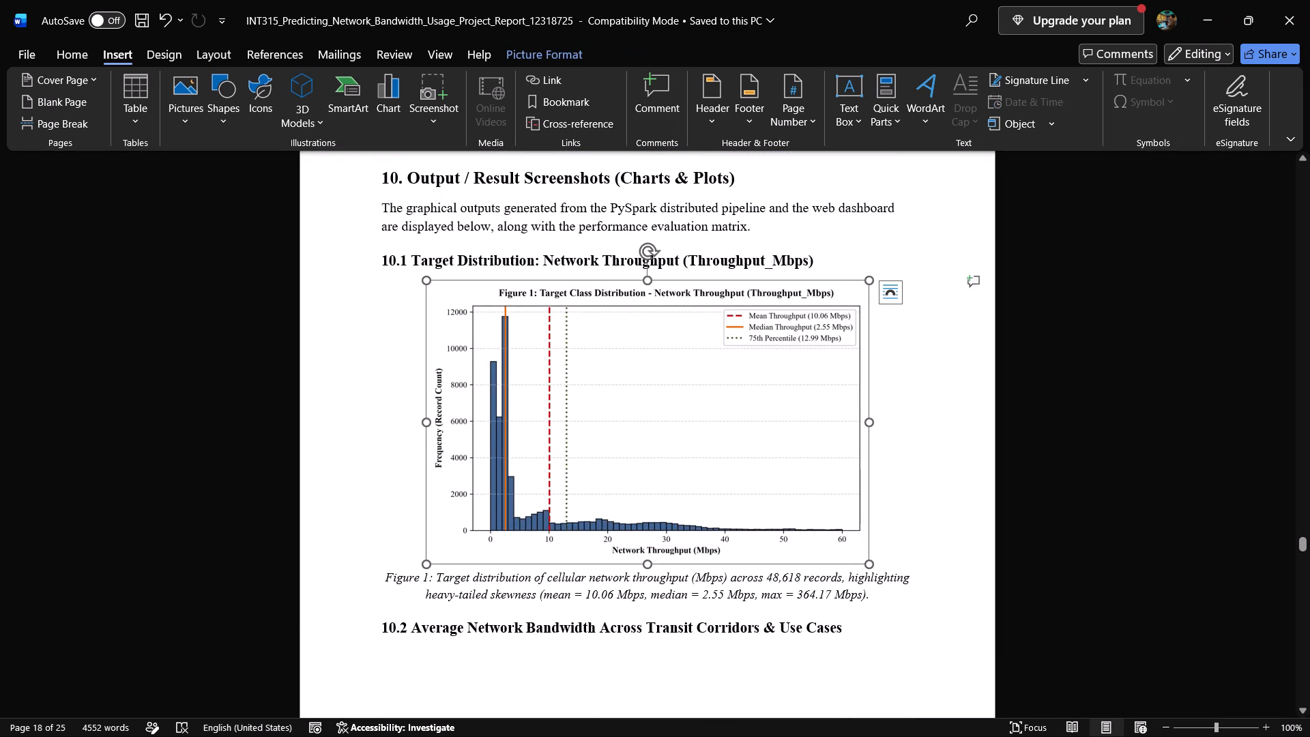
pyautogui.click(642, 620)
pyautogui.scroll(-3, 642, 620)
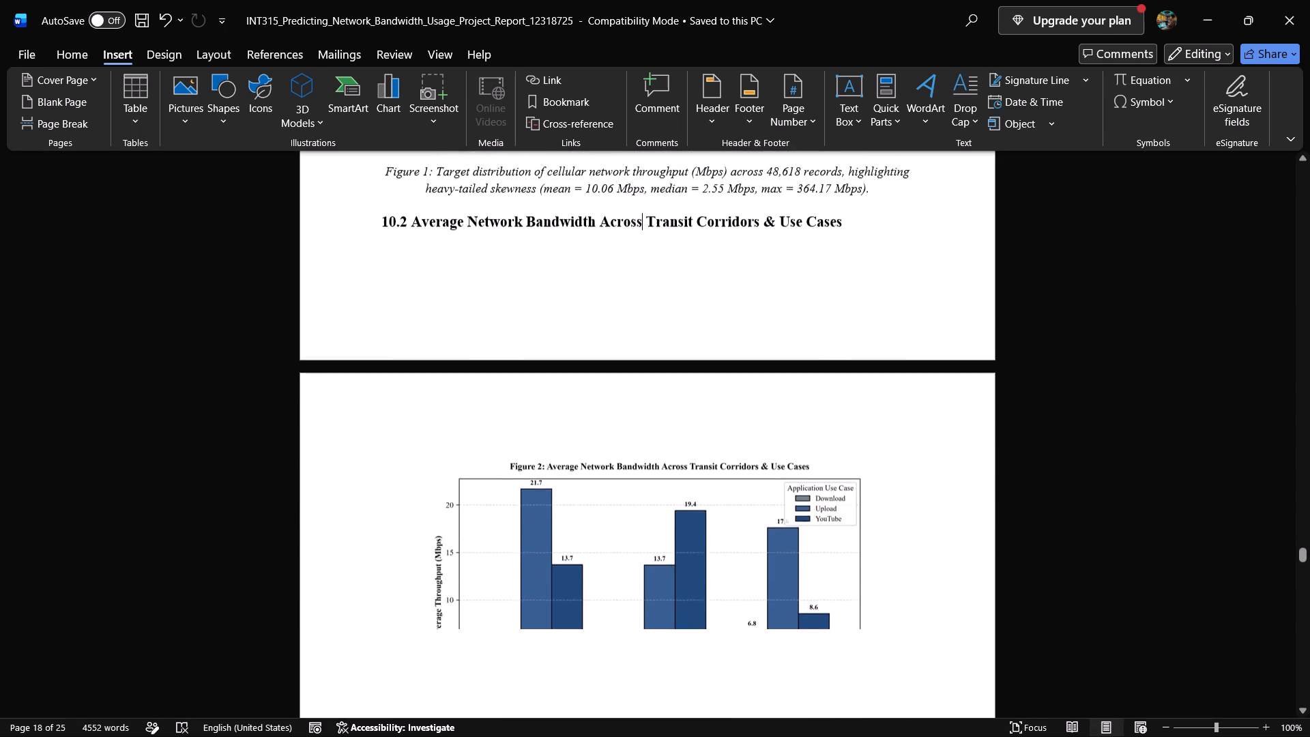
pyautogui.scroll(3, 642, 620)
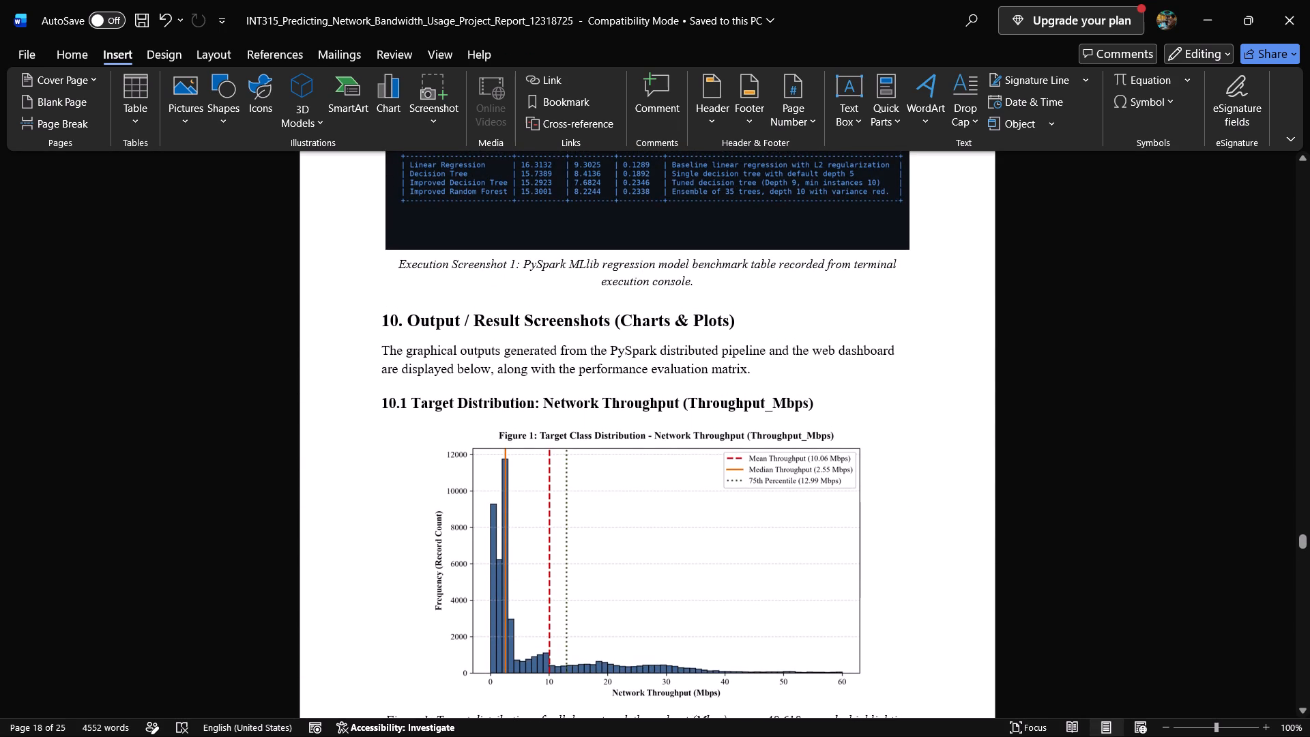
pyautogui.click(654, 577)
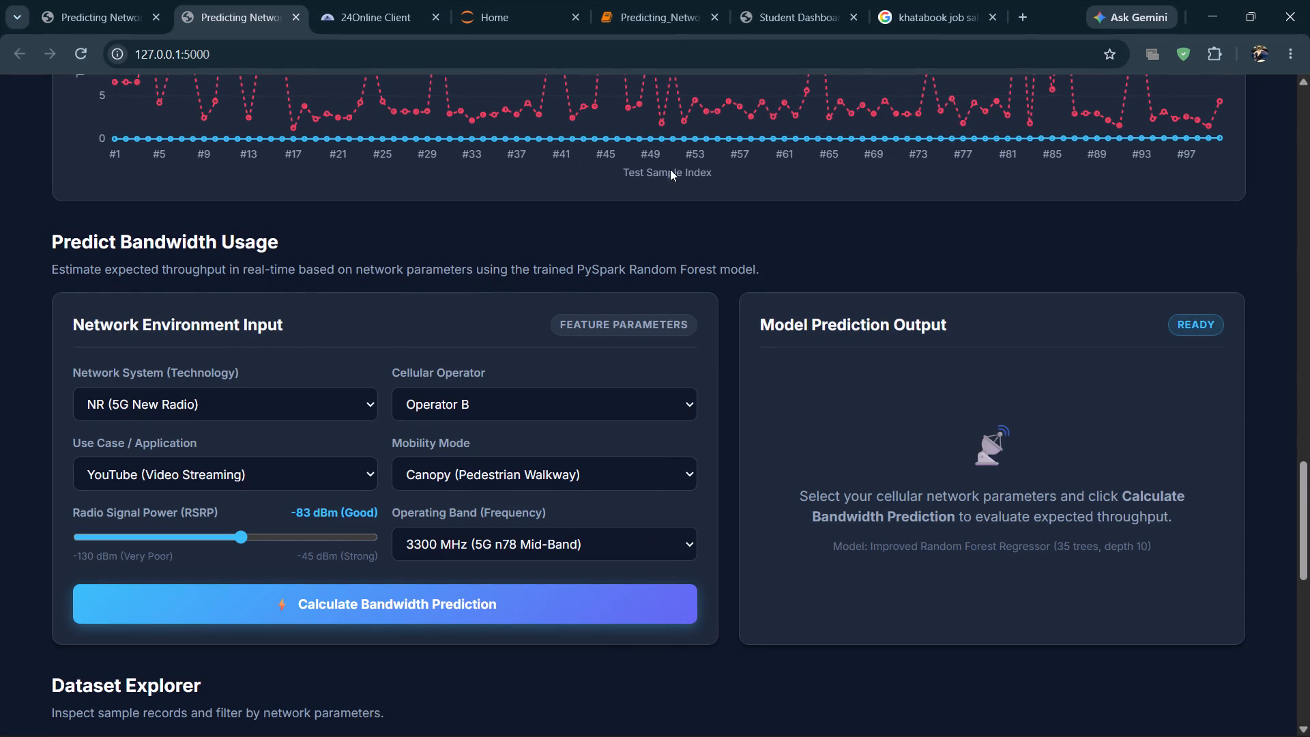
# Switch to the Jupyter notebook in Chrome and capture a screenshot of the Distribution of Network Throughput histogram.
pyautogui.click(669, 12)
pyautogui.scroll(-5, 569, 413)
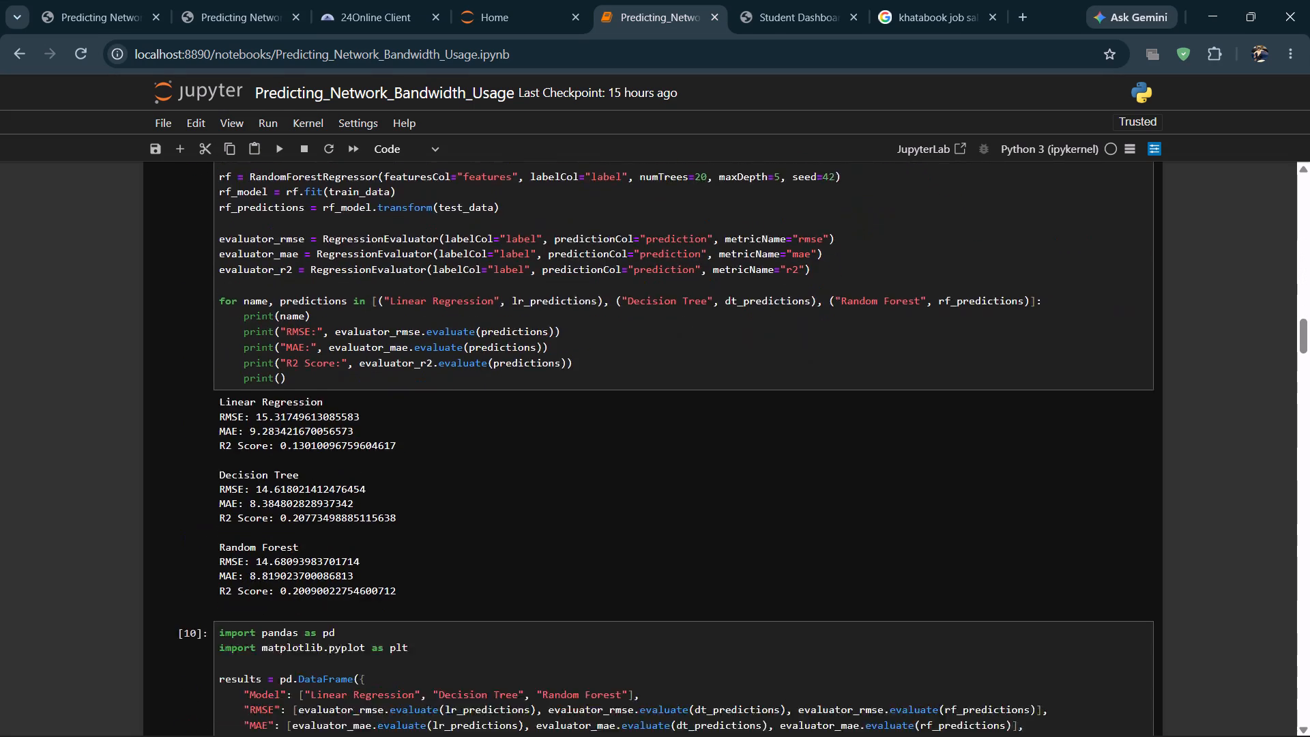
pyautogui.scroll(-4, 569, 413)
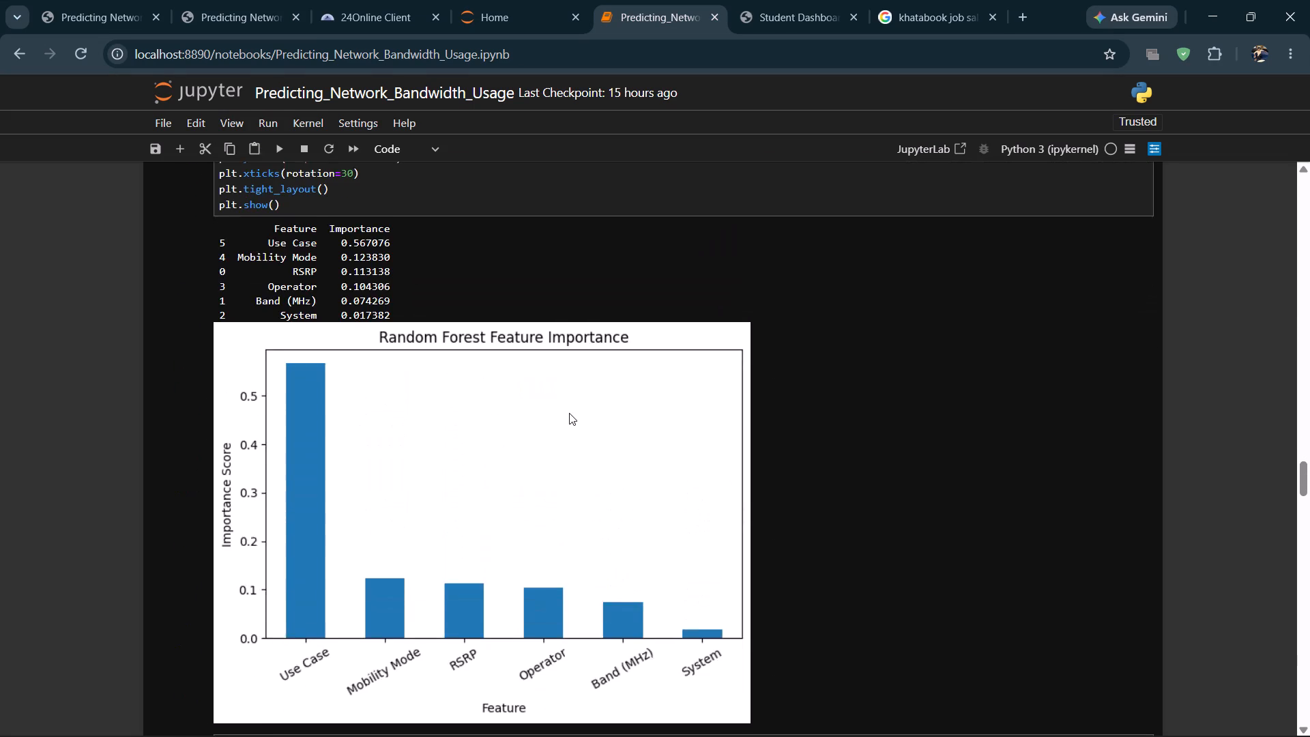
pyautogui.scroll(-2, 569, 413)
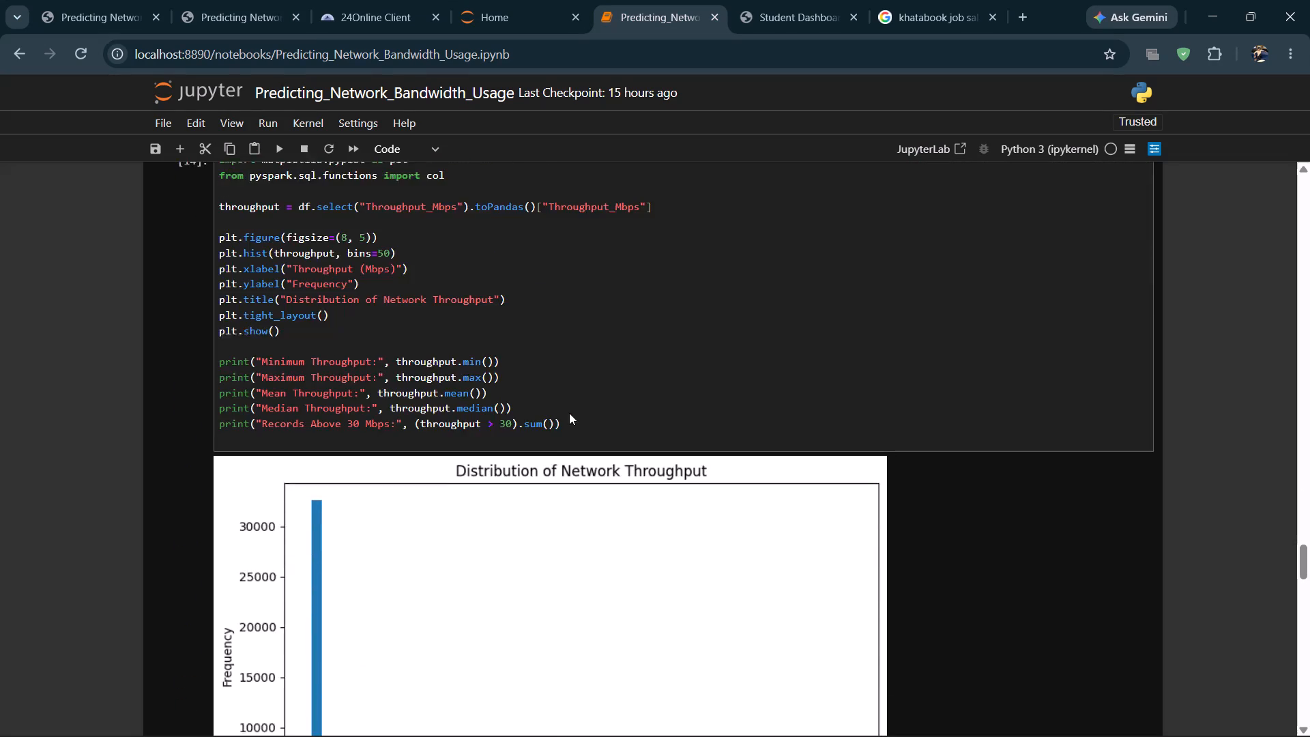
pyautogui.scroll(-2, 569, 413)
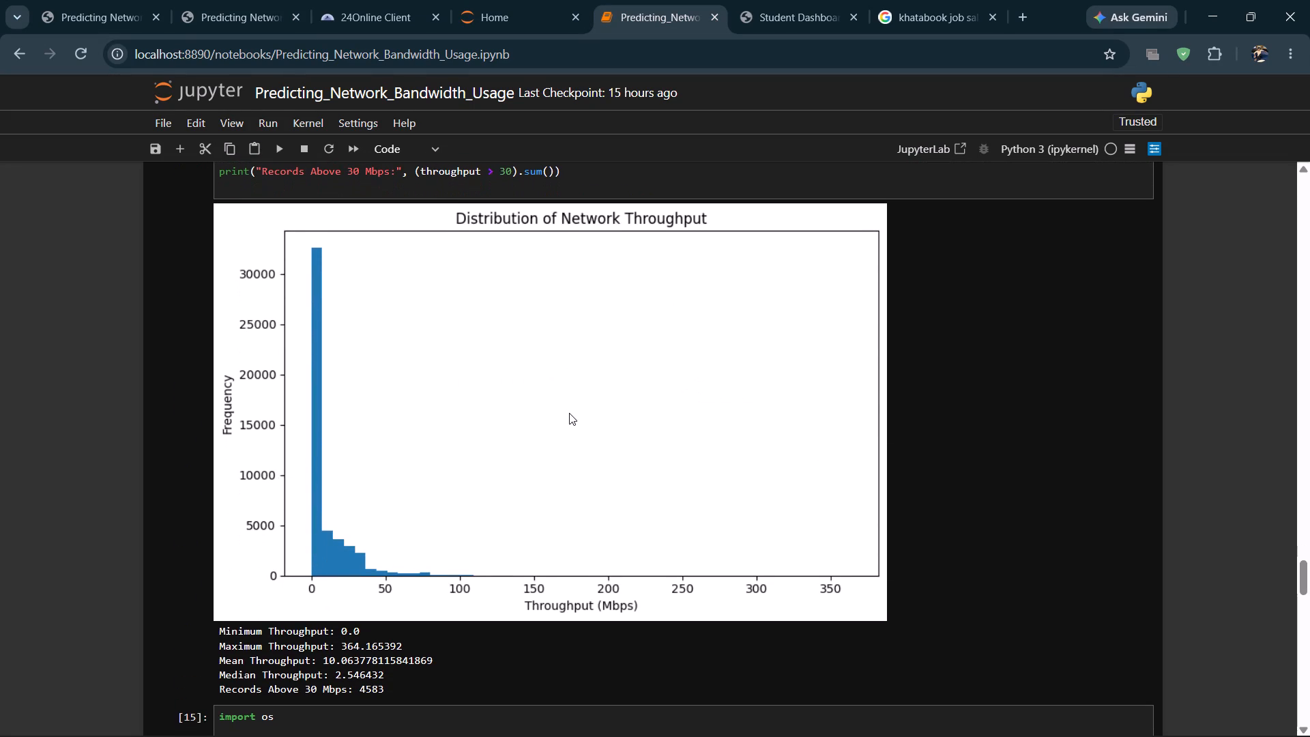
pyautogui.press('shift+super+s')
pyautogui.moveTo(214, 201); pyautogui.dragTo(883, 616)
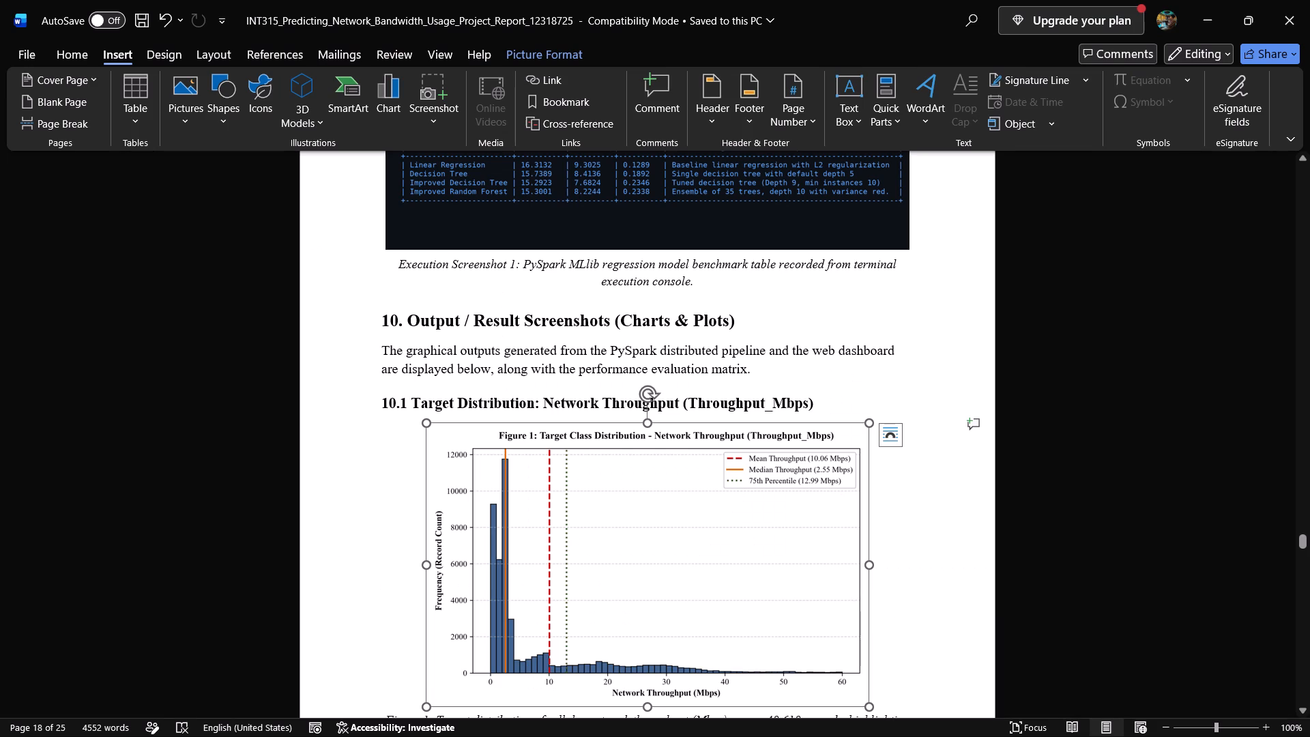
# In the Word report, replace the Figure 1 chart under heading 10.1 with the captured notebook histogram.
pyautogui.scroll(-1, 734, 657)
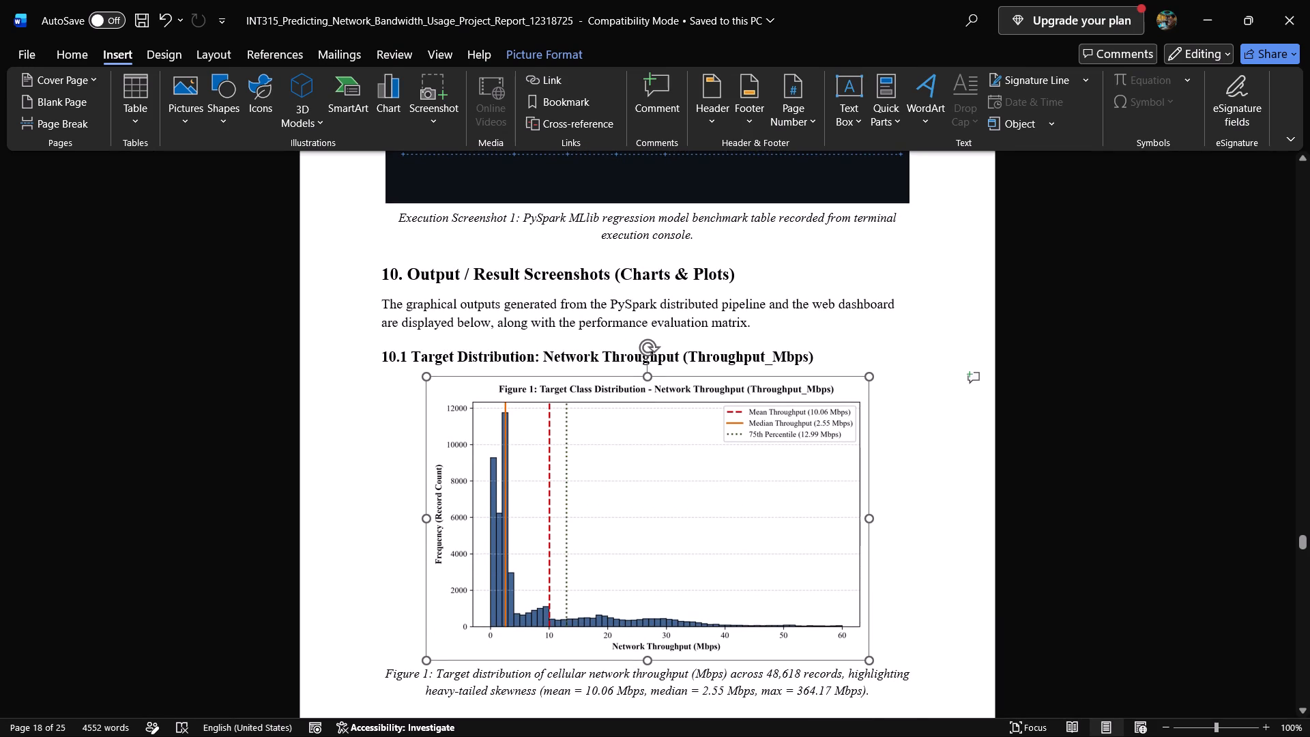
pyautogui.click(714, 576)
pyautogui.hotkey('ctrl', 'v')
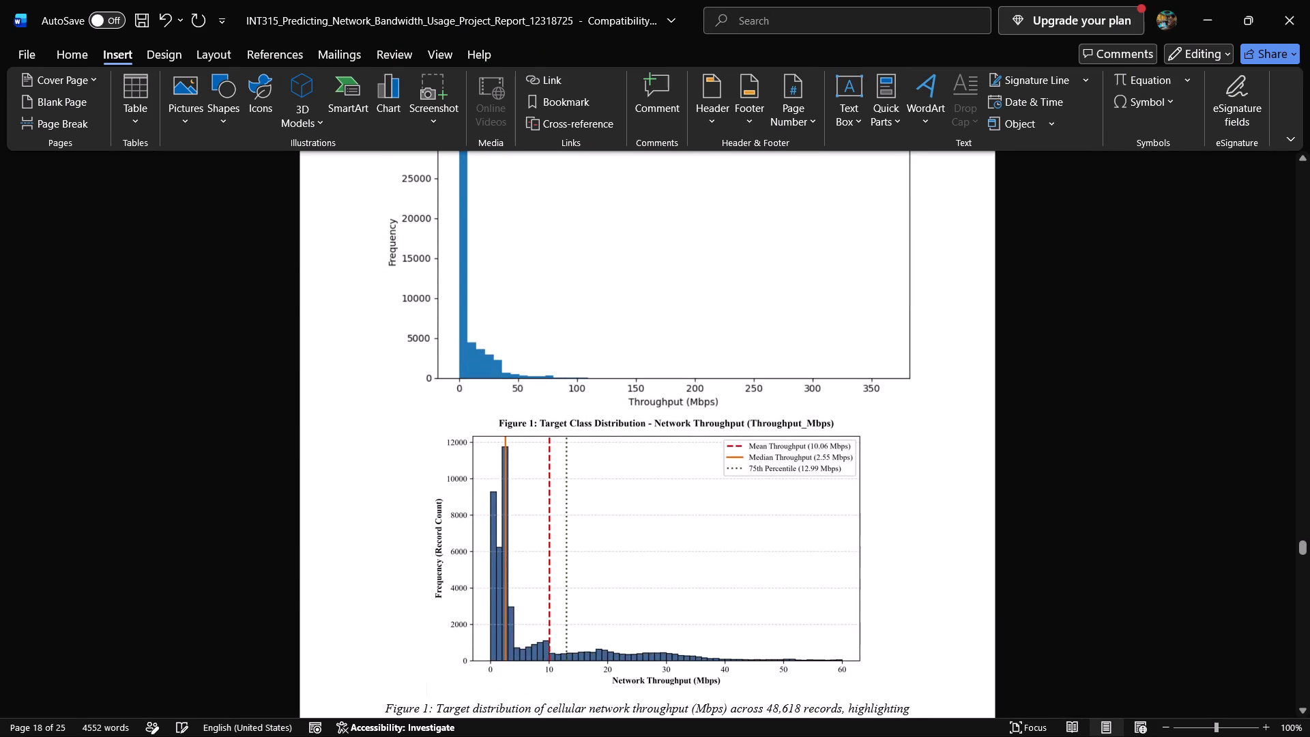
pyautogui.scroll(1, 714, 576)
pyautogui.click(686, 647)
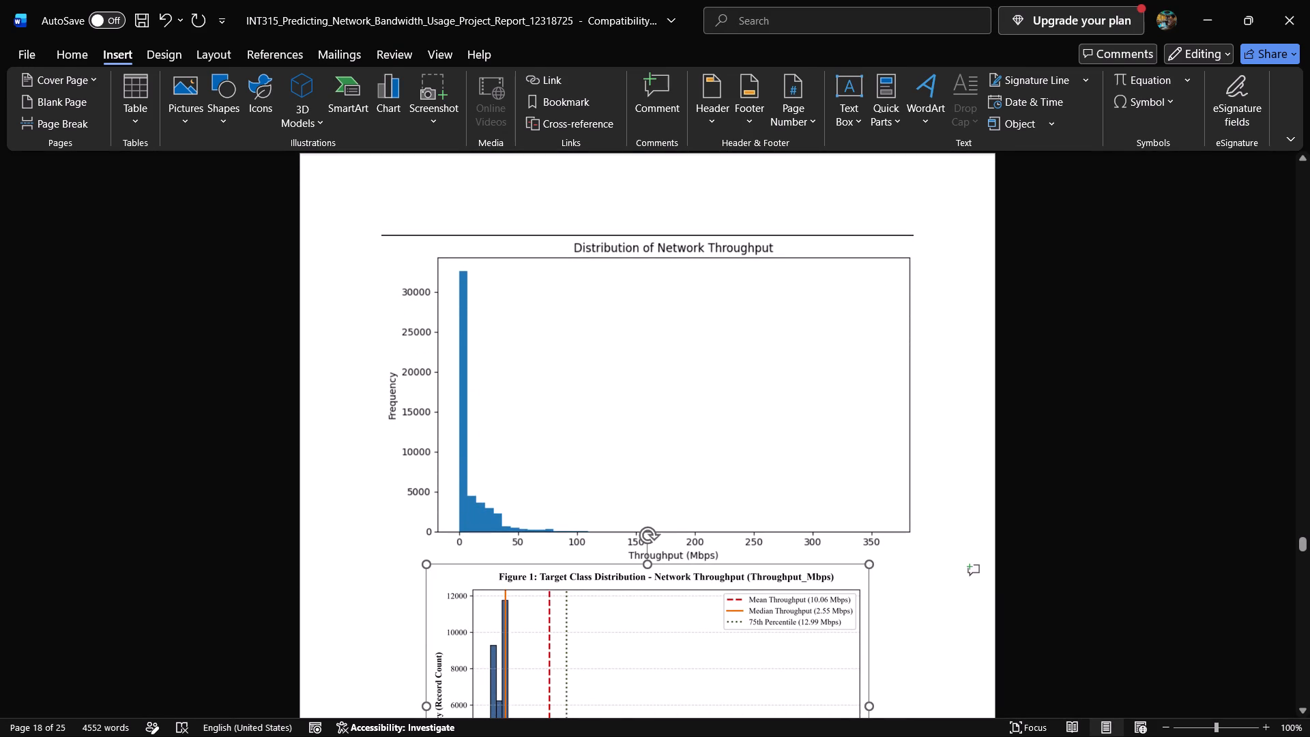
pyautogui.press('Delete')
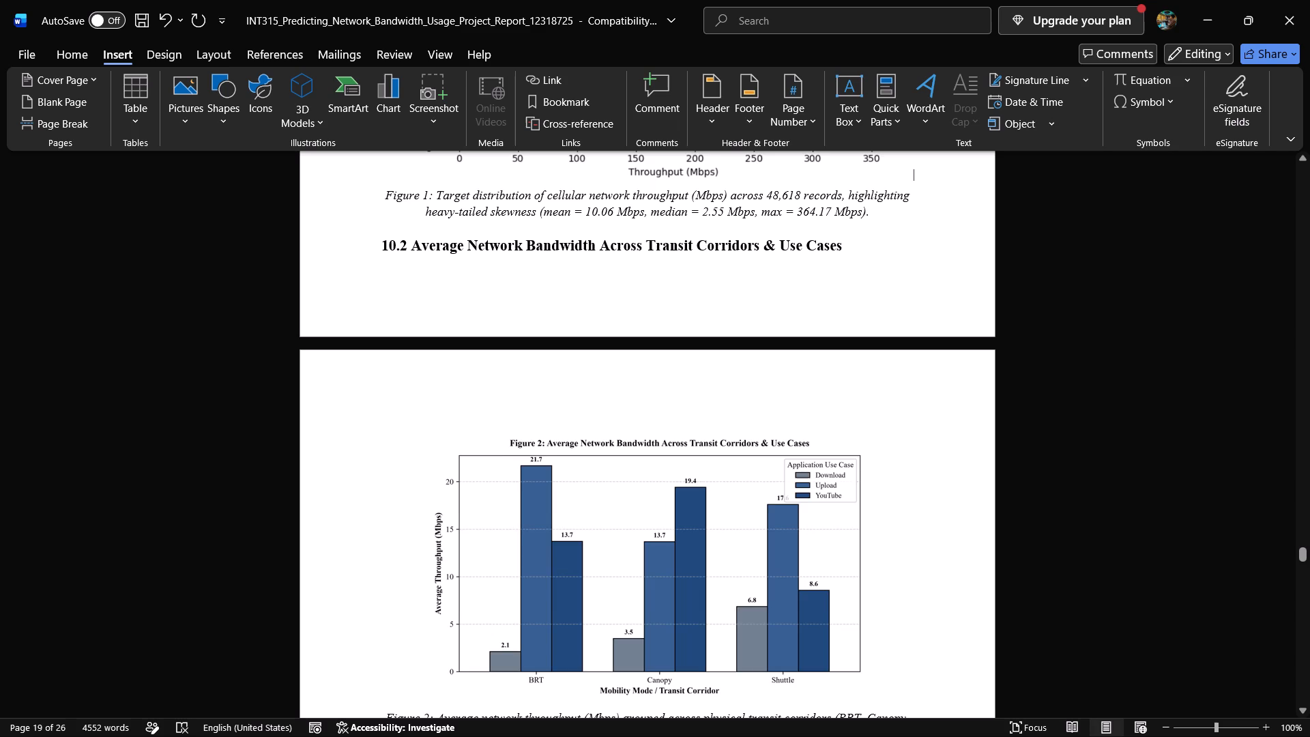
pyautogui.scroll(-1, 693, 545)
pyautogui.scroll(2, 693, 545)
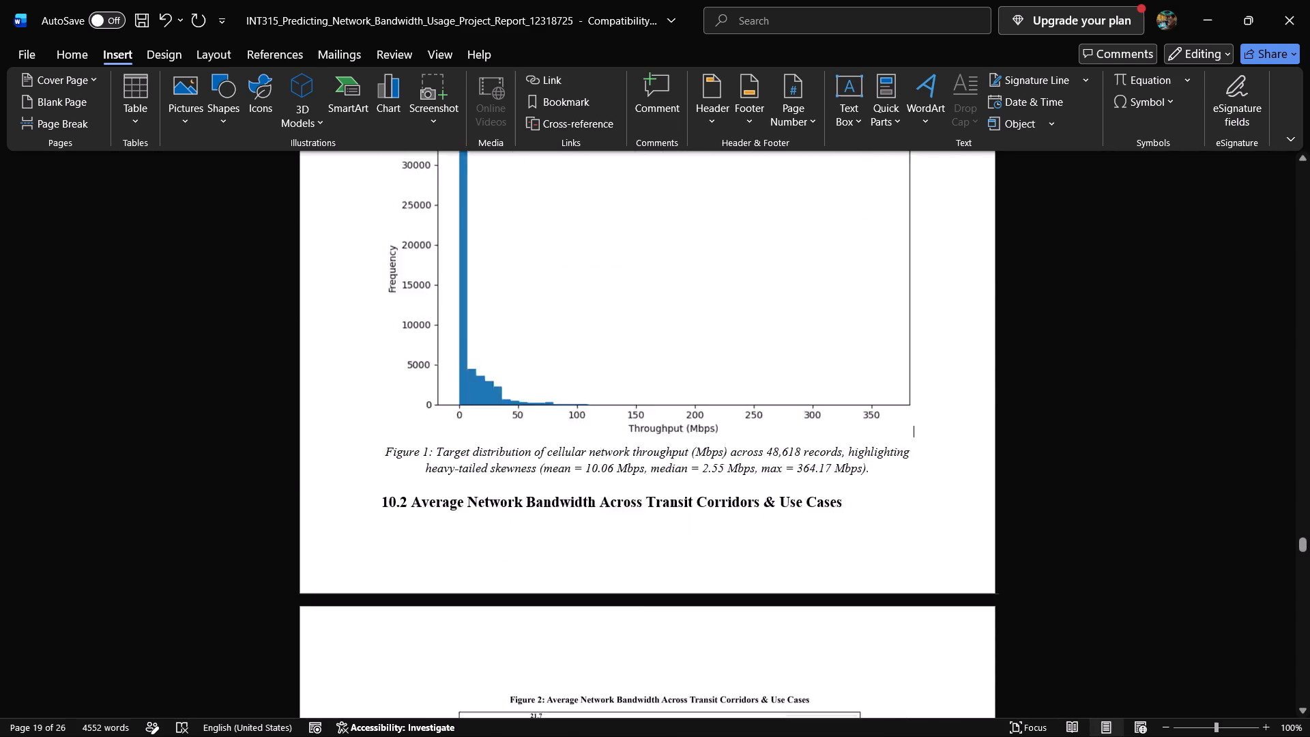
pyautogui.scroll(1, 693, 545)
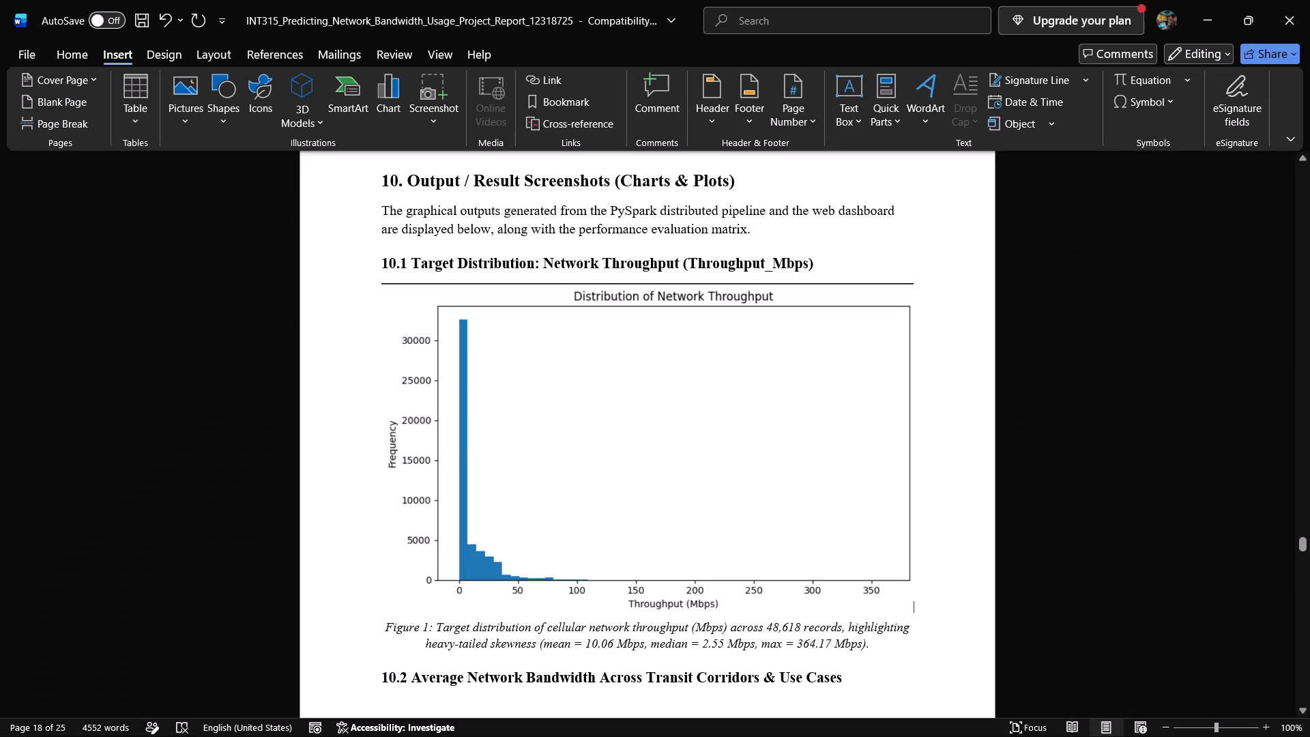
# Examine the report's Figure 2 and Figure 3 charts, and look for counterparts in the notebook and the web dashboard in Chrome.
pyautogui.scroll(-1, 718, 613)
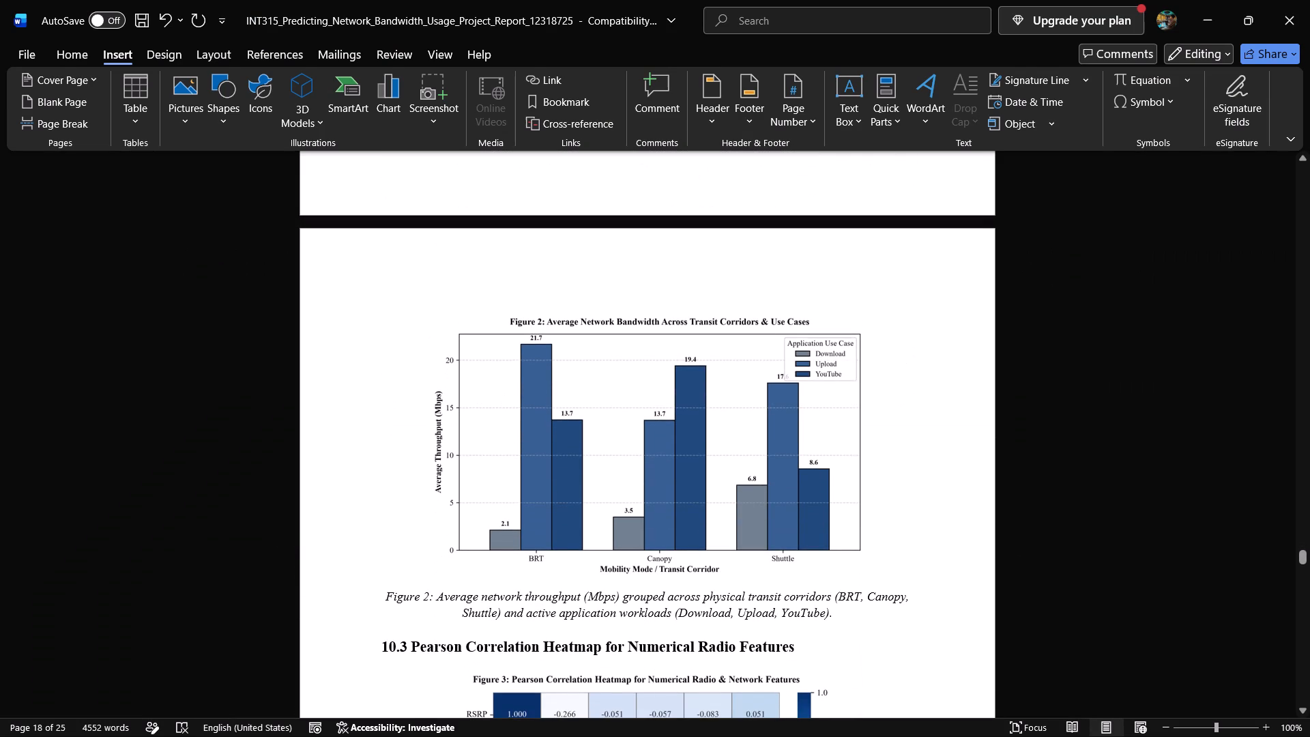
pyautogui.scroll(-1, 720, 577)
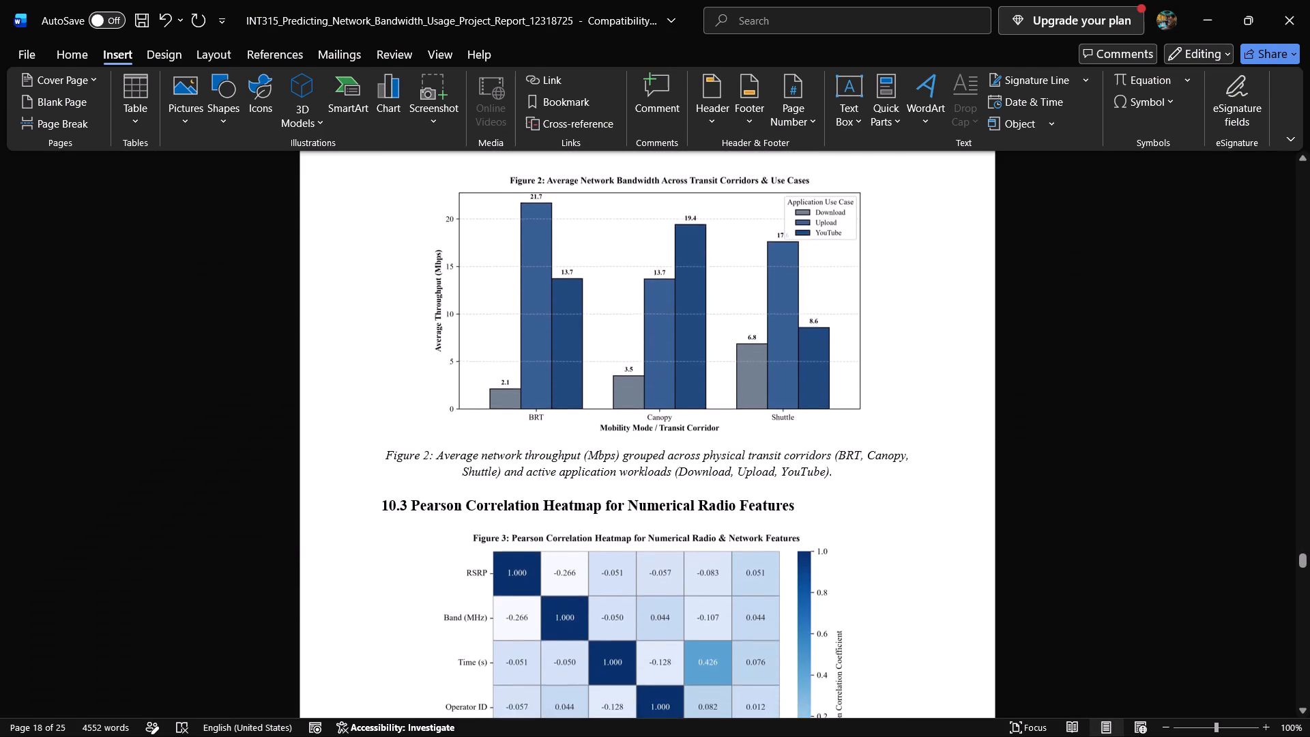
pyautogui.scroll(2, 720, 577)
pyautogui.scroll(-1, 720, 577)
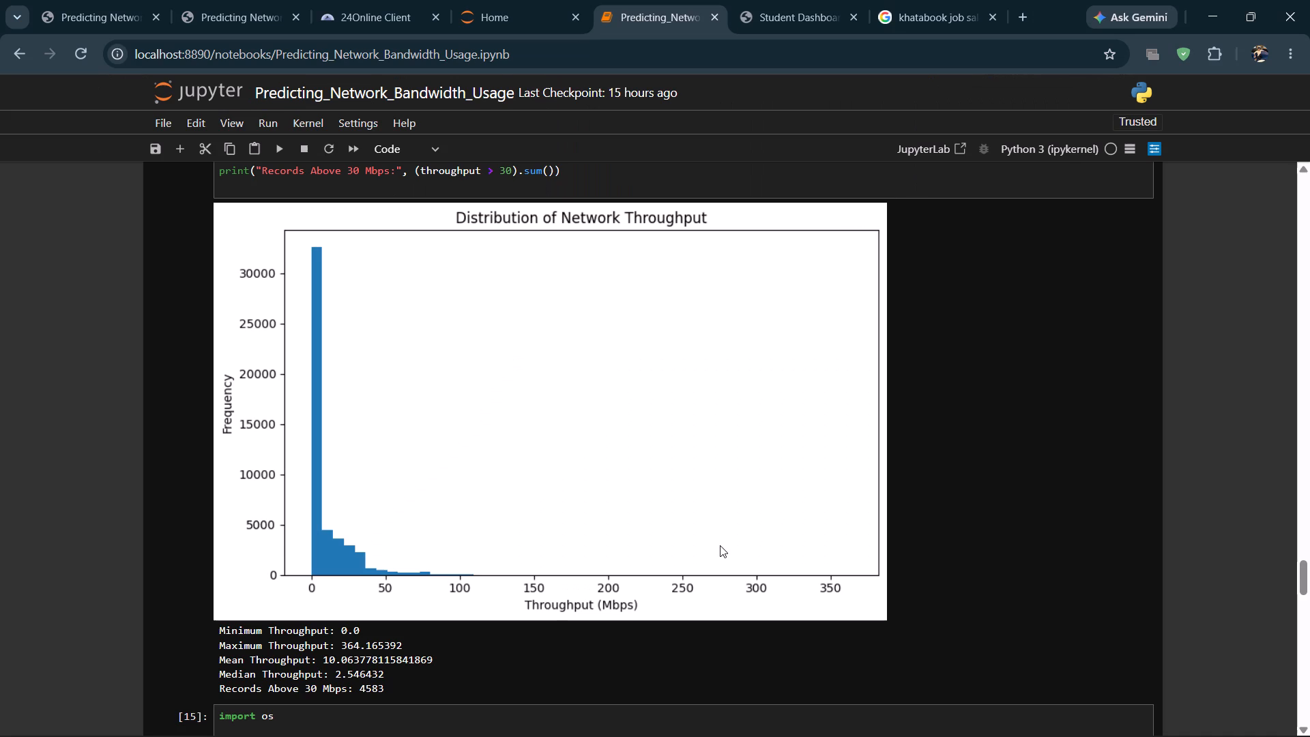
pyautogui.scroll(-1, 706, 488)
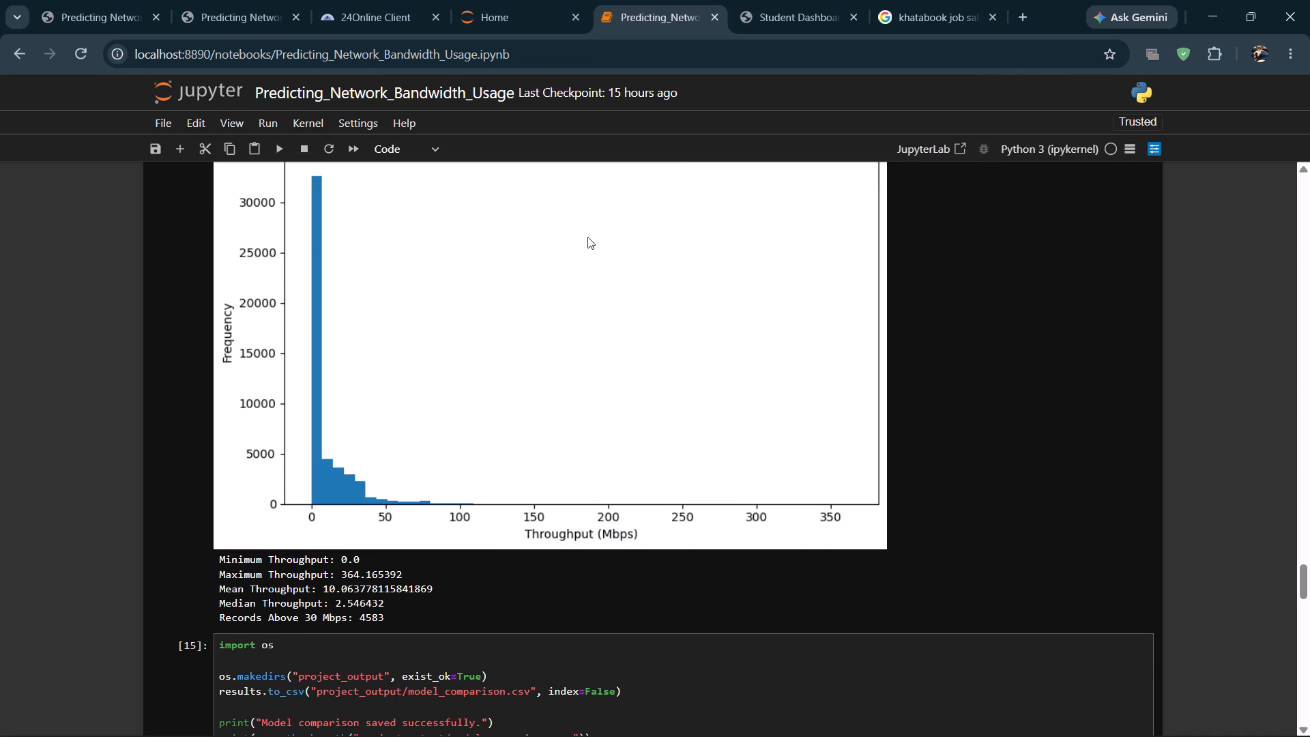
pyautogui.click(263, 0)
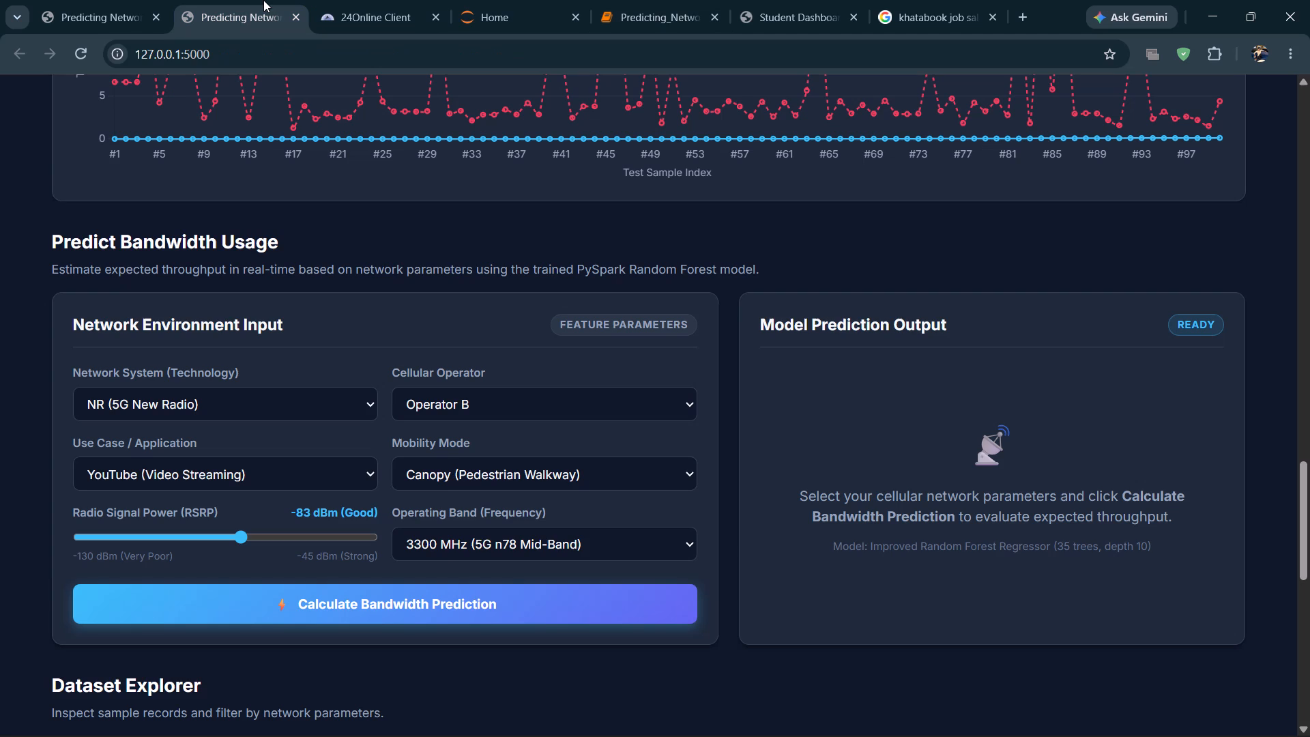
pyautogui.scroll(-2, 404, 282)
pyautogui.scroll(2, 404, 282)
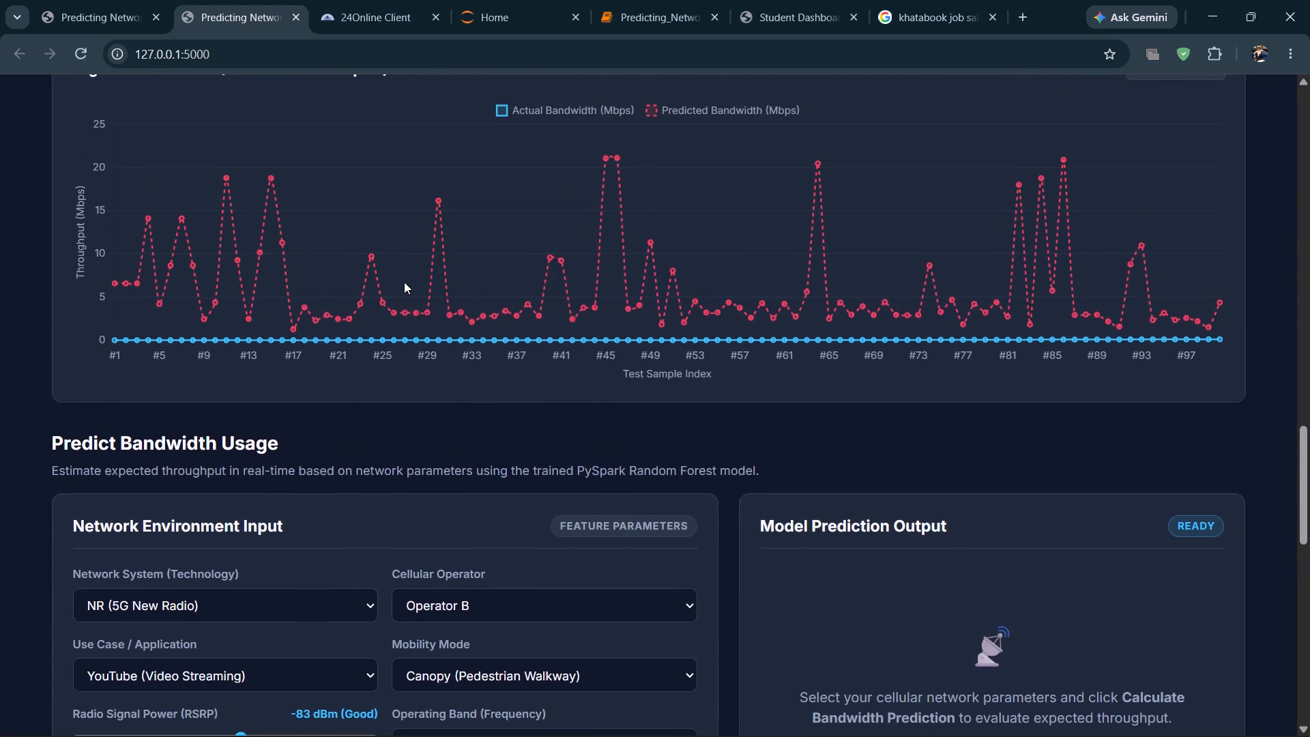
pyautogui.scroll(2, 404, 282)
pyautogui.hscroll(1, 404, 282)
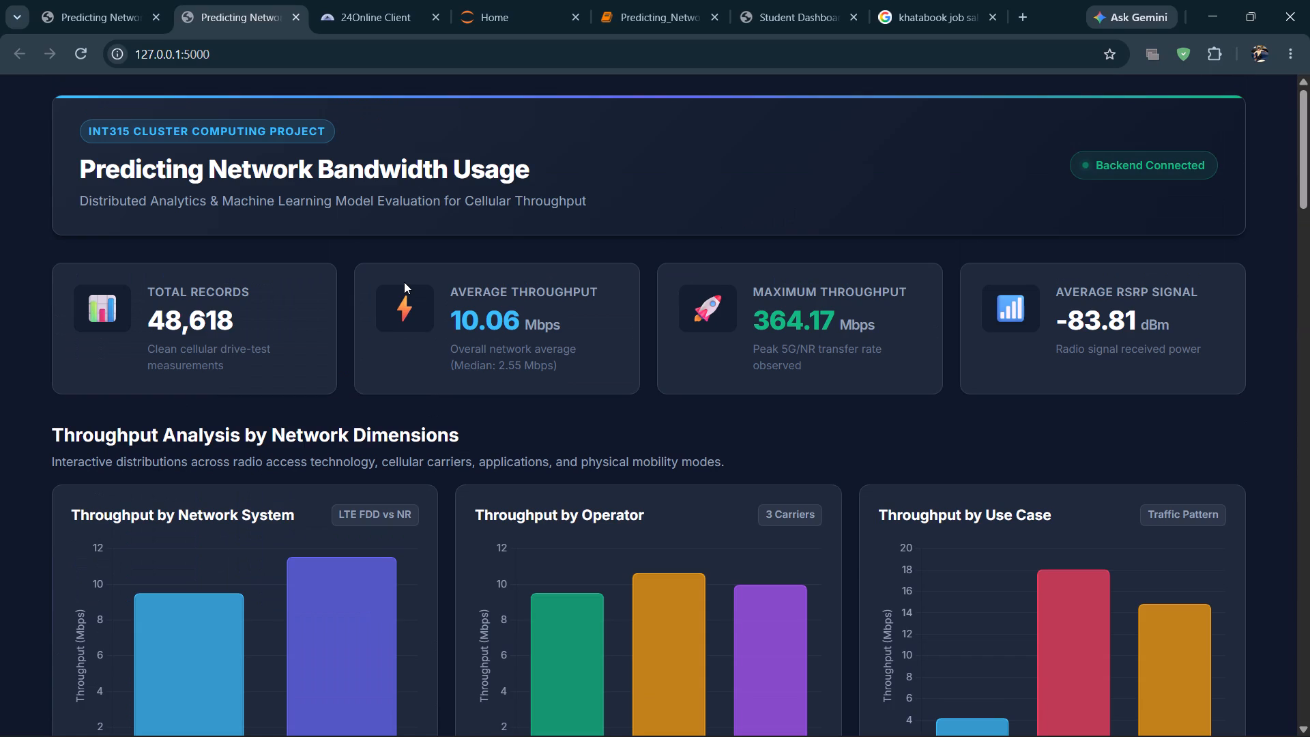
pyautogui.scroll(-1, 404, 282)
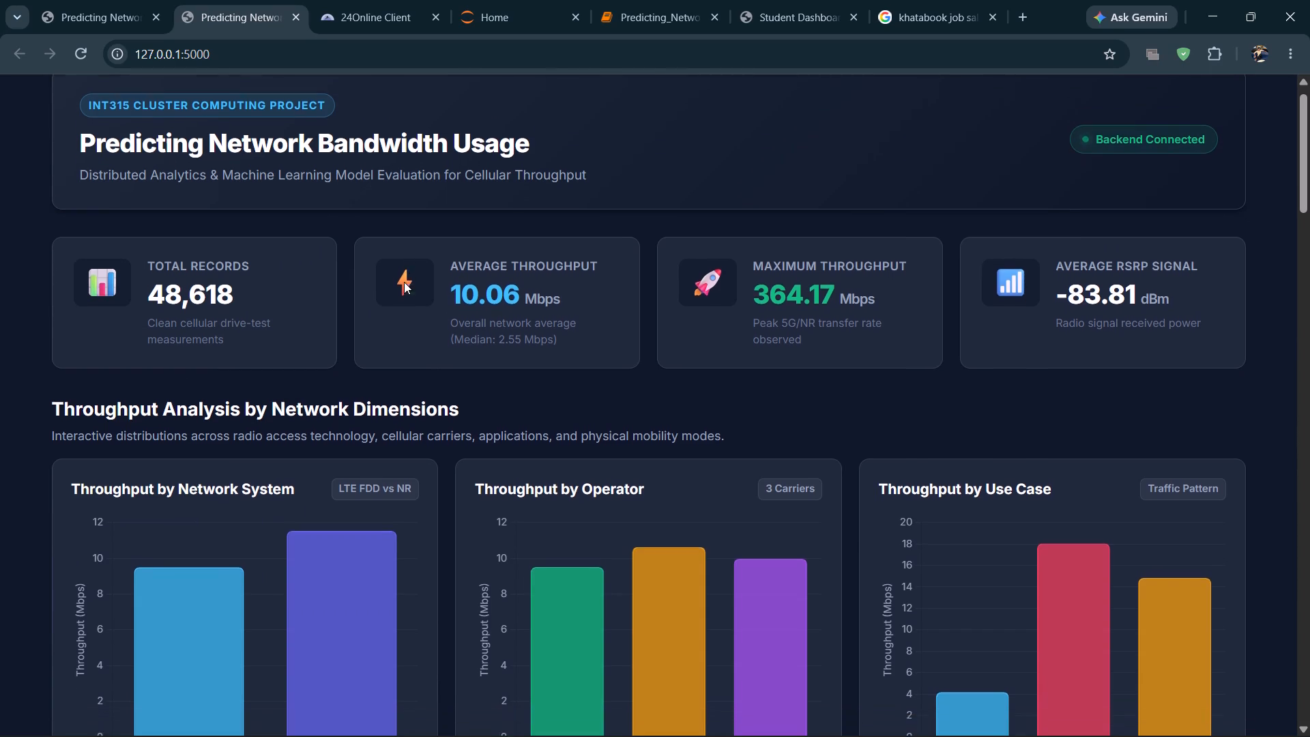
pyautogui.scroll(-1, 404, 282)
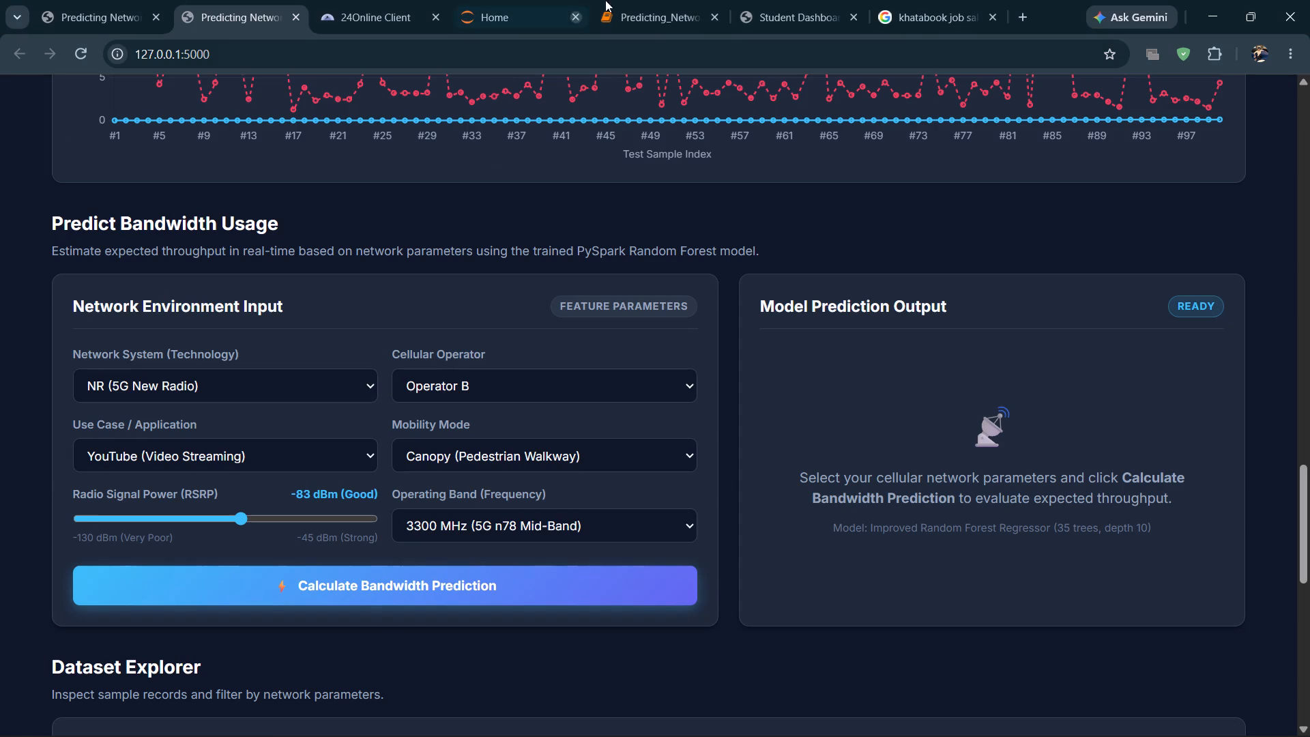
# Return to the Jupyter notebook and inspect its output charts from the last cell back up to the Model Comparison plots.
pyautogui.click(613, 0)
pyautogui.scroll(-4, 567, 404)
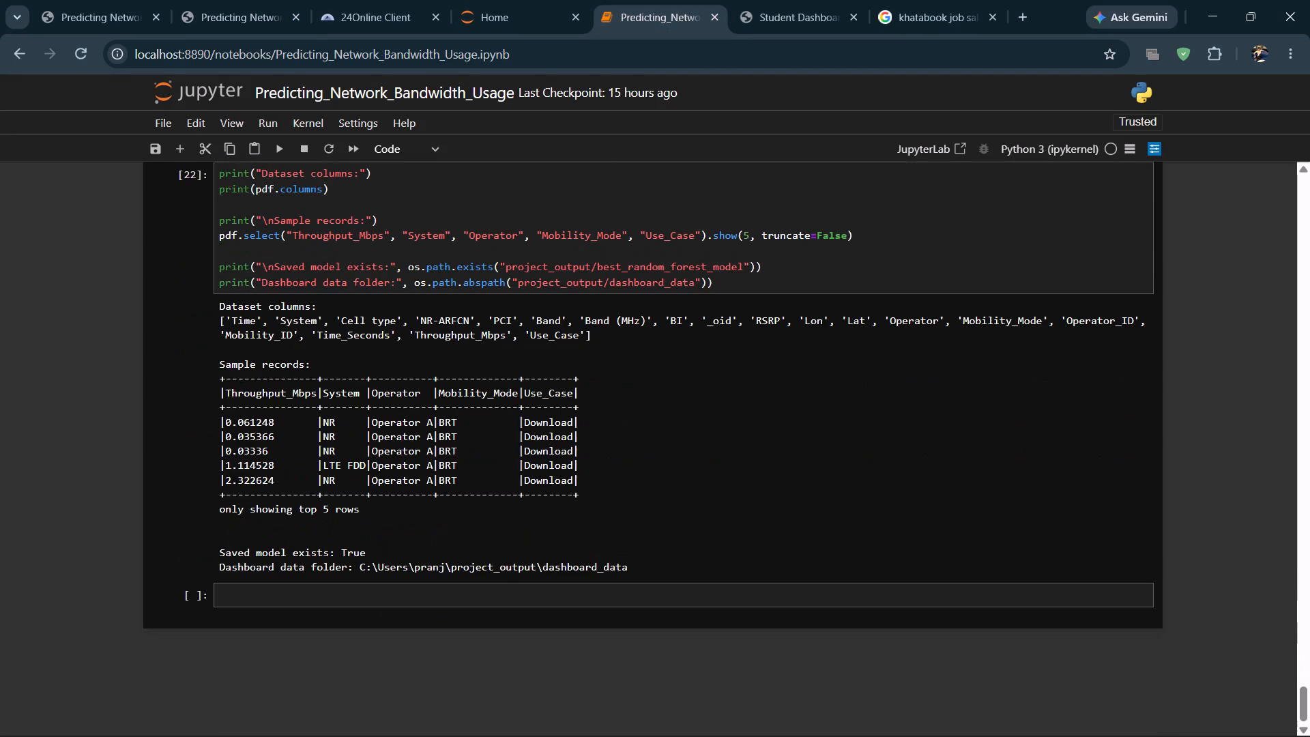
pyautogui.scroll(-1, 567, 404)
pyautogui.scroll(8, 567, 404)
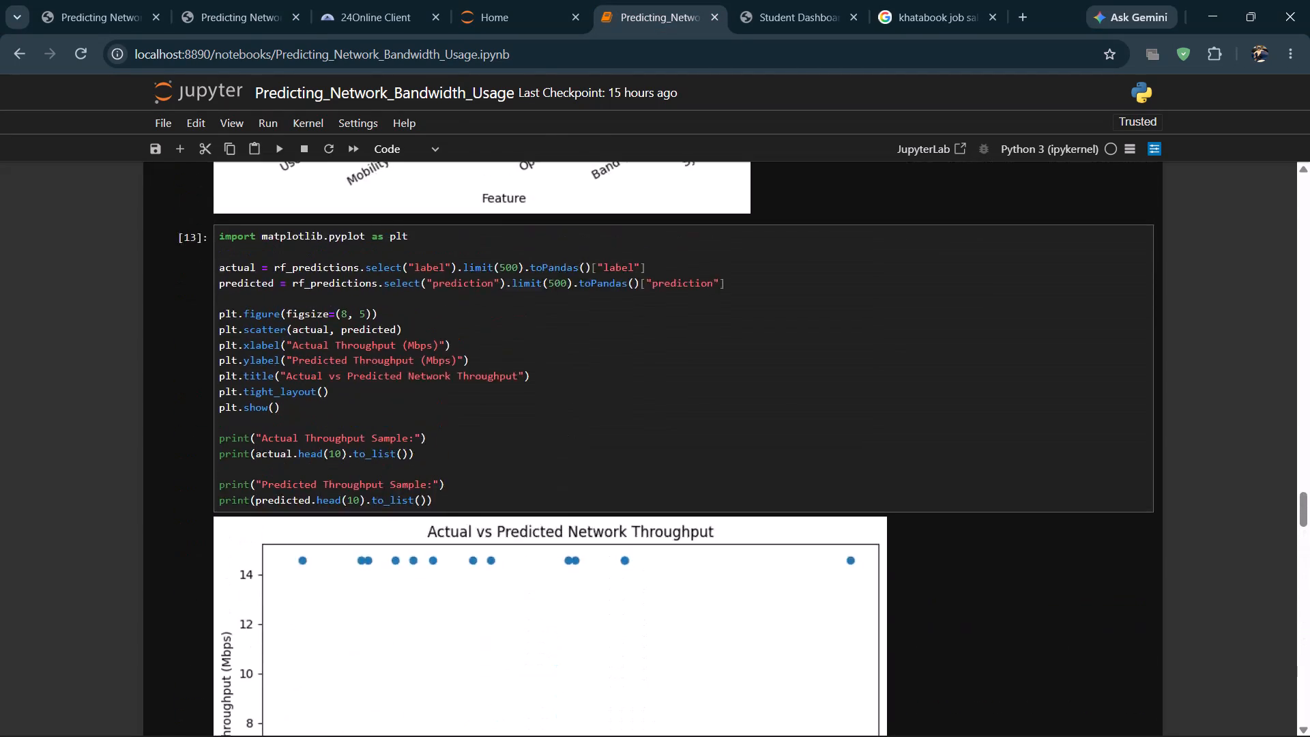
pyautogui.scroll(4, 567, 404)
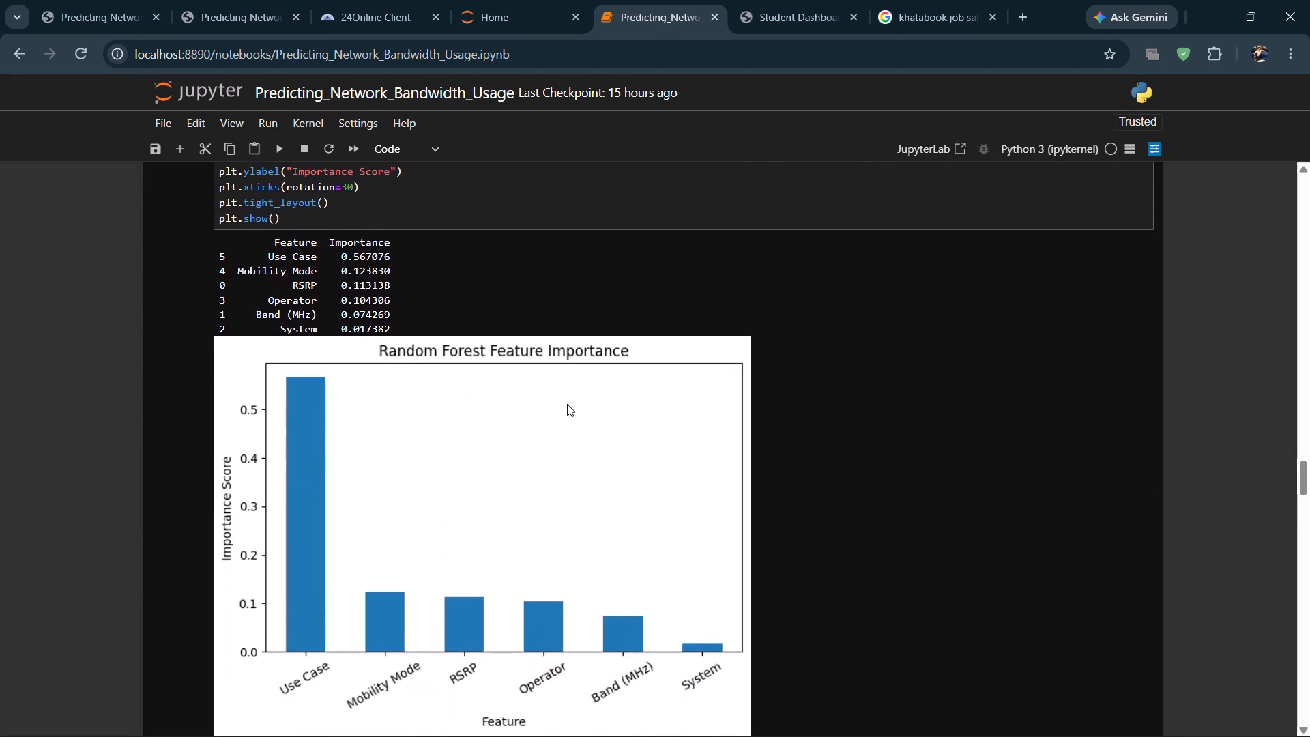
pyautogui.scroll(5, 567, 404)
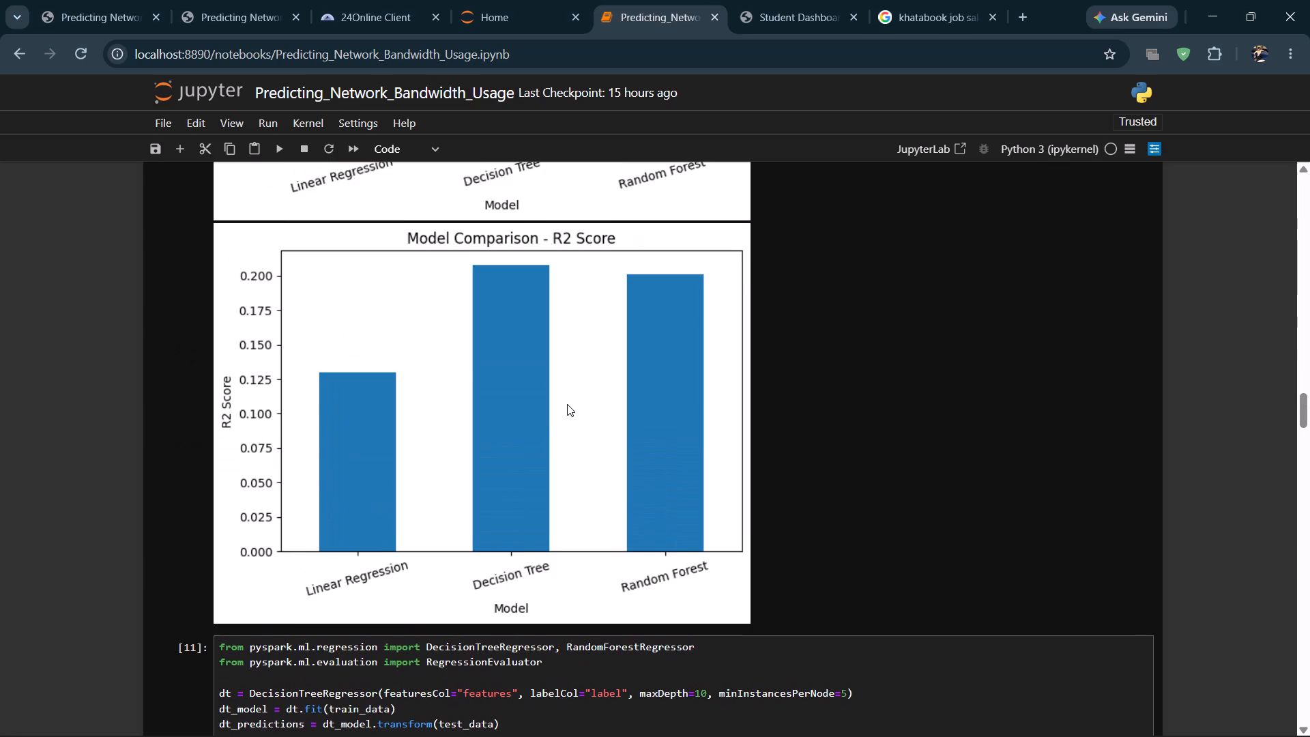
pyautogui.scroll(4, 567, 404)
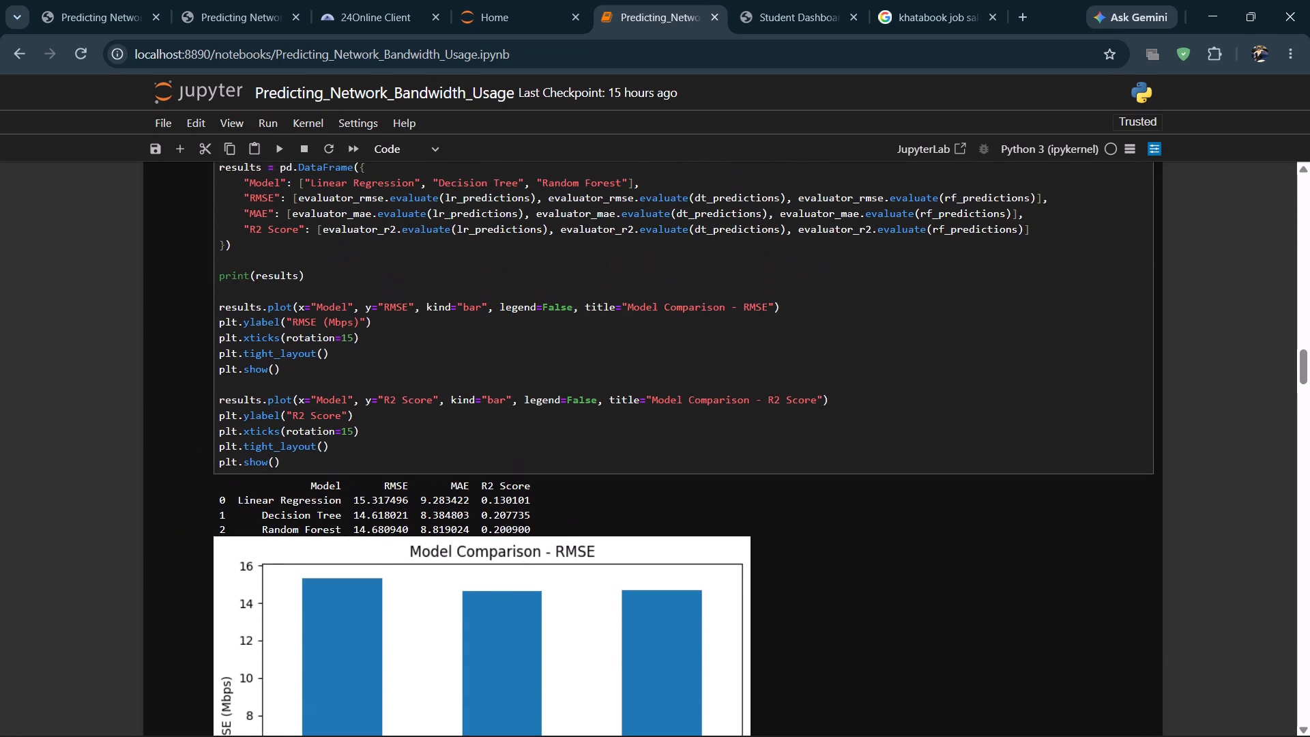
# Switch back to the Word report and review the figures from 10.3 Pearson Correlation Heatmap through 10.6 Model Evaluation Comparison.
pyautogui.scroll(-2, 625, 396)
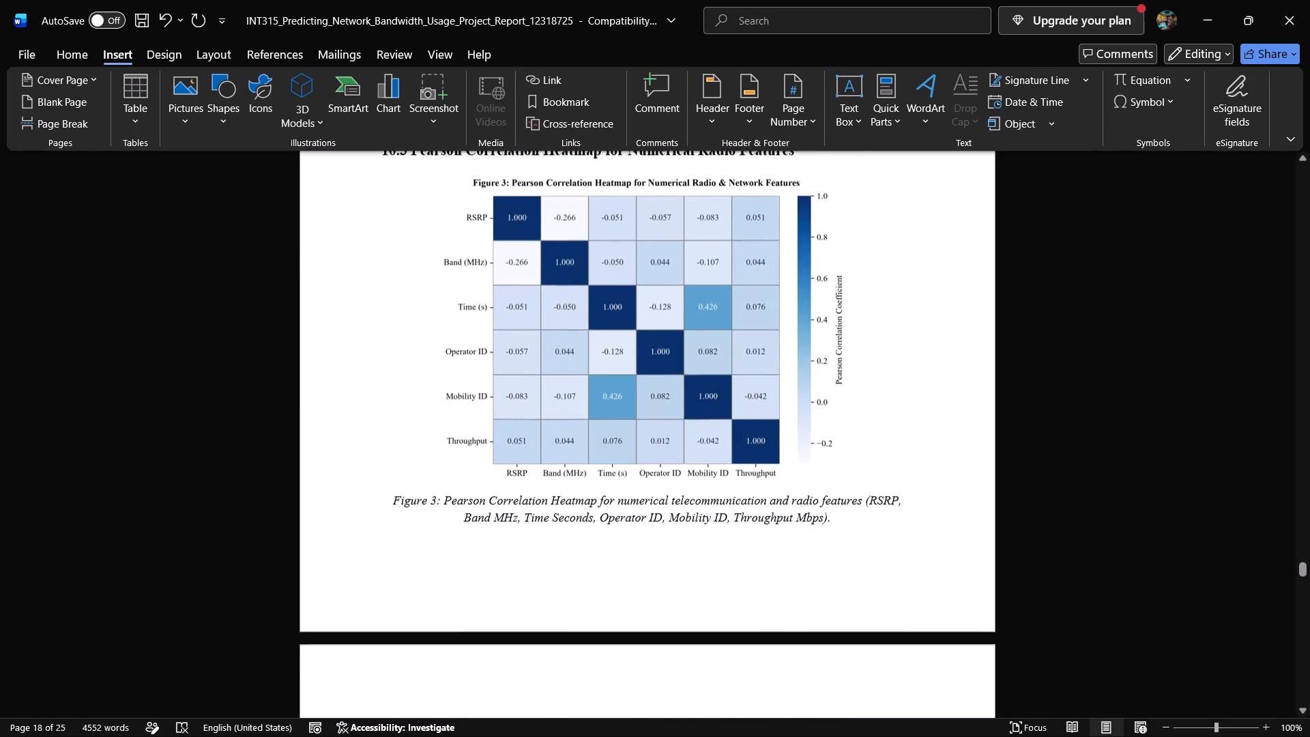
pyautogui.scroll(-1, 625, 396)
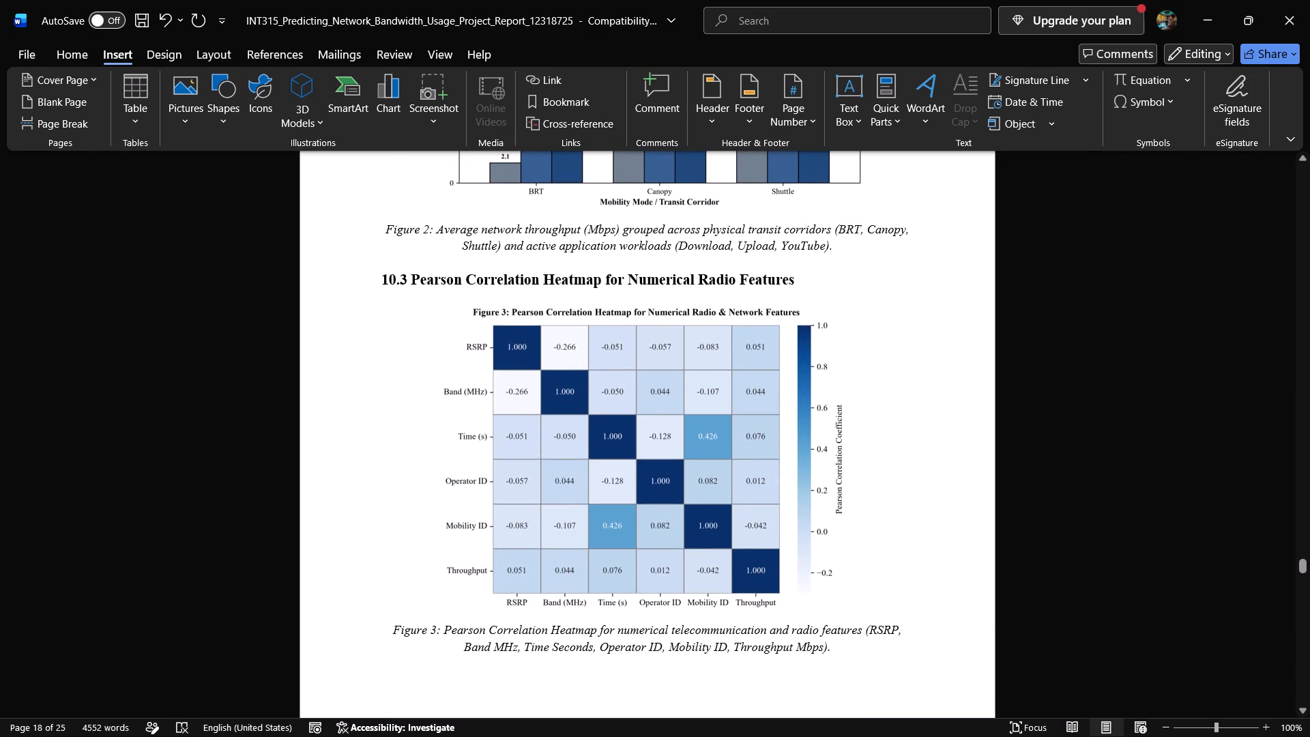
pyautogui.scroll(-1, 625, 396)
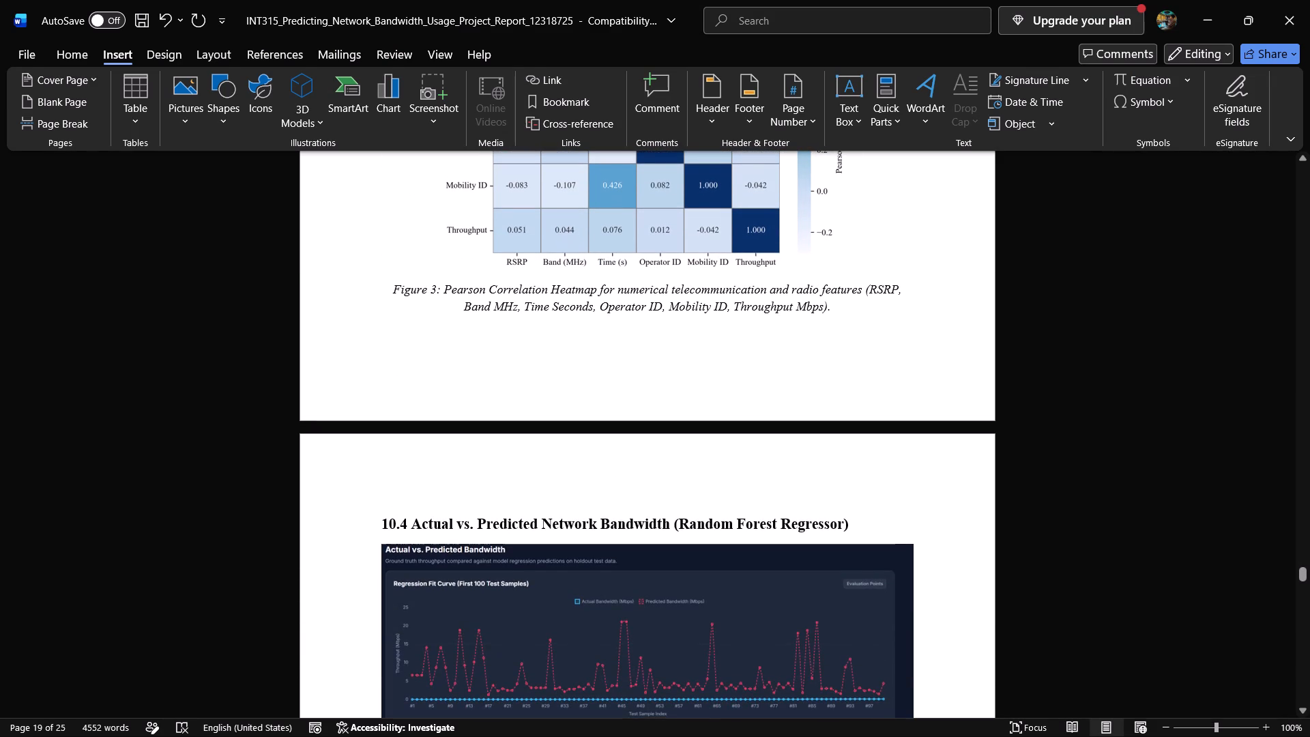
pyautogui.scroll(-1, 625, 396)
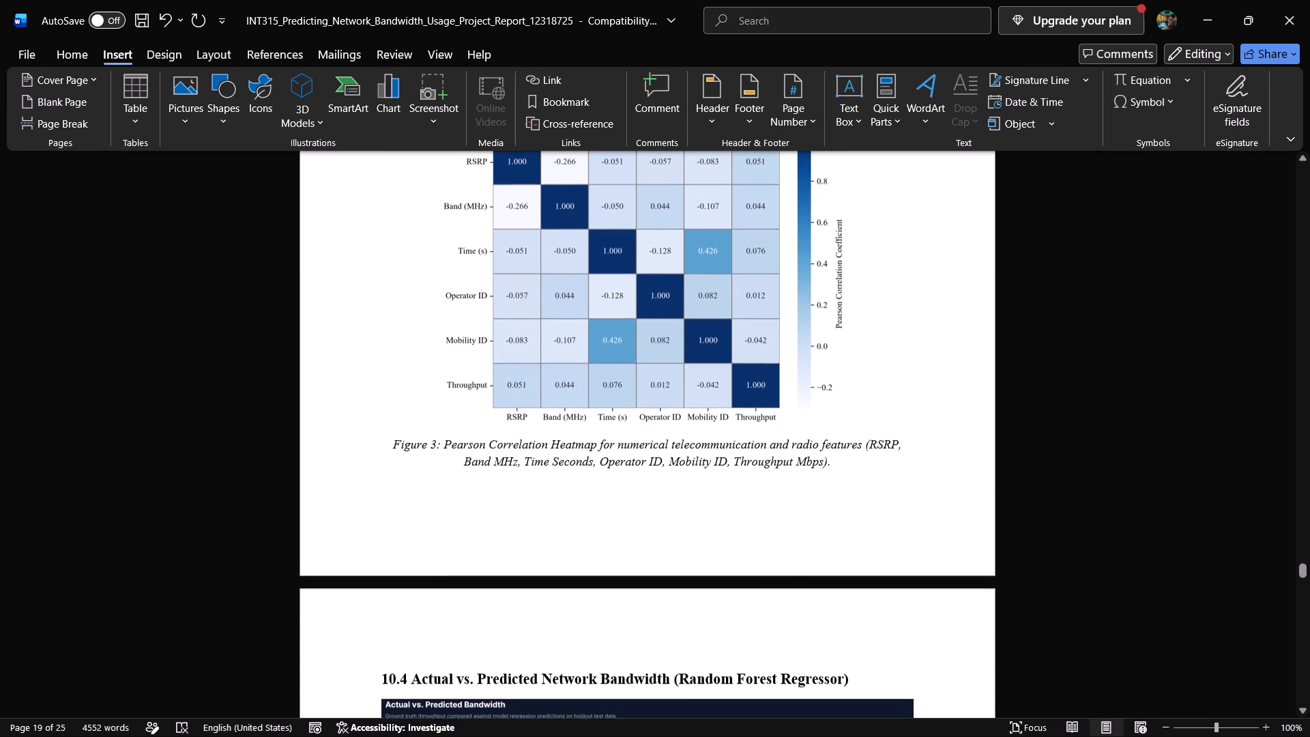
pyautogui.scroll(-1, 625, 396)
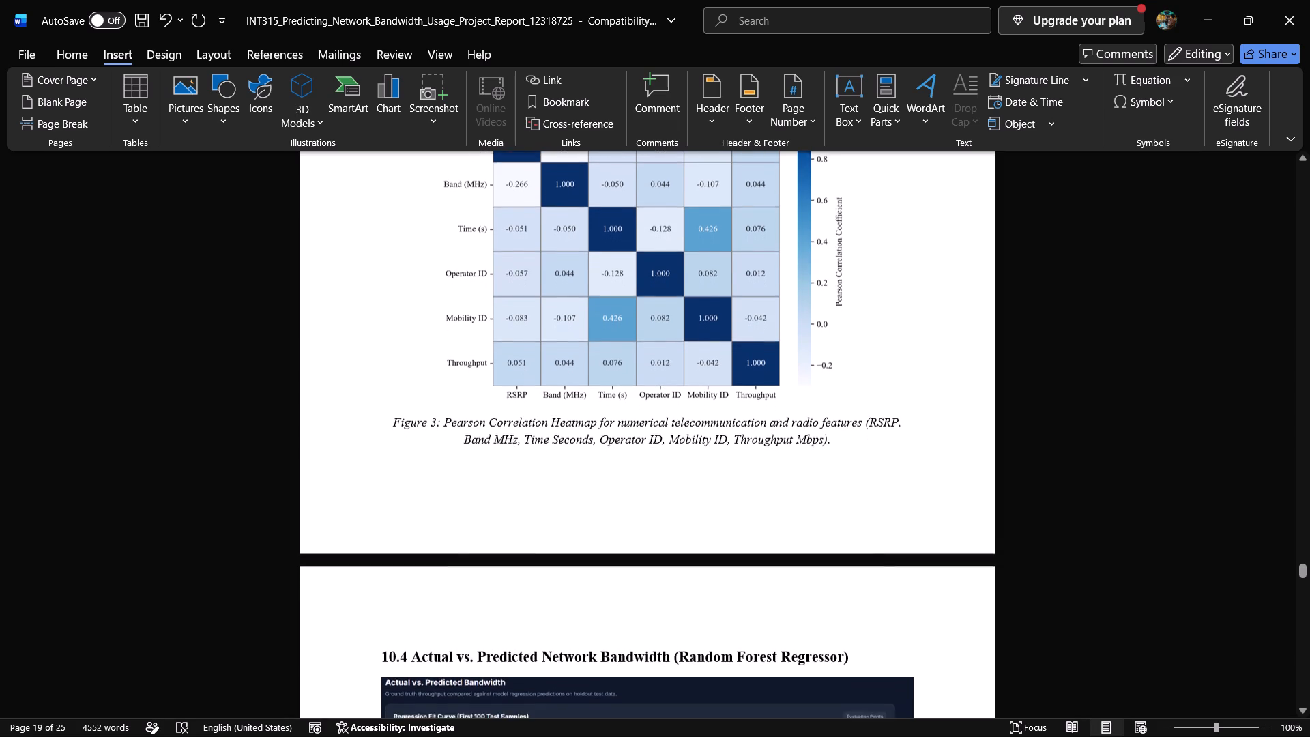
pyautogui.scroll(-4, 625, 396)
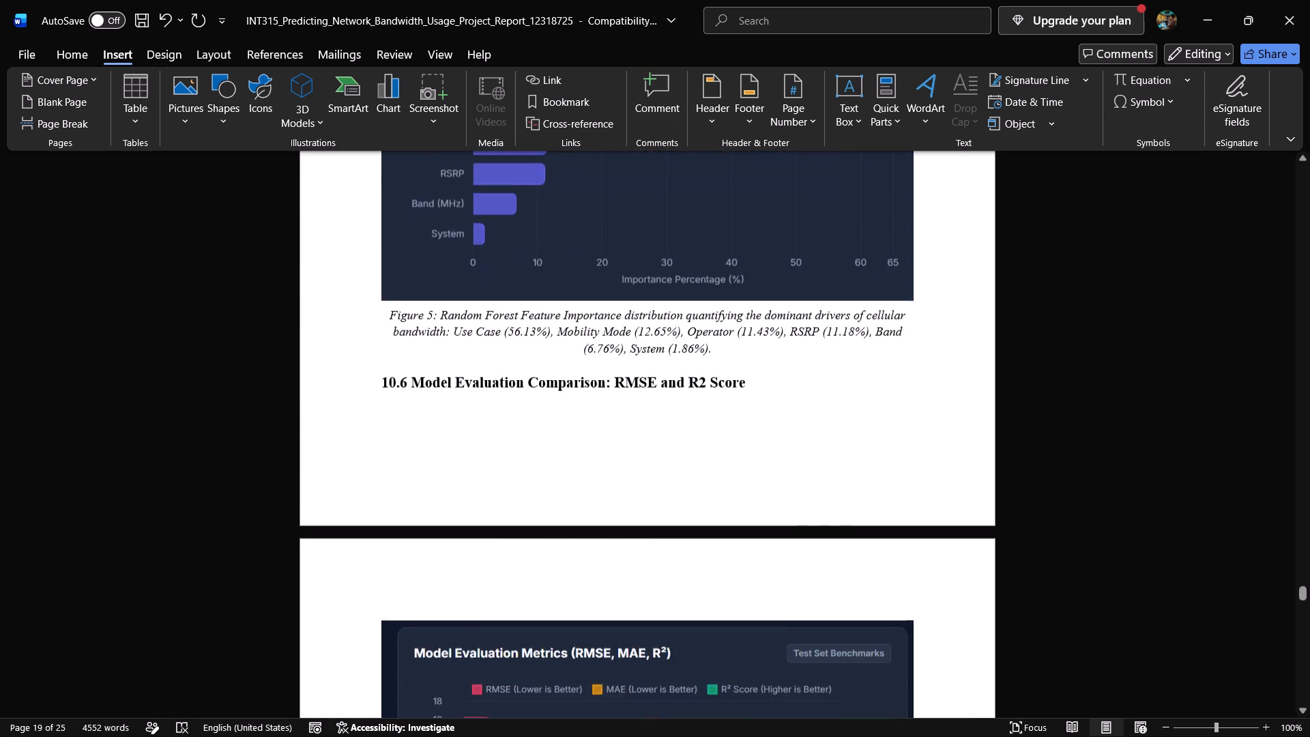
pyautogui.scroll(-3, 625, 396)
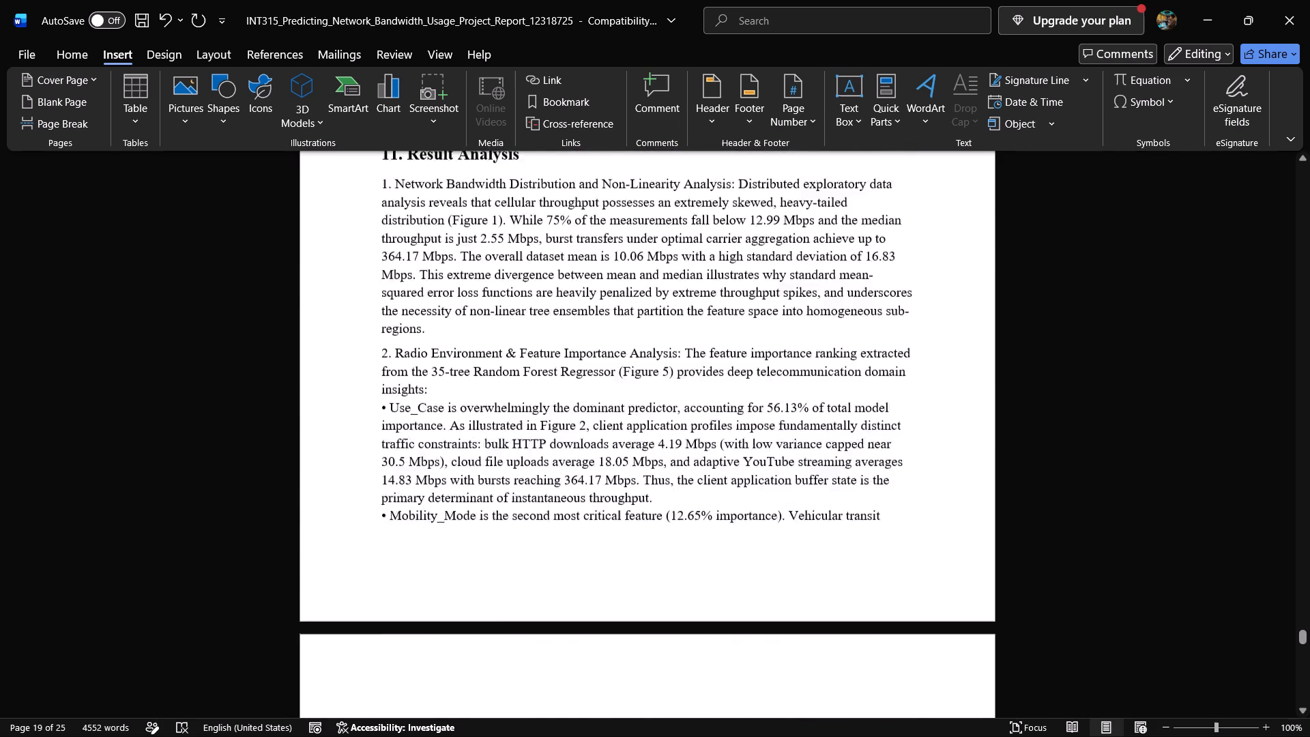
# Review the report's closing sections from Result Analysis through Limitations, Future Scope and References.
pyautogui.scroll(-4, 625, 396)
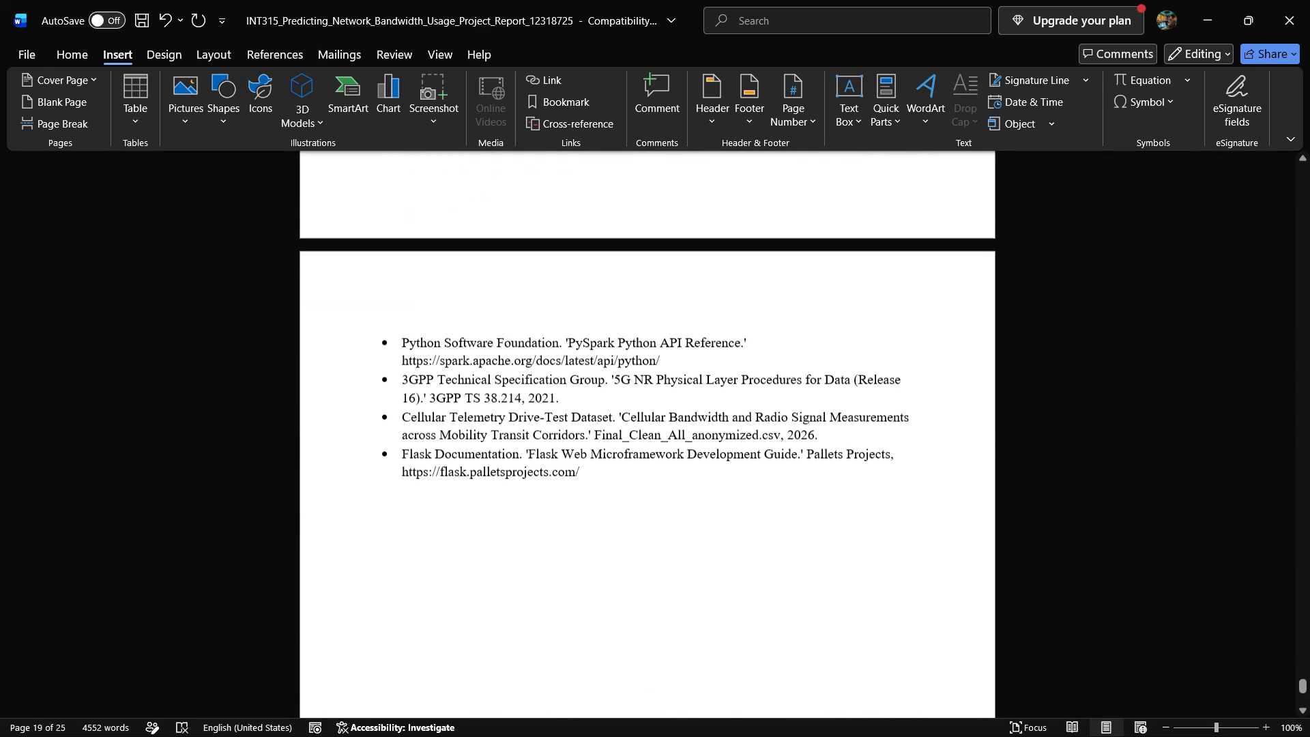
pyautogui.scroll(-2, 625, 396)
pyautogui.scroll(4, 625, 396)
pyautogui.scroll(-1, 625, 396)
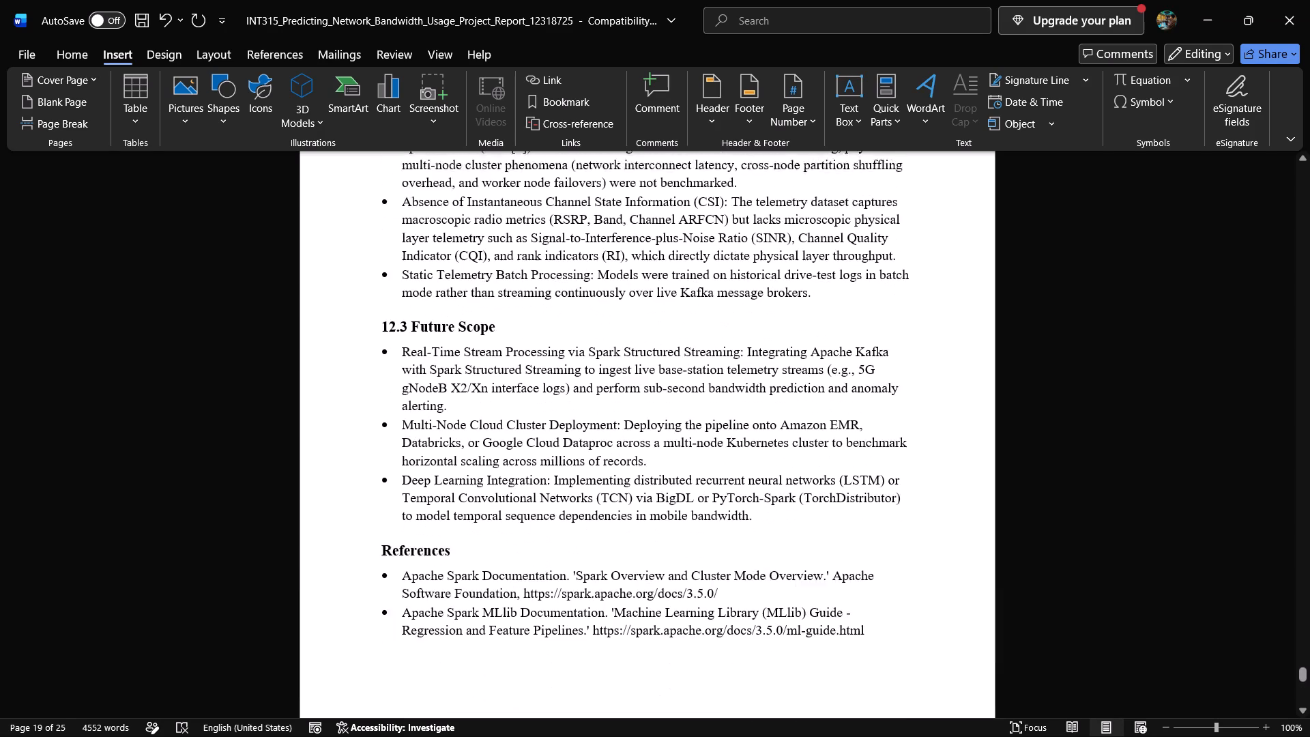
pyautogui.scroll(-1, 625, 396)
pyautogui.scroll(2, 625, 396)
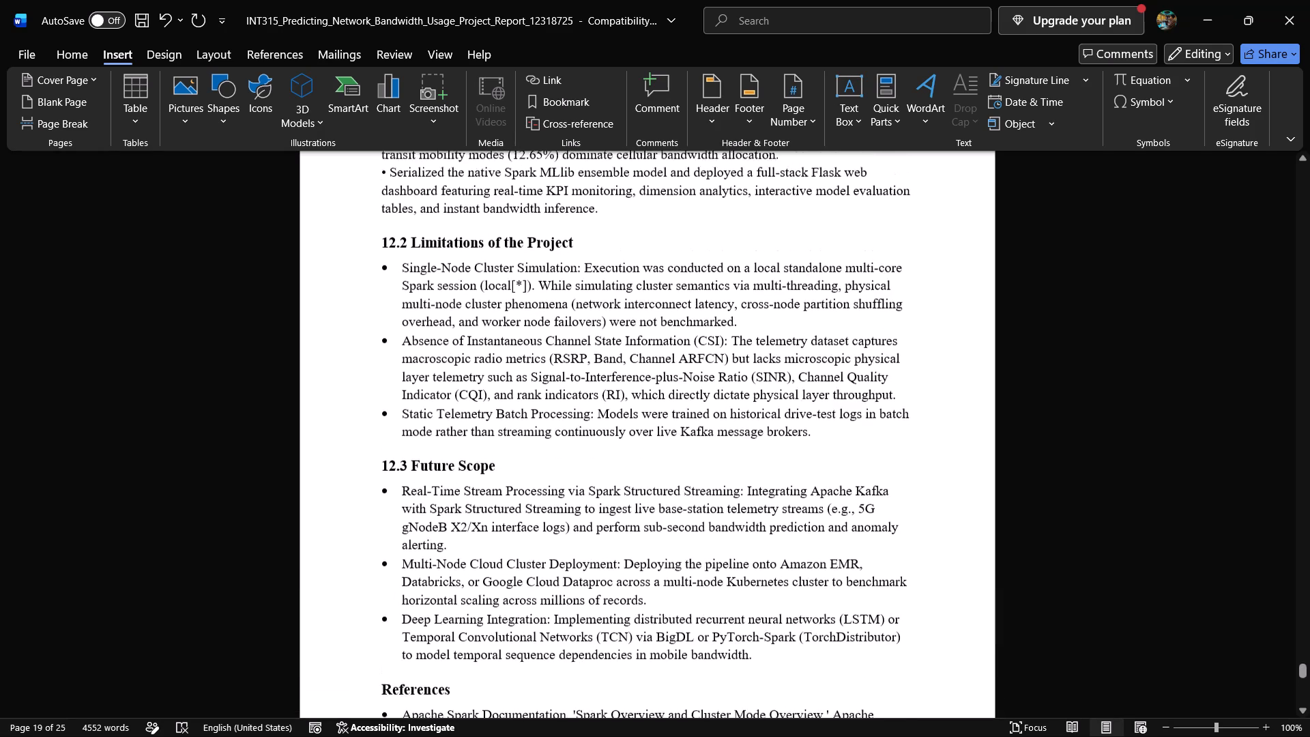
# Review the report back from Limitations through the result figures and early sections to the Declaration page.
pyautogui.scroll(3, 625, 396)
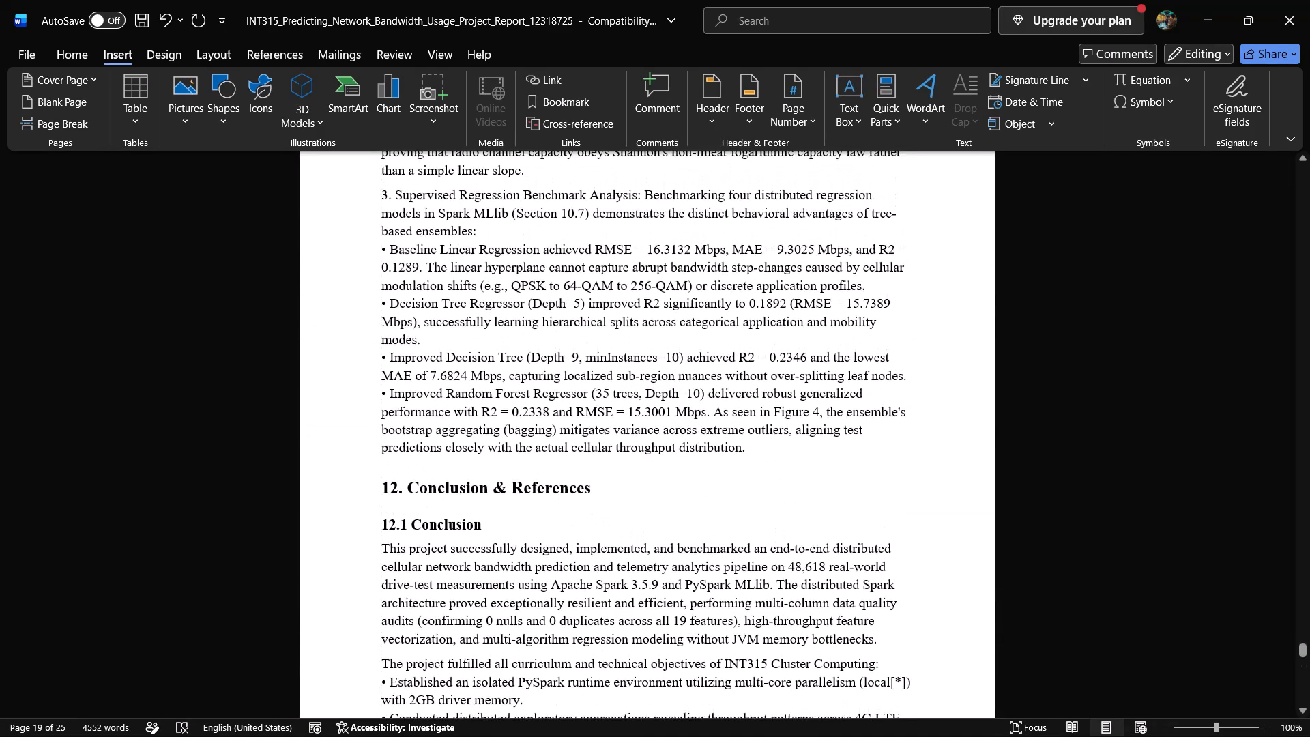
pyautogui.scroll(2, 625, 396)
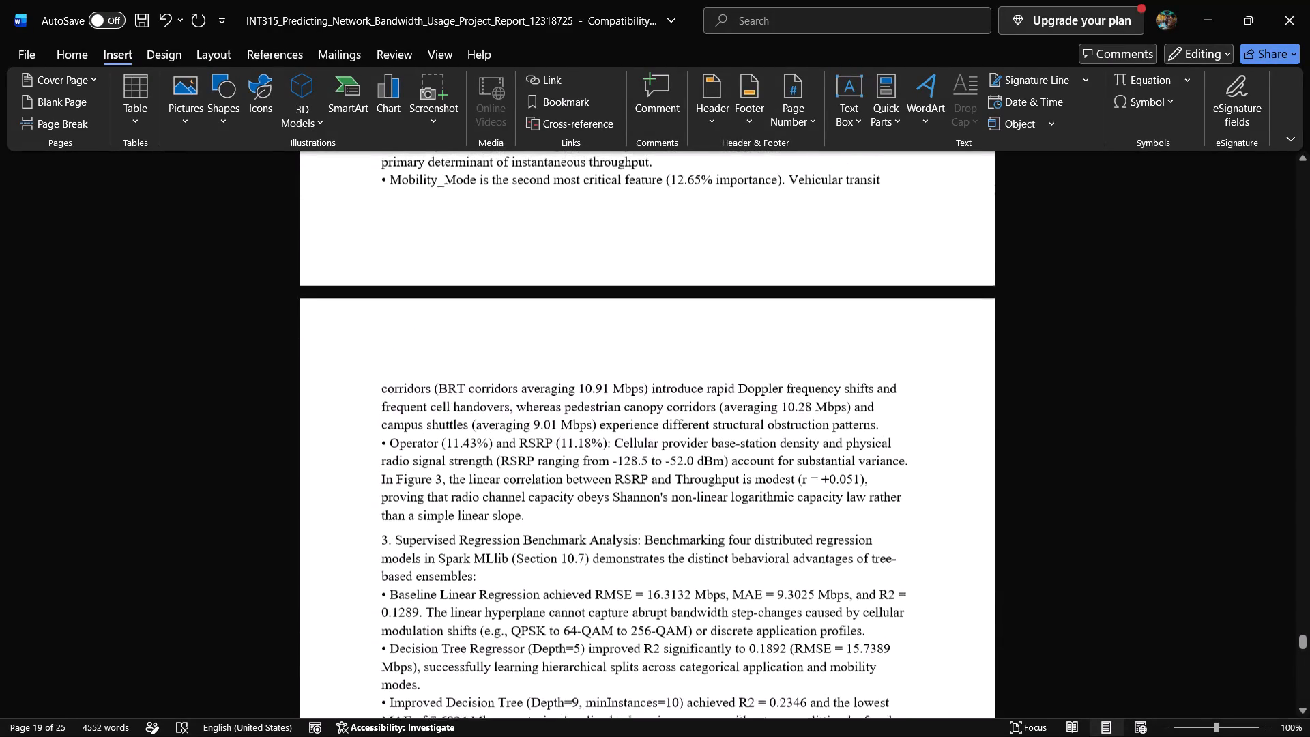
pyautogui.scroll(3, 625, 396)
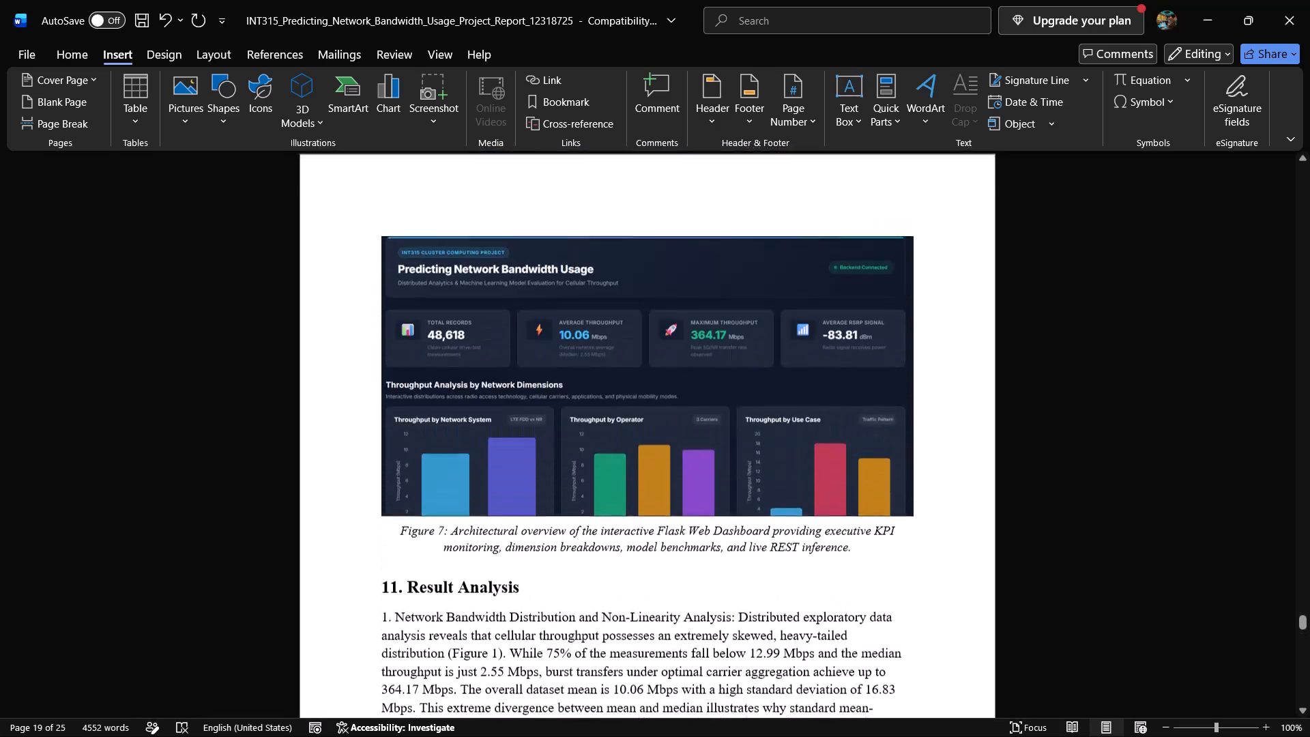
pyautogui.scroll(7, 625, 396)
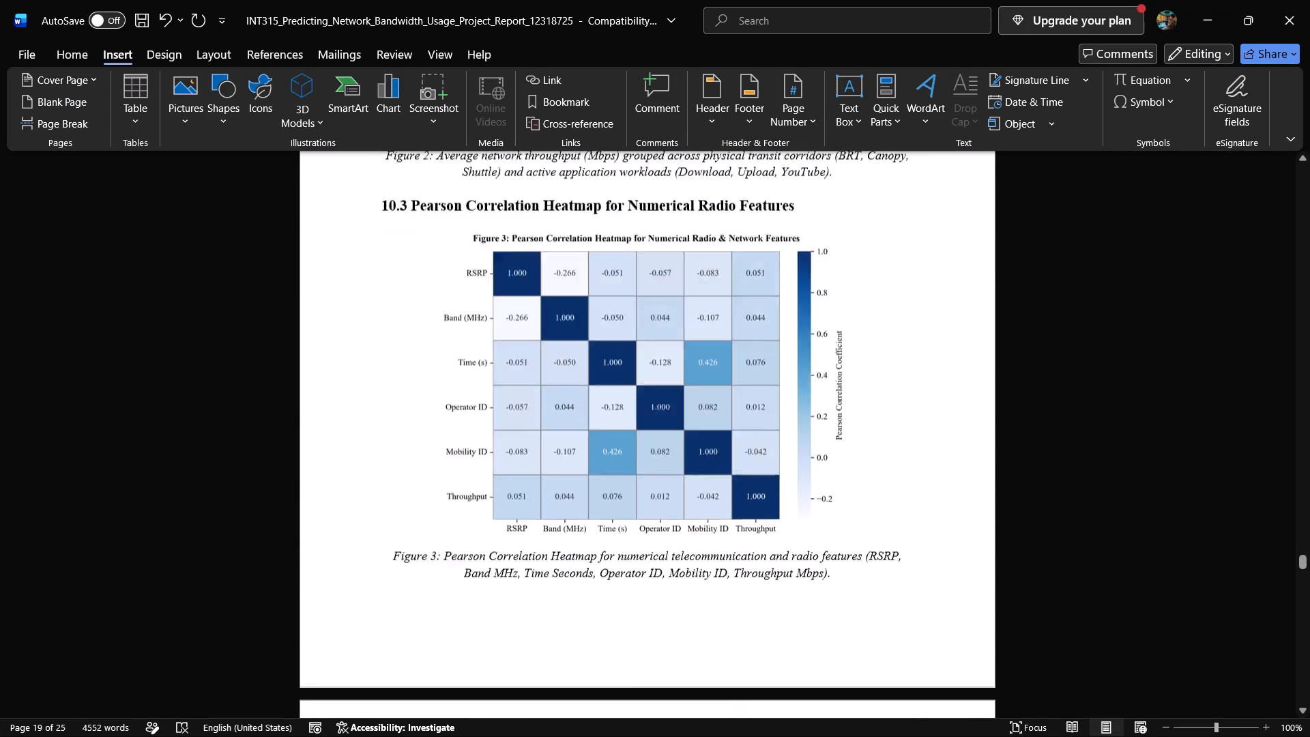
pyautogui.scroll(11, 625, 396)
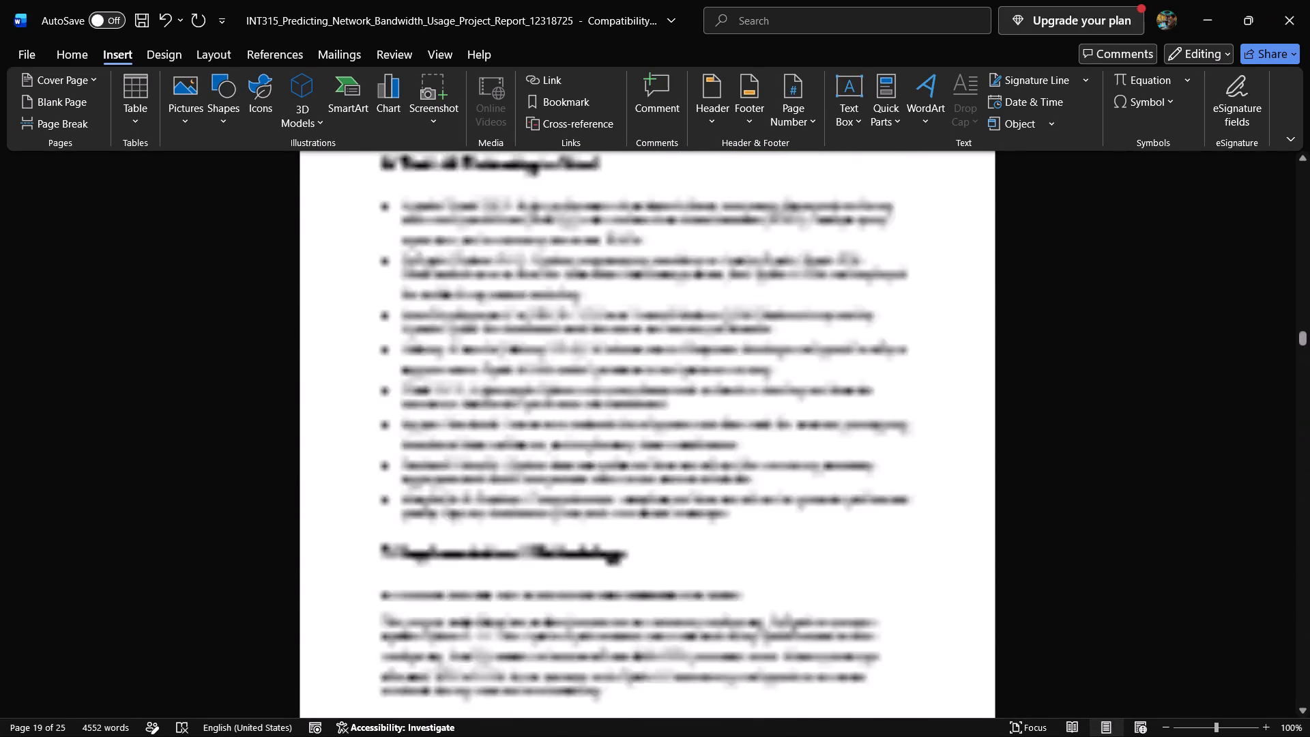
pyautogui.scroll(-2, 625, 396)
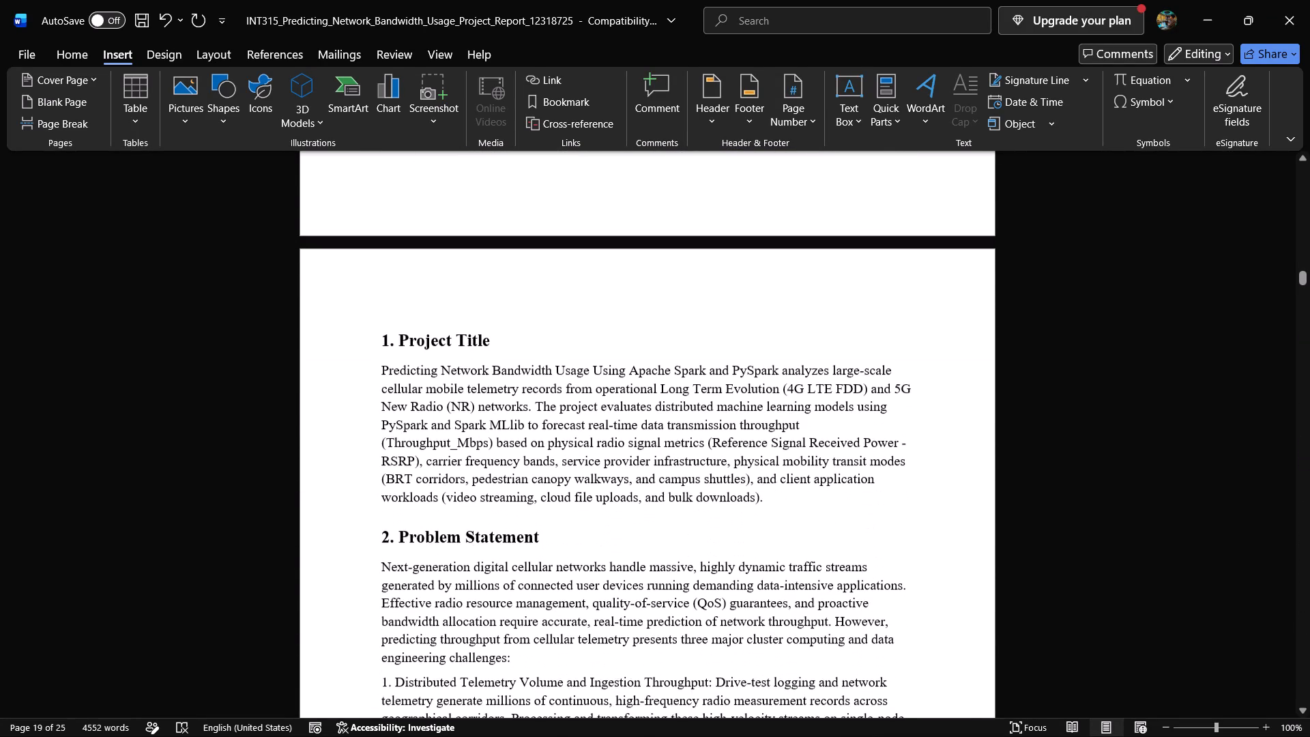
pyautogui.scroll(4, 625, 396)
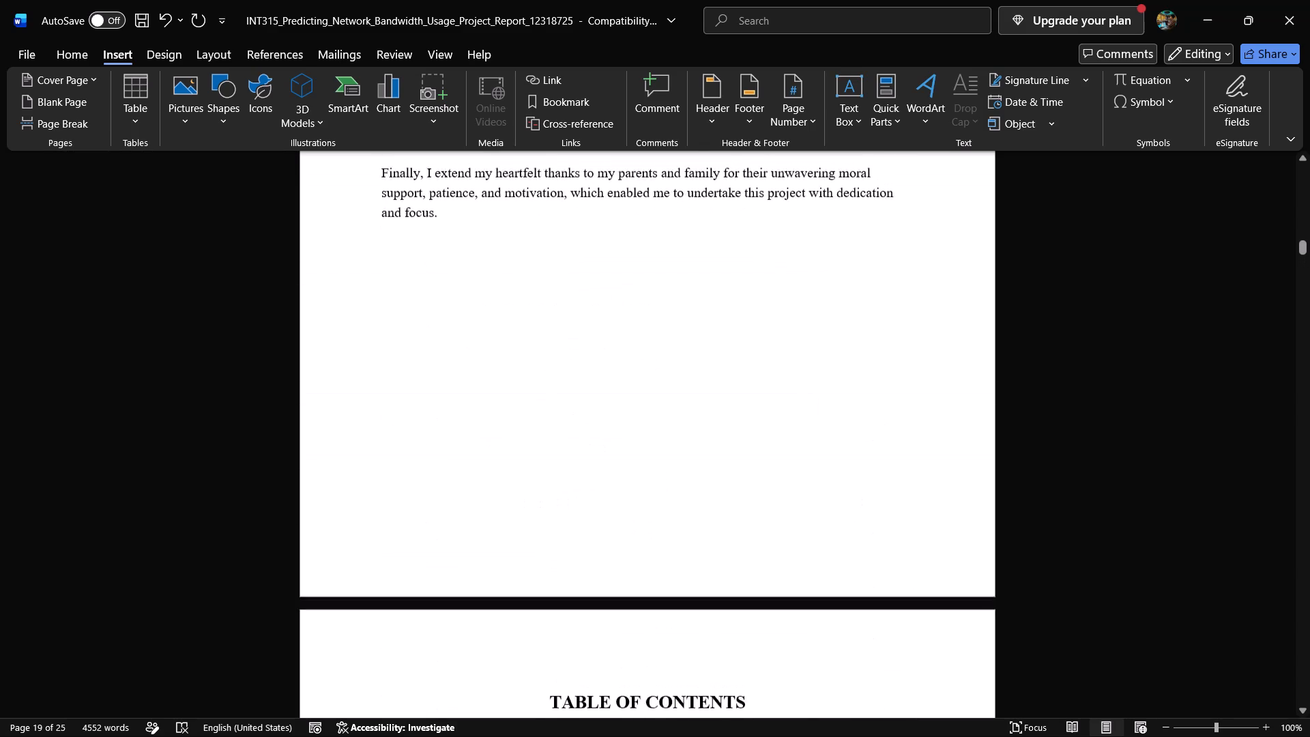
pyautogui.scroll(2, 625, 396)
pyautogui.scroll(-1, 625, 396)
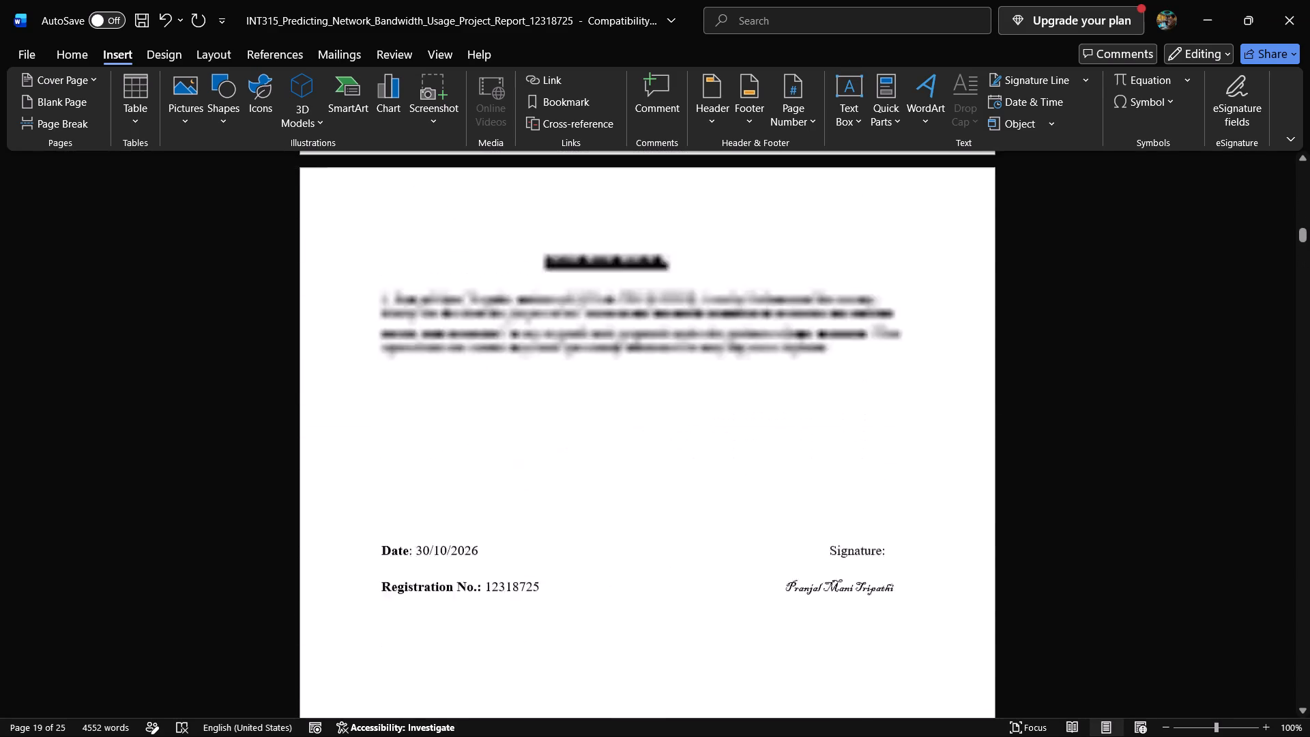
pyautogui.scroll(-1, 625, 396)
pyautogui.scroll(4, 625, 588)
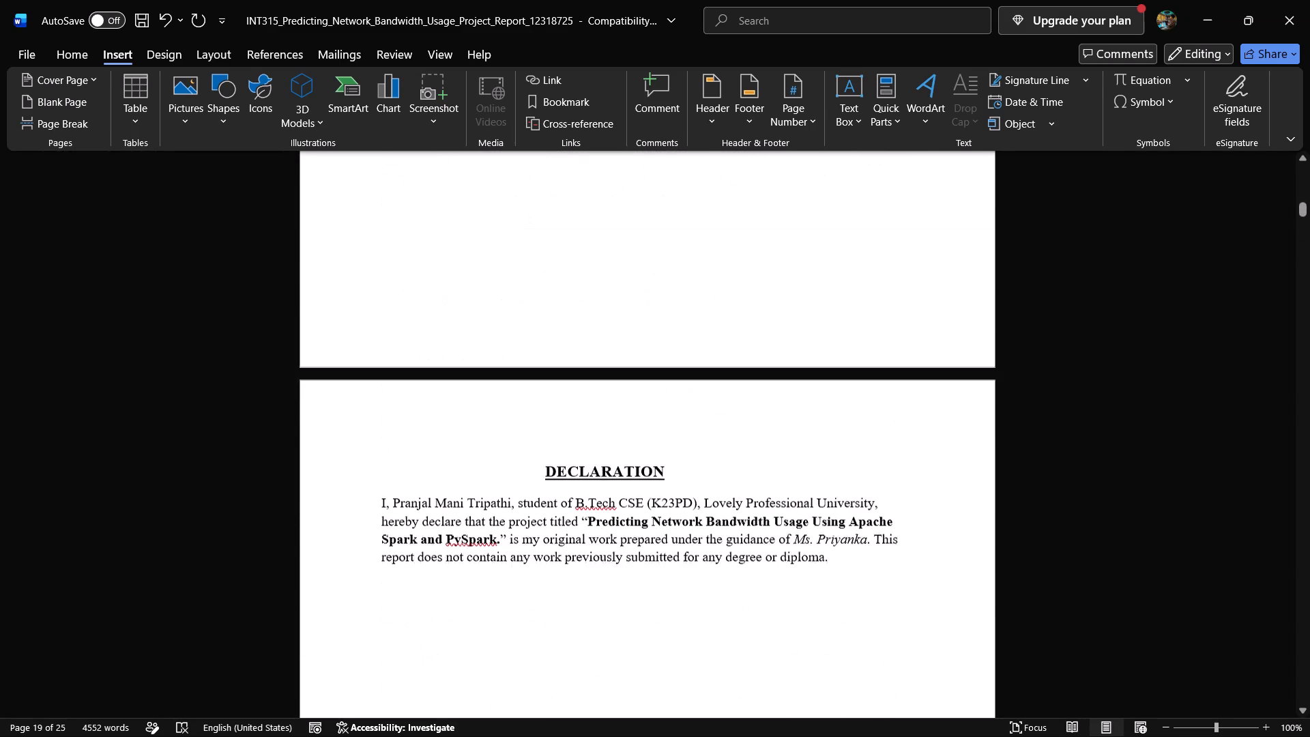
pyautogui.scroll(1, 625, 588)
# Remove the underline from the DECLARATION heading.
pyautogui.tripleClick(582, 529)
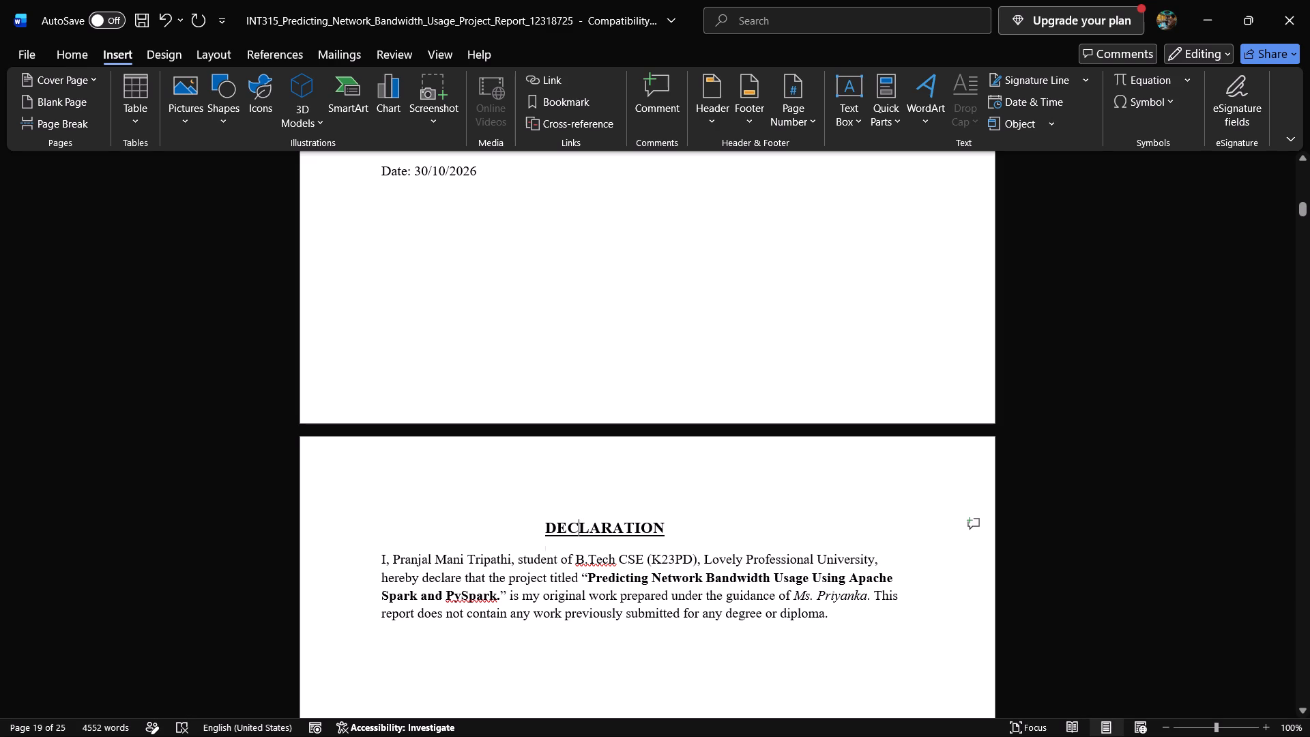
pyautogui.doubleClick(582, 529)
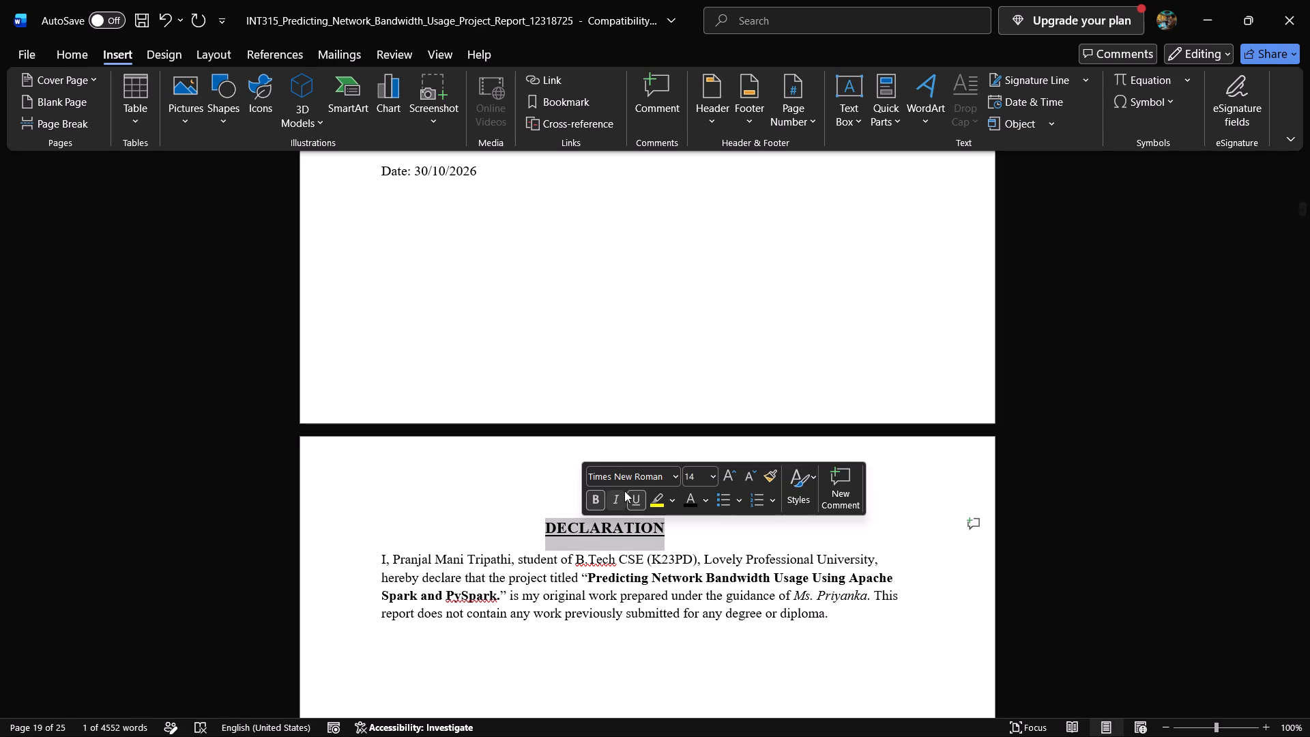
pyautogui.click(636, 501)
# Examine the ACKNOWLEDGEMENT heading's formatting and compare it with the DECLARATION heading.
pyautogui.scroll(-1, 701, 510)
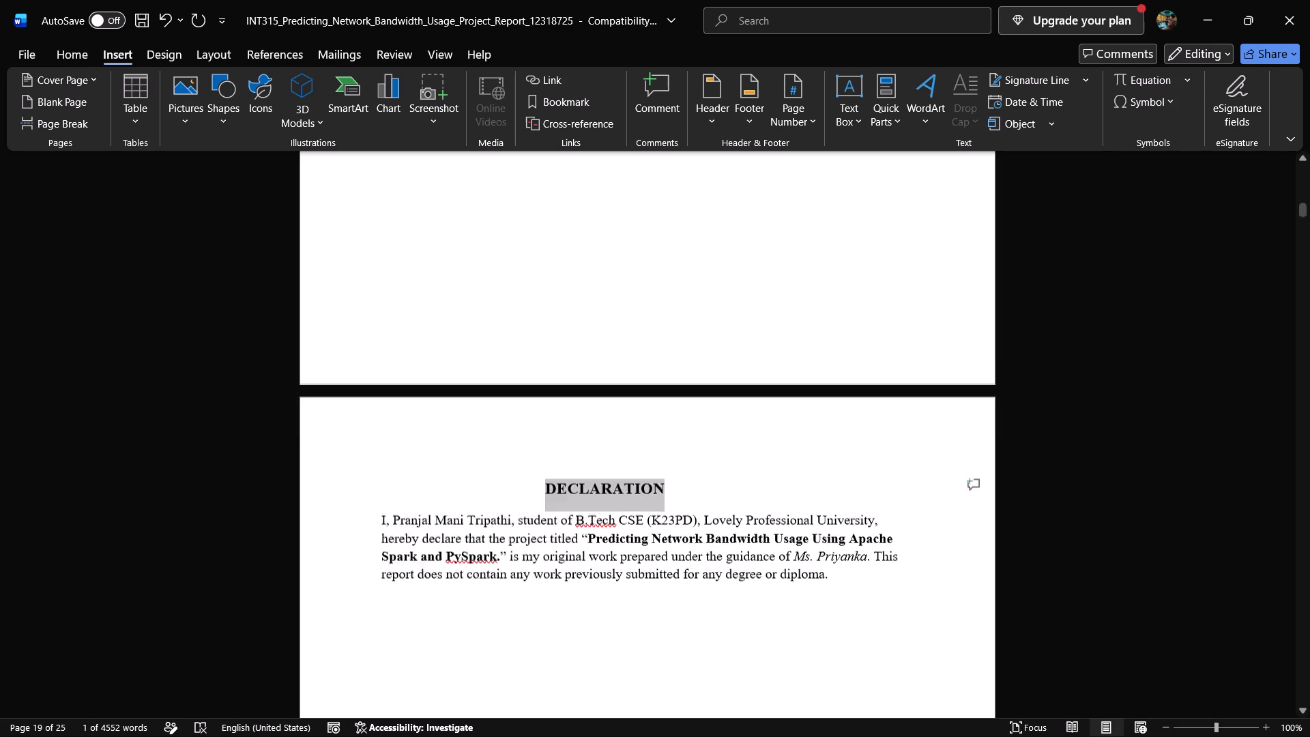
pyautogui.scroll(-5, 701, 510)
pyautogui.scroll(1, 689, 408)
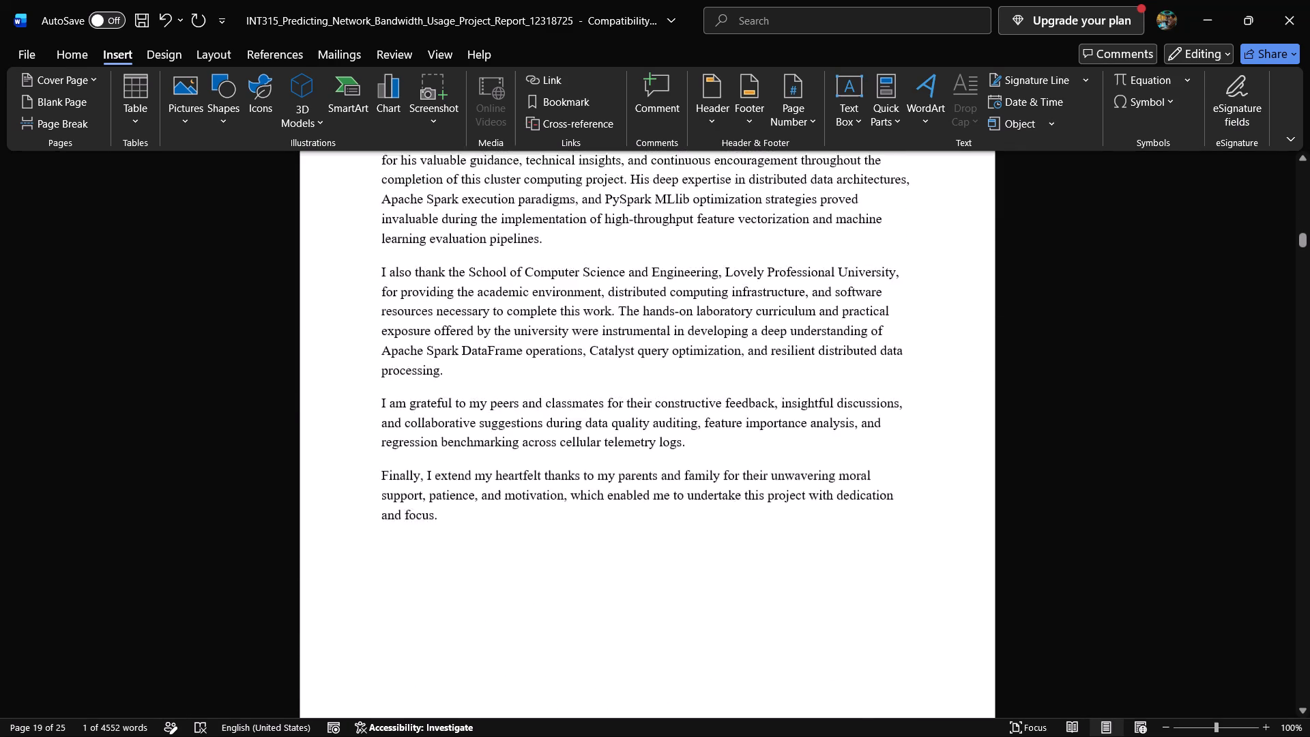
pyautogui.scroll(1, 689, 408)
pyautogui.tripleClick(683, 354)
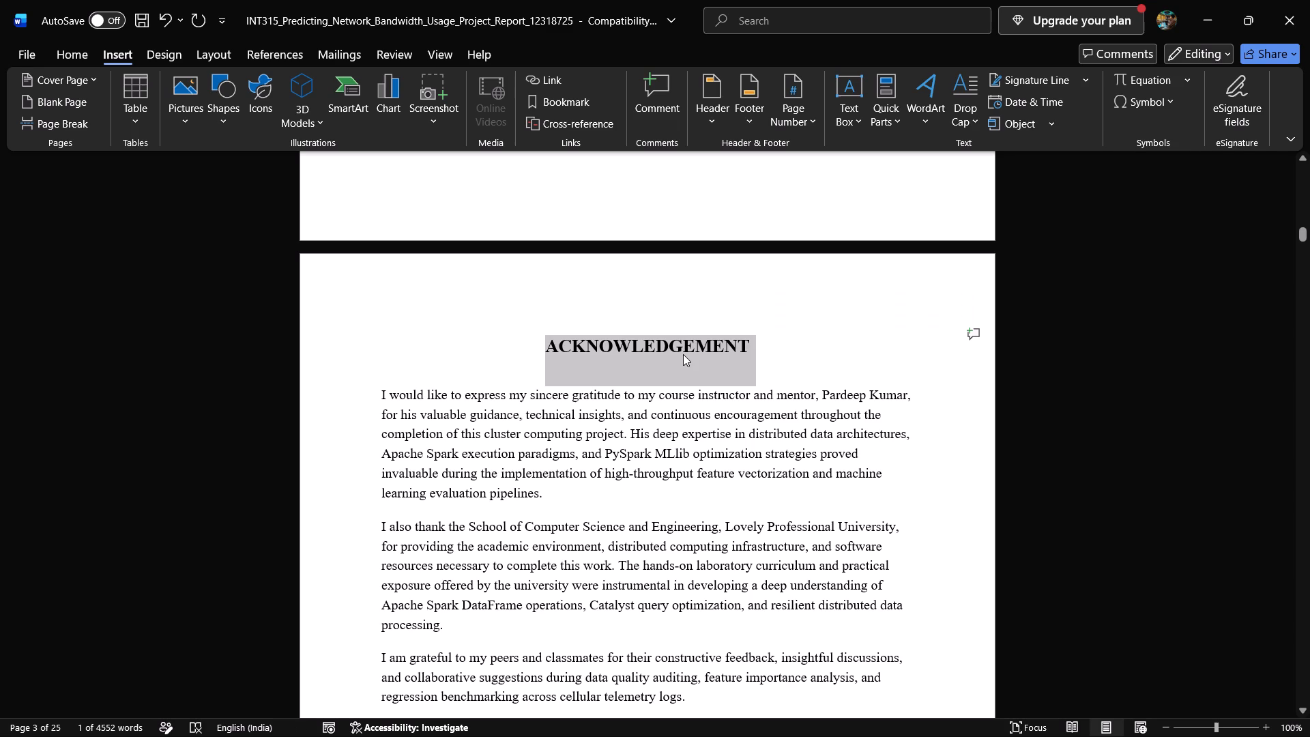
pyautogui.click(694, 449)
pyautogui.scroll(2, 694, 449)
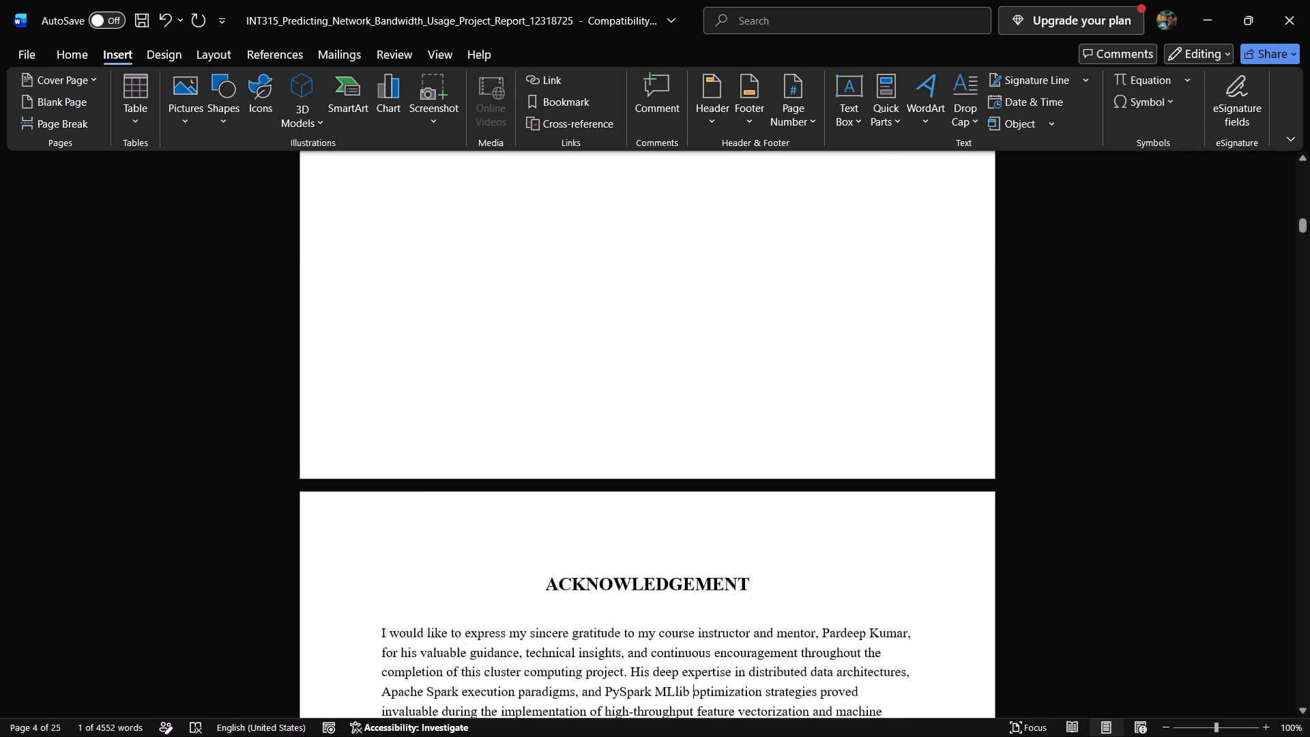
pyautogui.scroll(1, 694, 449)
pyautogui.scroll(-1, 694, 449)
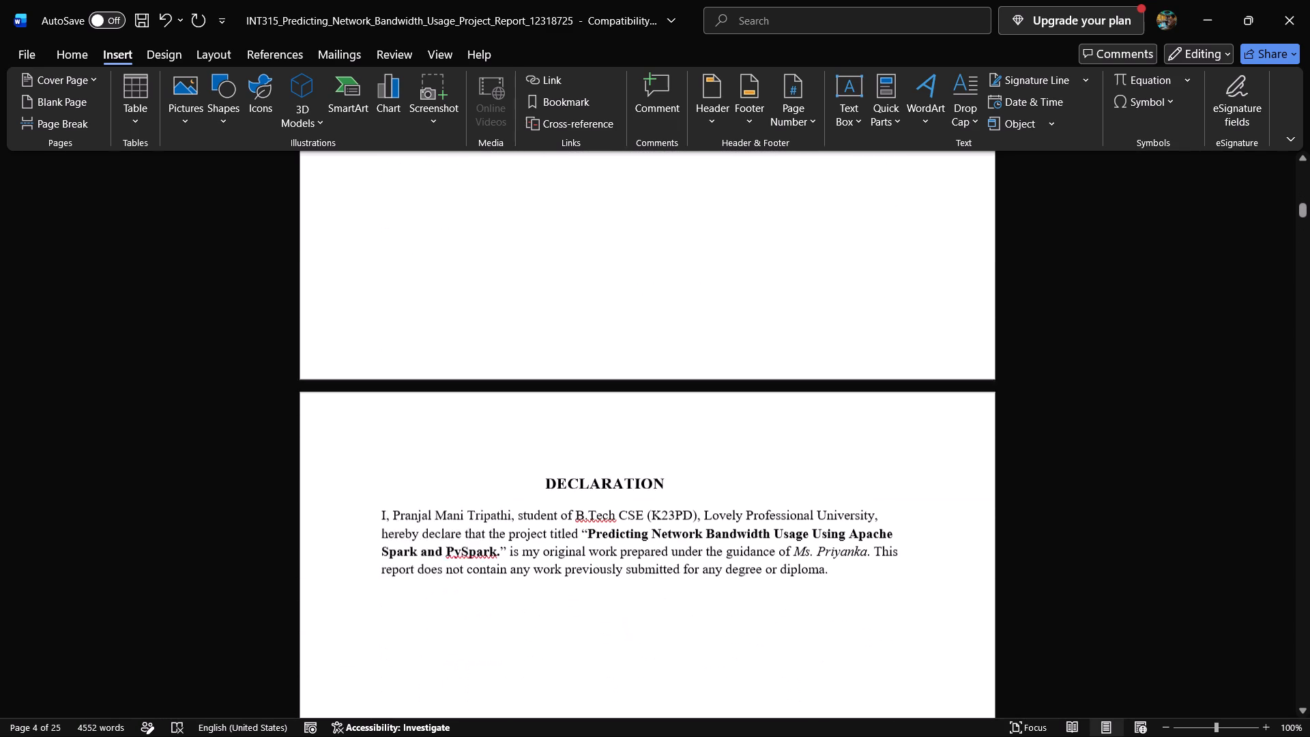
# Set the DECLARATION heading's font size to 16.
pyautogui.scroll(-1, 694, 449)
pyautogui.tripleClick(620, 452)
pyautogui.doubleClick(620, 452)
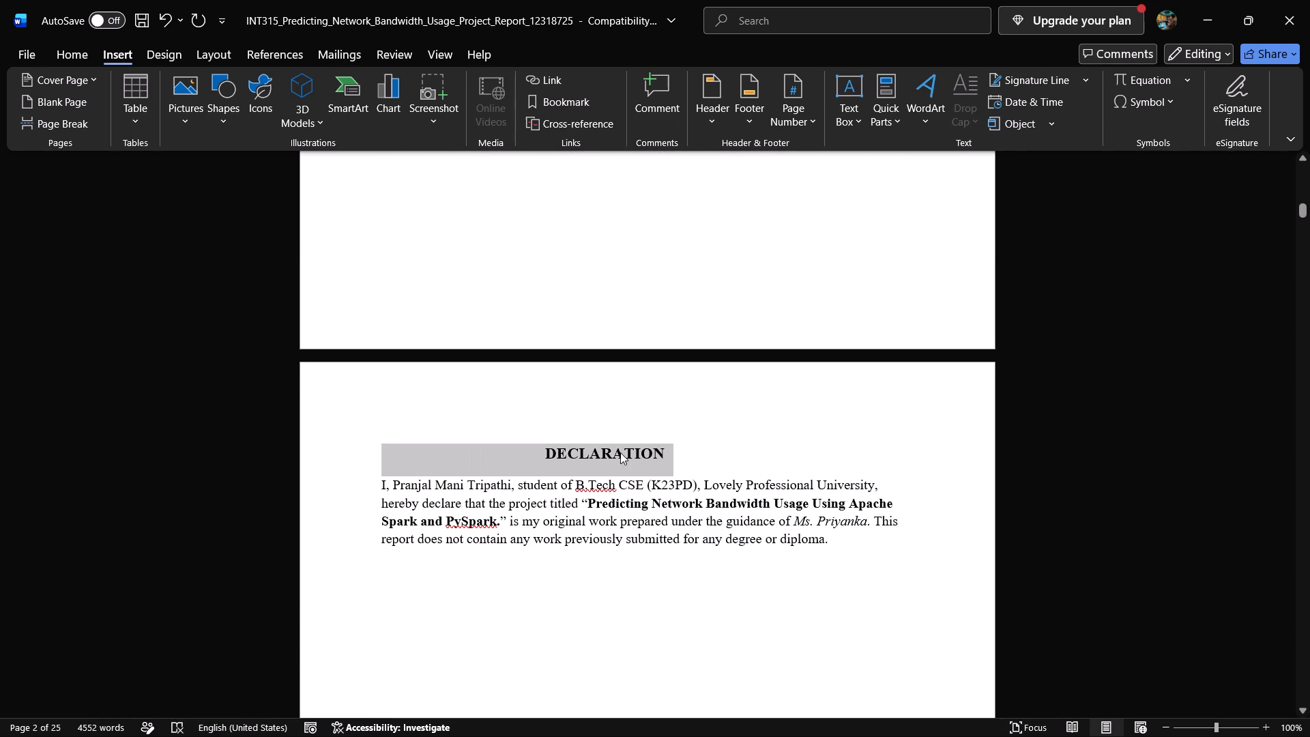
pyautogui.click(753, 402)
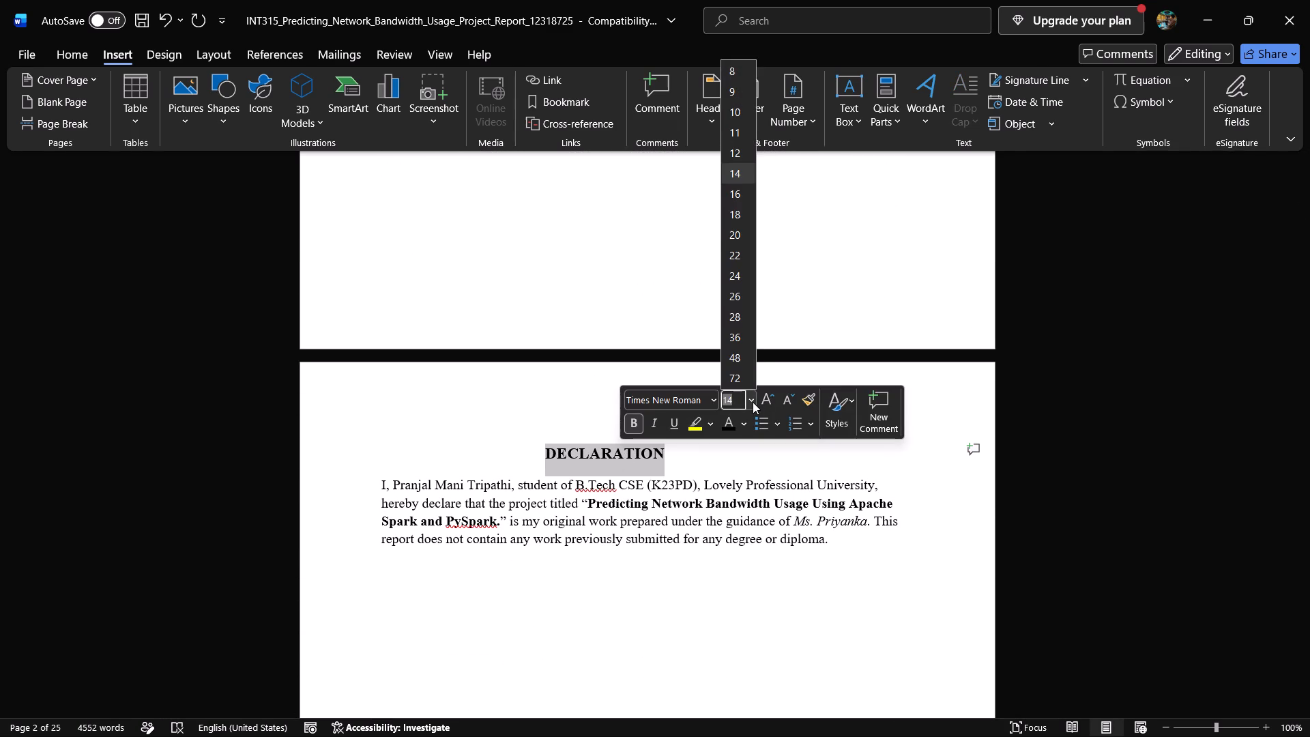
pyautogui.click(737, 197)
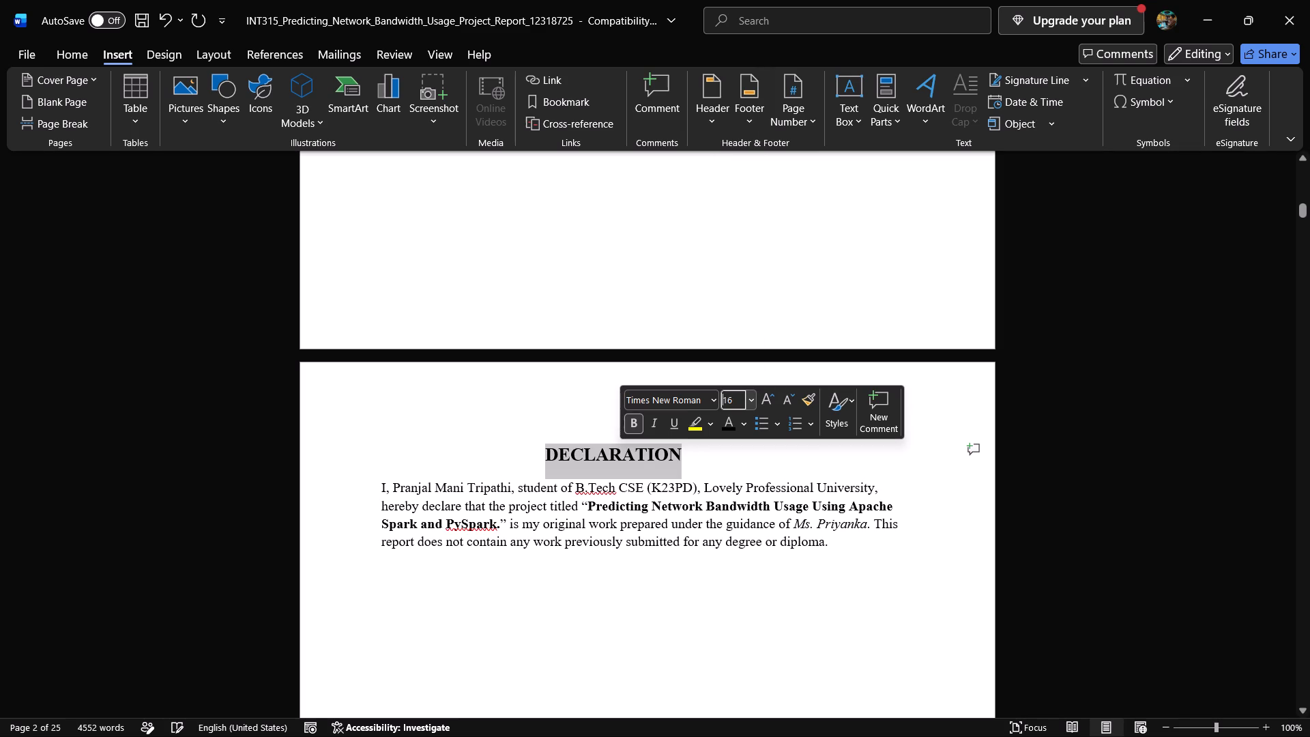
# Nudge the DECLARATION heading towards the page centre with a leading space, keeping the word itself free of stray spaces.
pyautogui.click(637, 455)
pyautogui.click(528, 461)
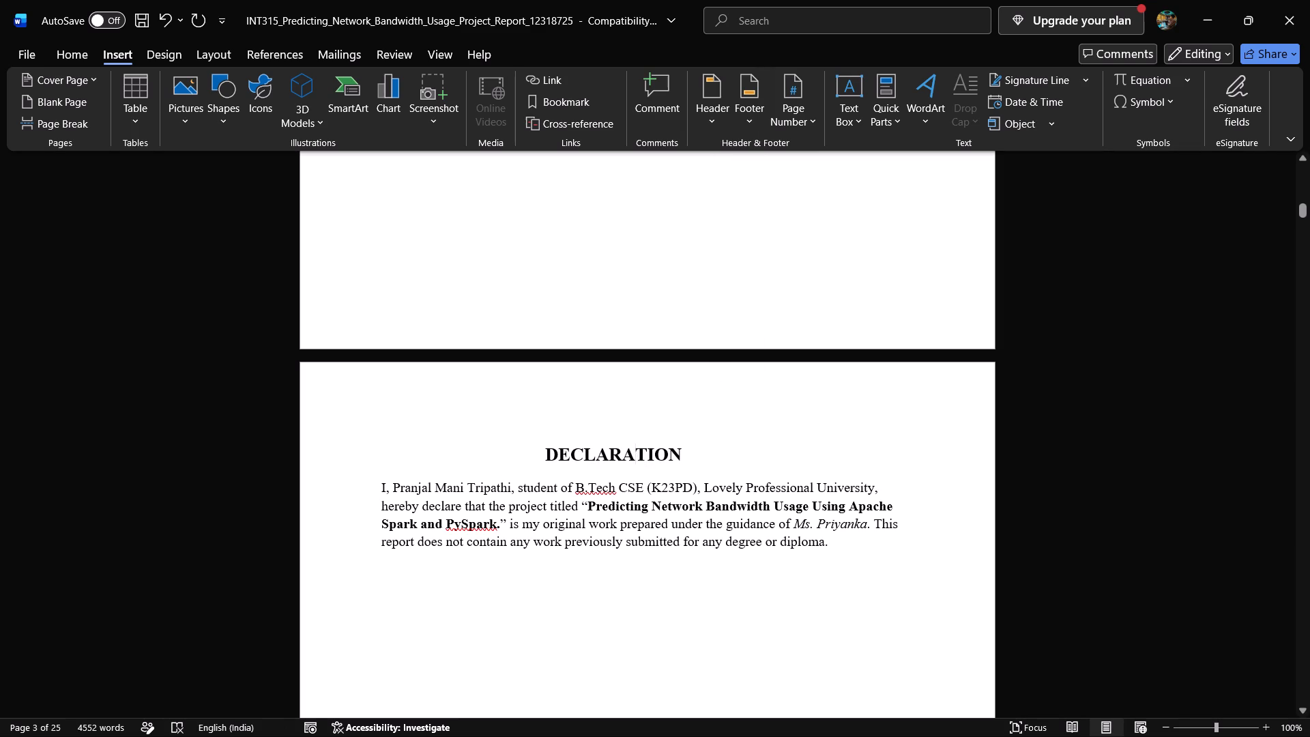
pyautogui.press('space')
pyautogui.press('space')
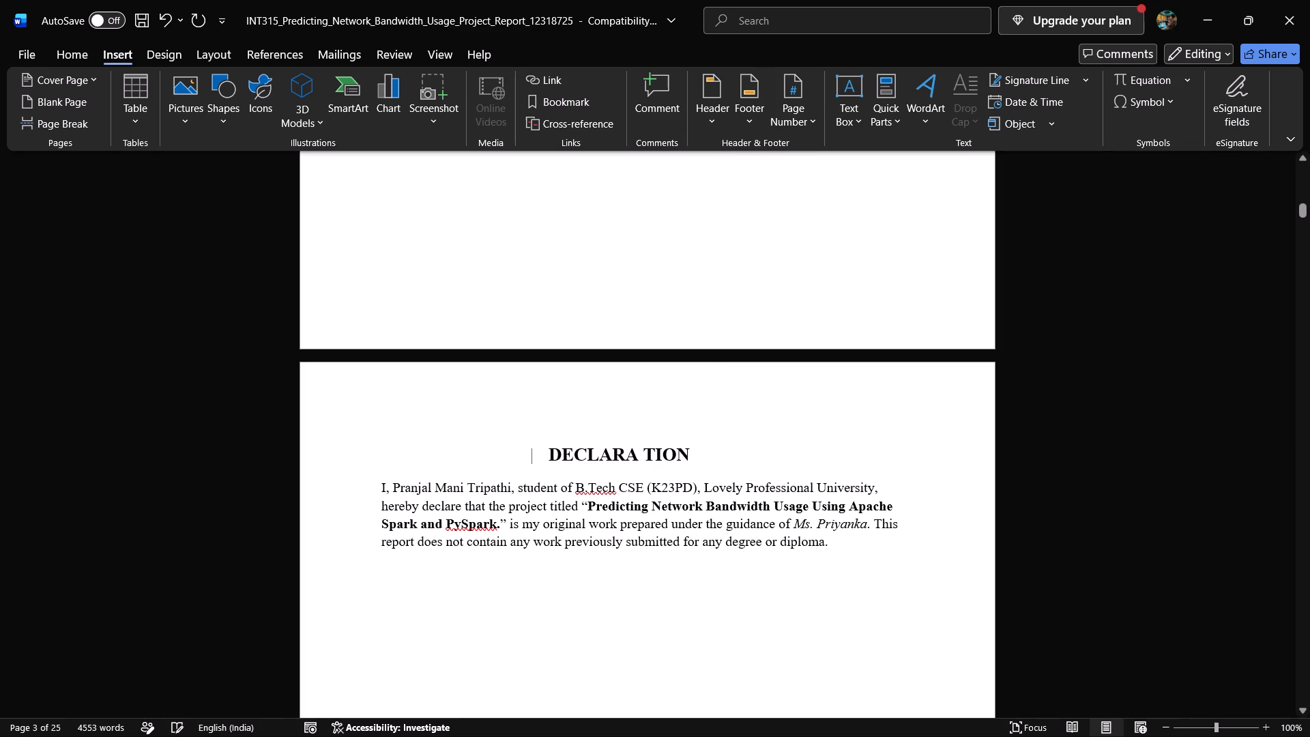
pyautogui.click(652, 456)
pyautogui.click(645, 456)
pyautogui.press('BackSpace')
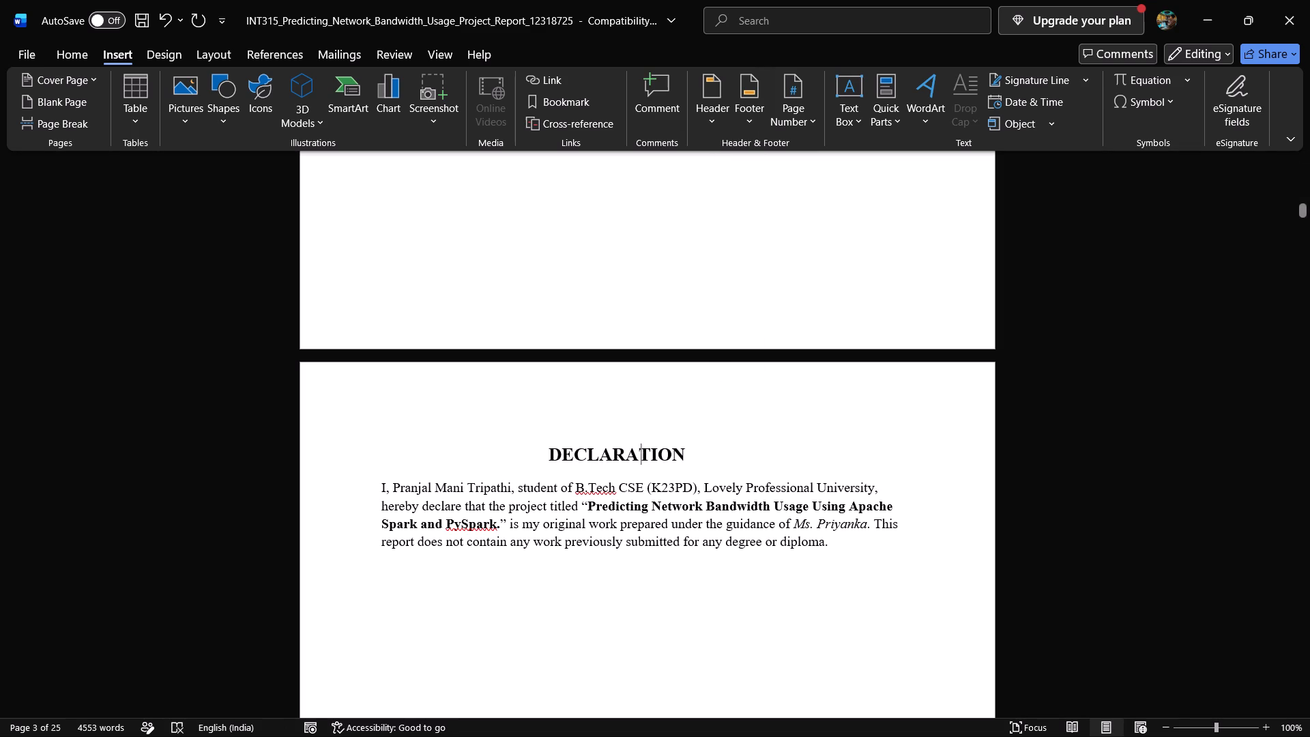
# Compare the heading and body text of the Acknowledgement page with those of the Declaration page.
pyautogui.scroll(-2, 650, 521)
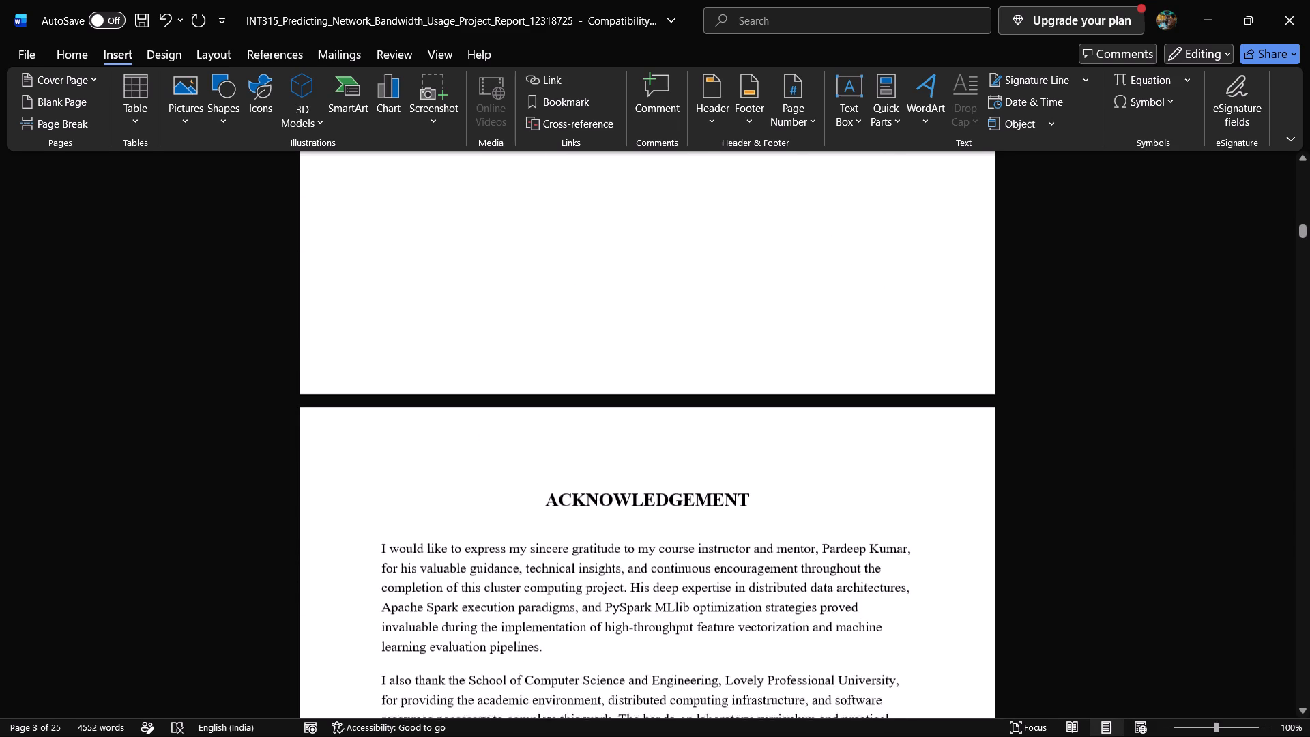
pyautogui.scroll(-1, 650, 521)
pyautogui.moveTo(628, 502); pyautogui.dragTo(669, 515)
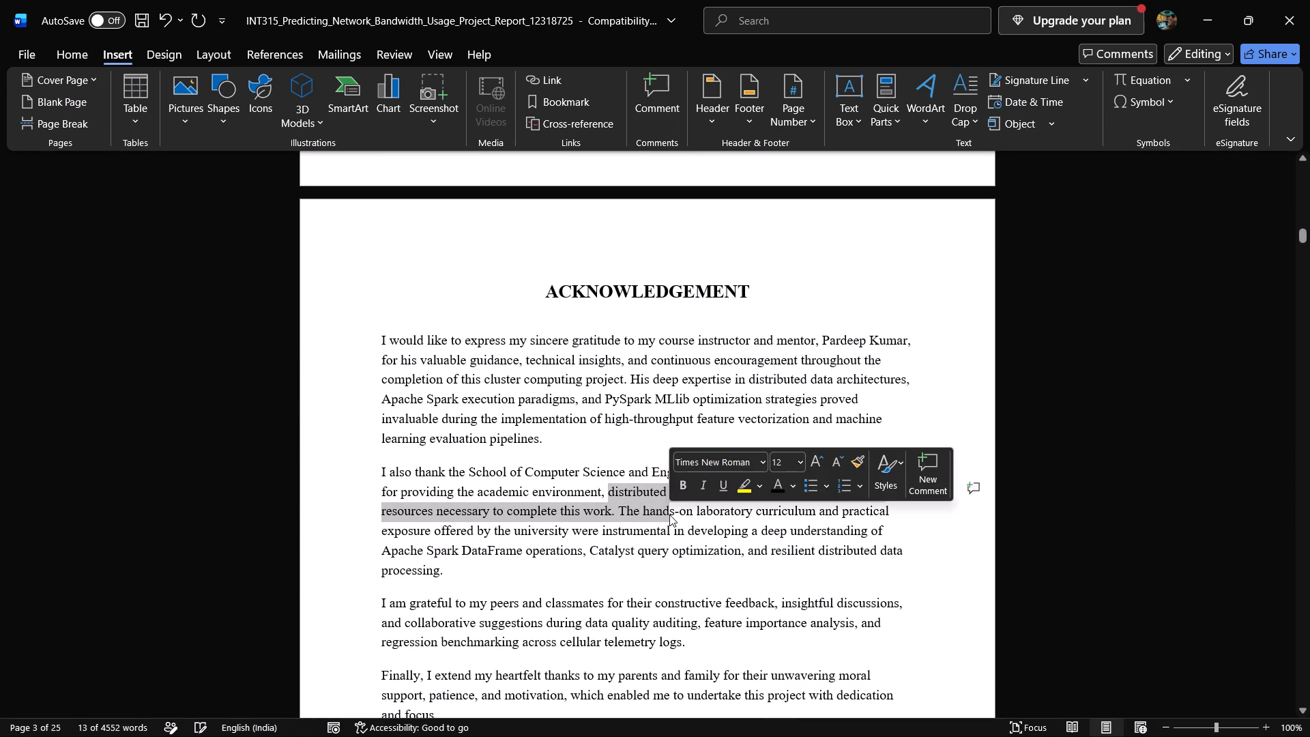
pyautogui.scroll(4, 538, 392)
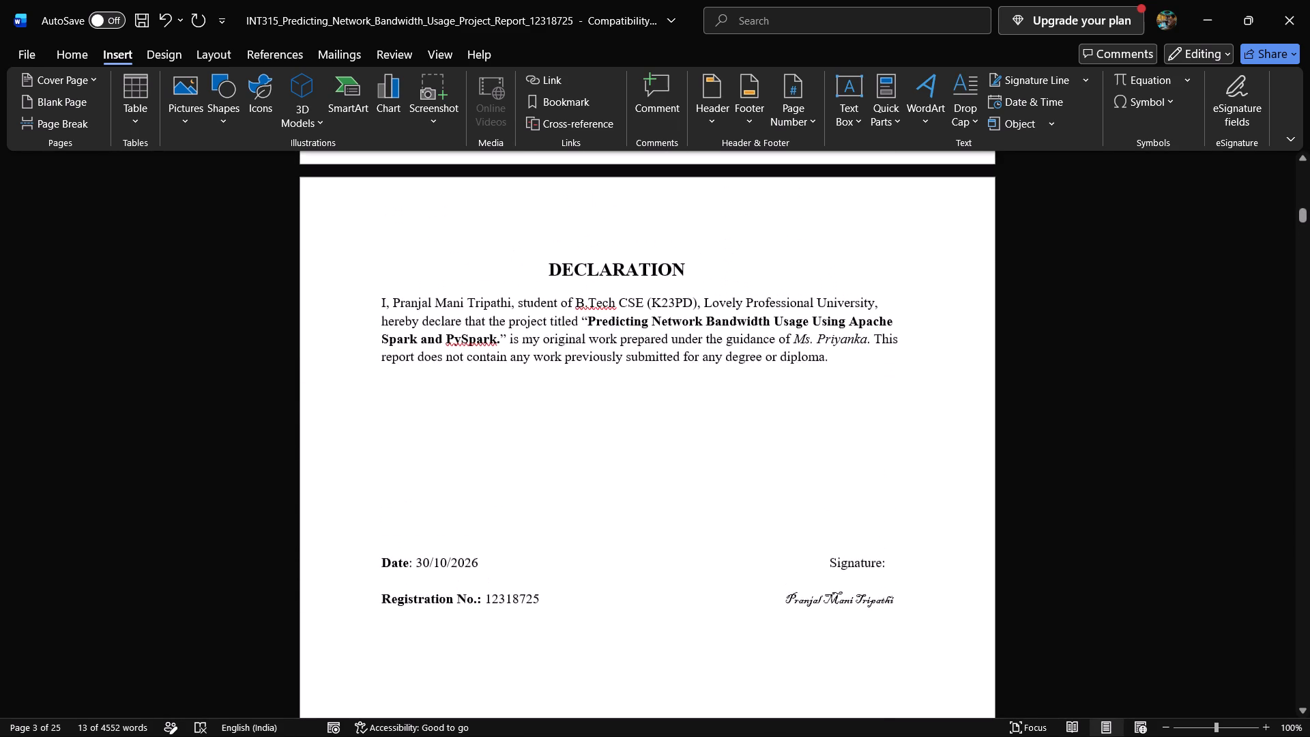
pyautogui.moveTo(383, 301); pyautogui.dragTo(669, 361)
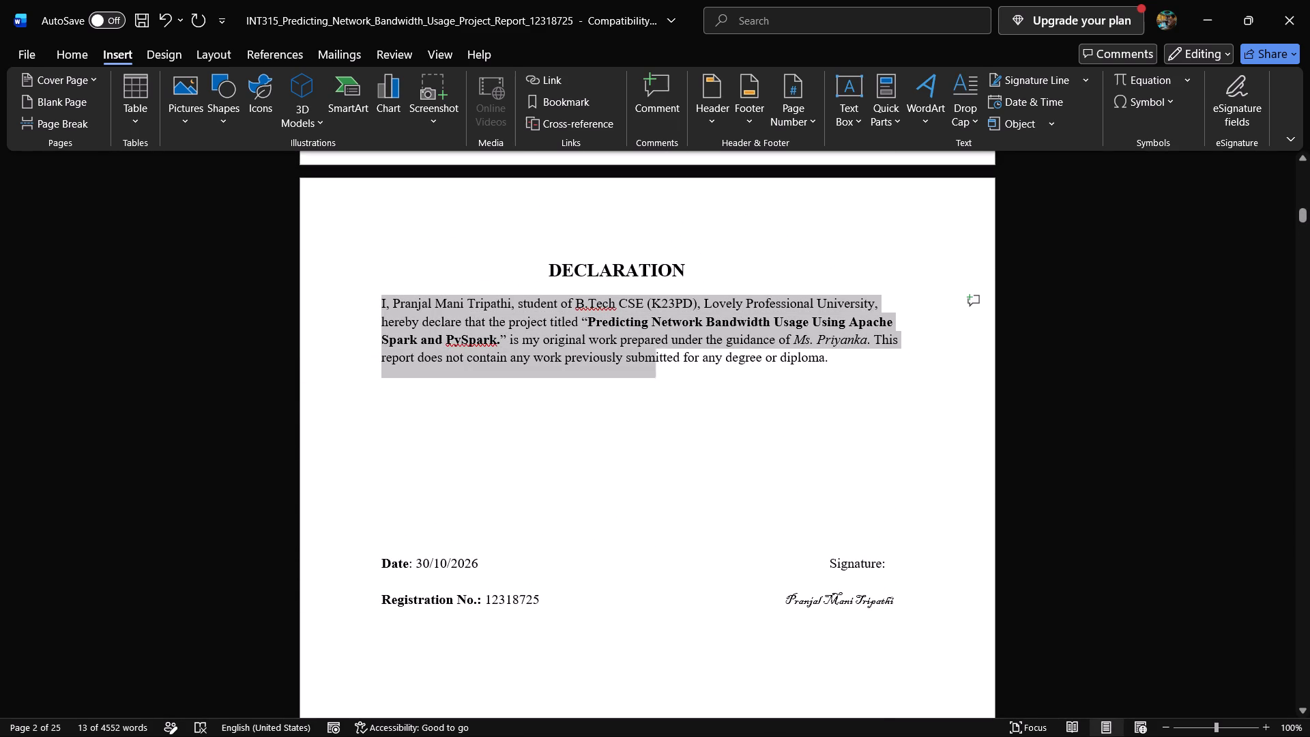
pyautogui.moveTo(669, 361); pyautogui.dragTo(818, 353)
pyautogui.click(810, 412)
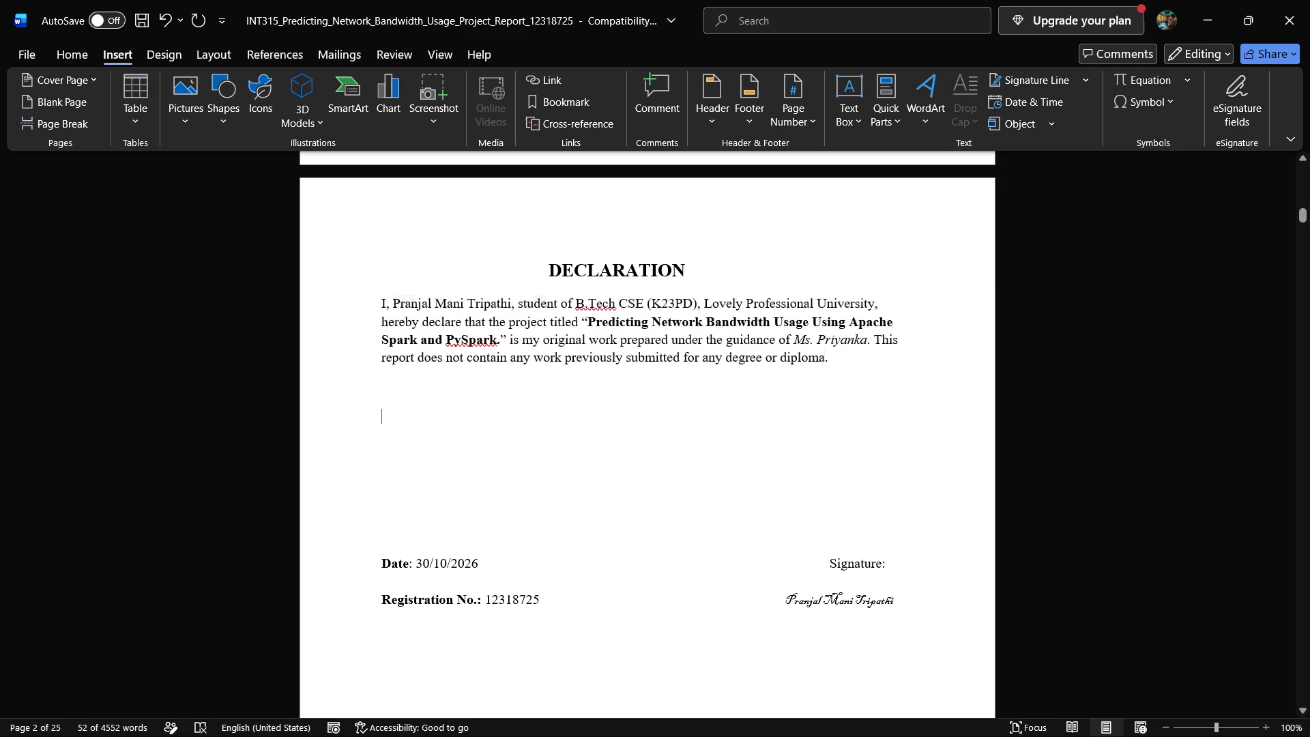
# Set the CERTIFICATE heading's font size to 16 and remove its underline.
pyautogui.scroll(4, 810, 412)
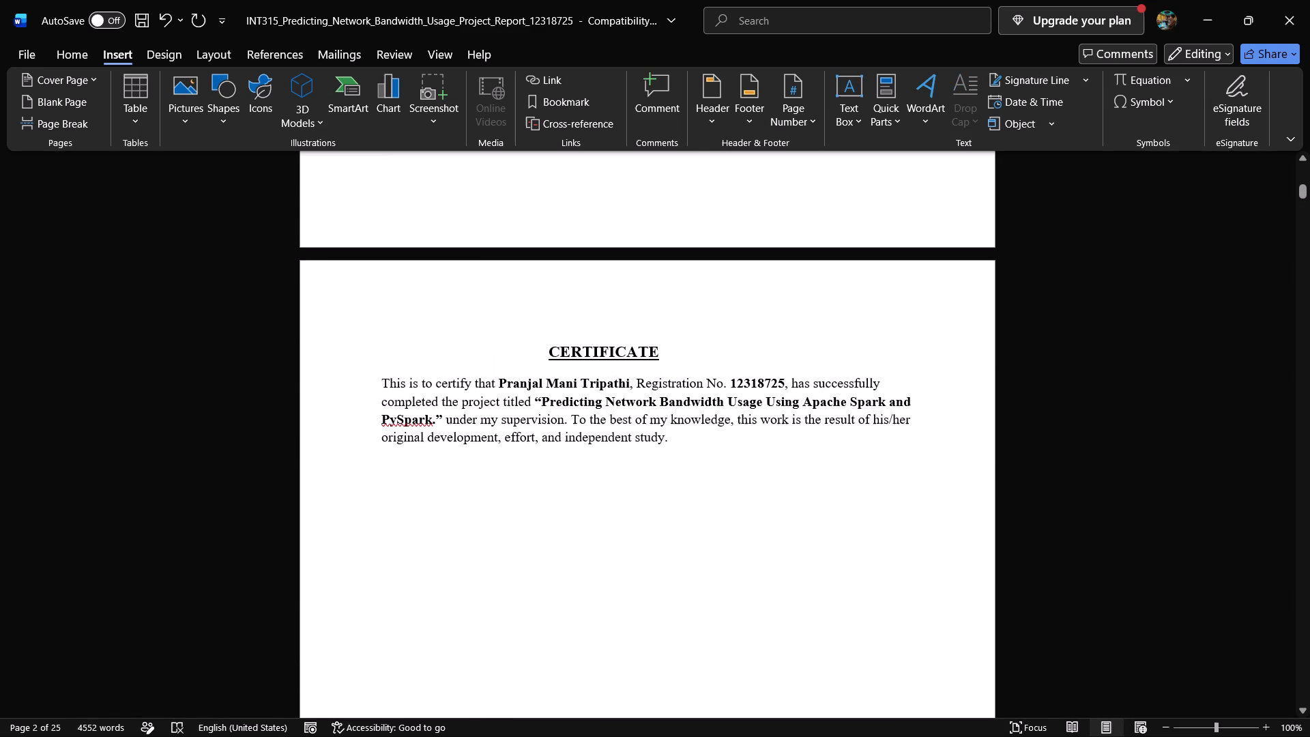
pyautogui.moveTo(544, 347); pyautogui.dragTo(628, 358)
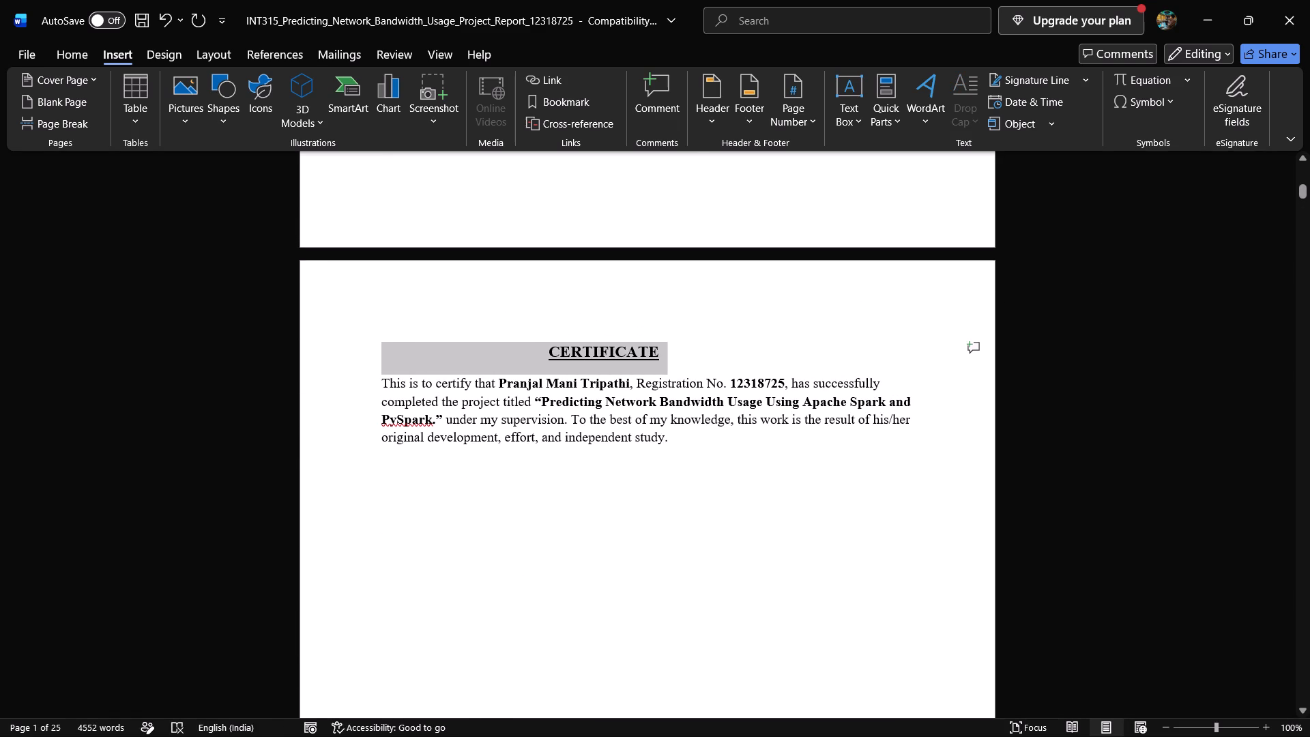
pyautogui.moveTo(628, 358); pyautogui.dragTo(553, 353)
pyautogui.moveTo(553, 353); pyautogui.dragTo(660, 354)
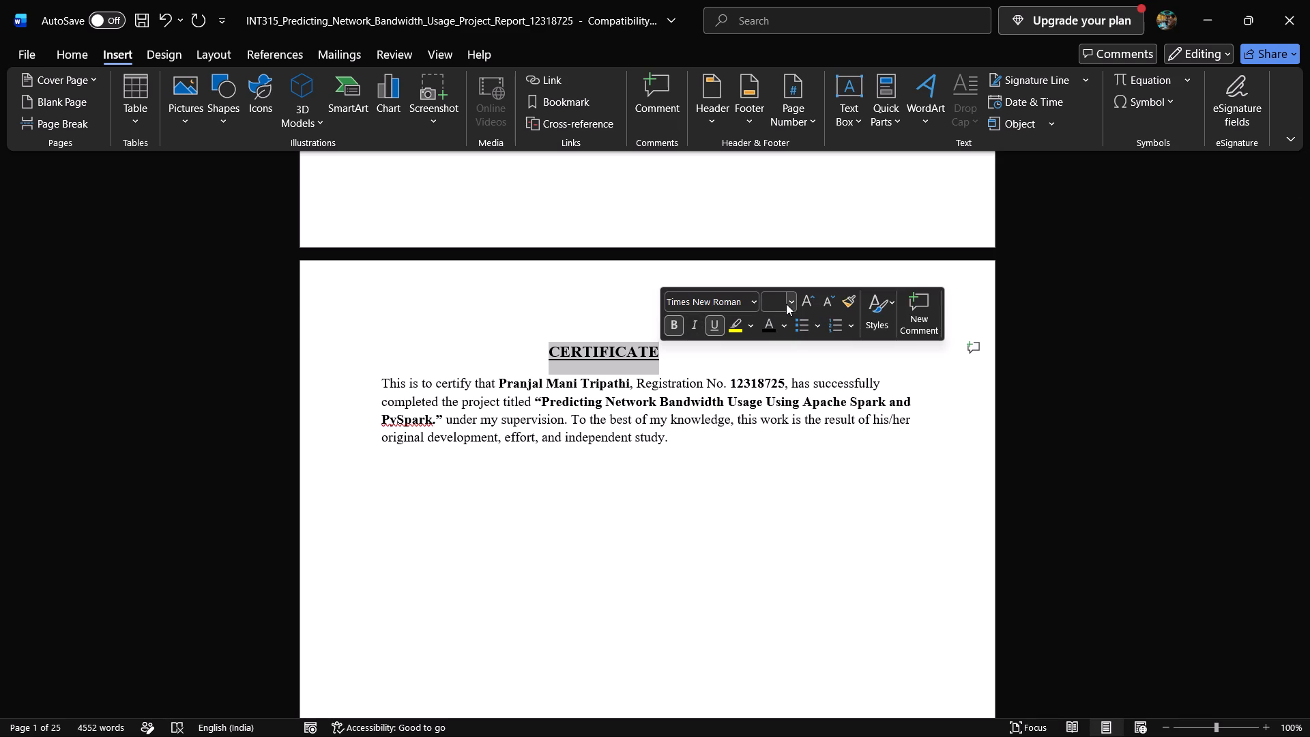
pyautogui.click(789, 304)
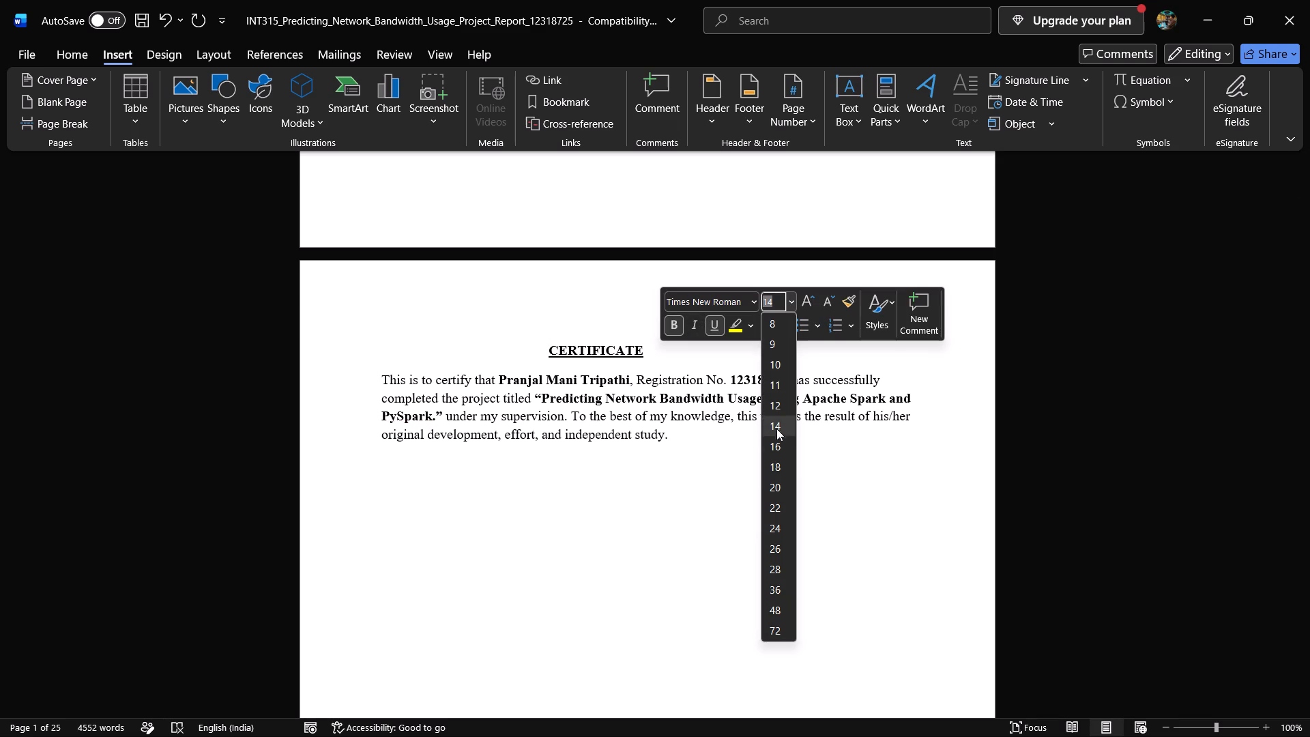
pyautogui.click(777, 447)
pyautogui.click(714, 326)
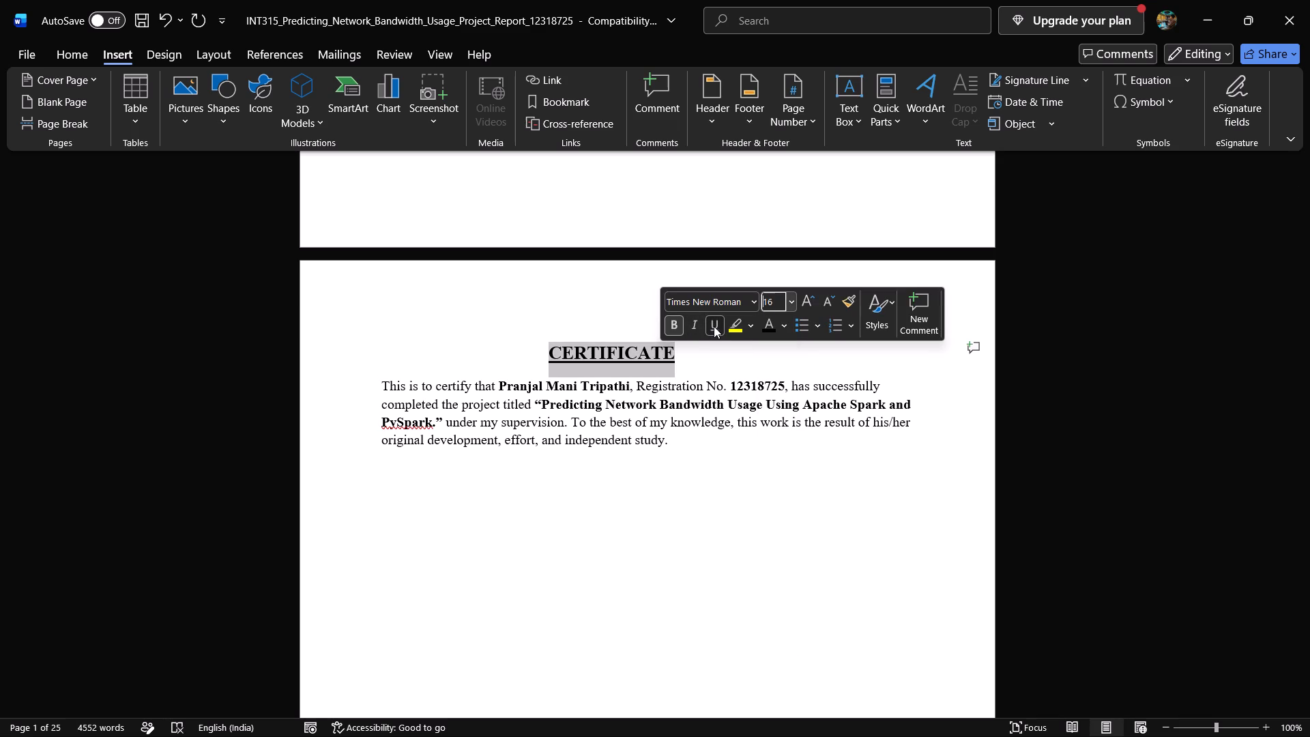
pyautogui.click(656, 364)
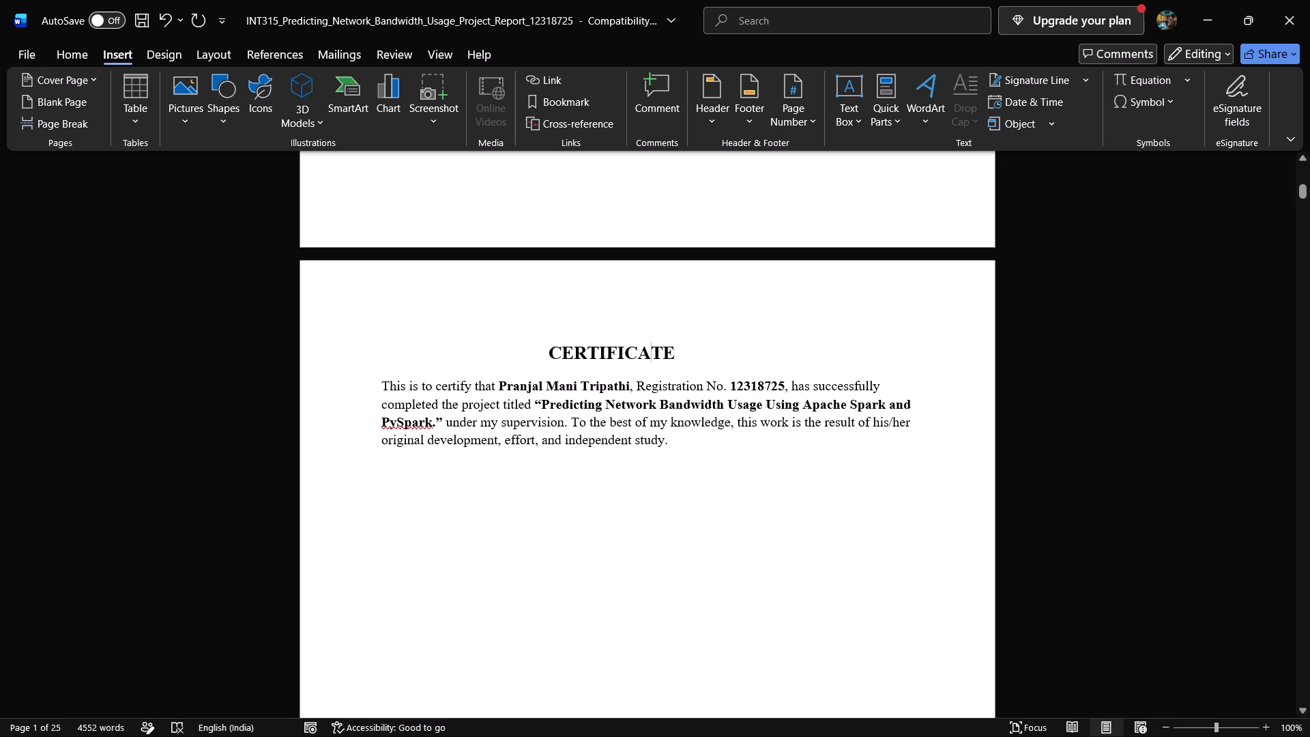
# Shift the CERTIFICATE heading towards the page centre by adjusting the spaces in front of it.
pyautogui.click(548, 353)
pyautogui.press('space')
pyautogui.press('space')
pyautogui.press('space')
pyautogui.press('space')
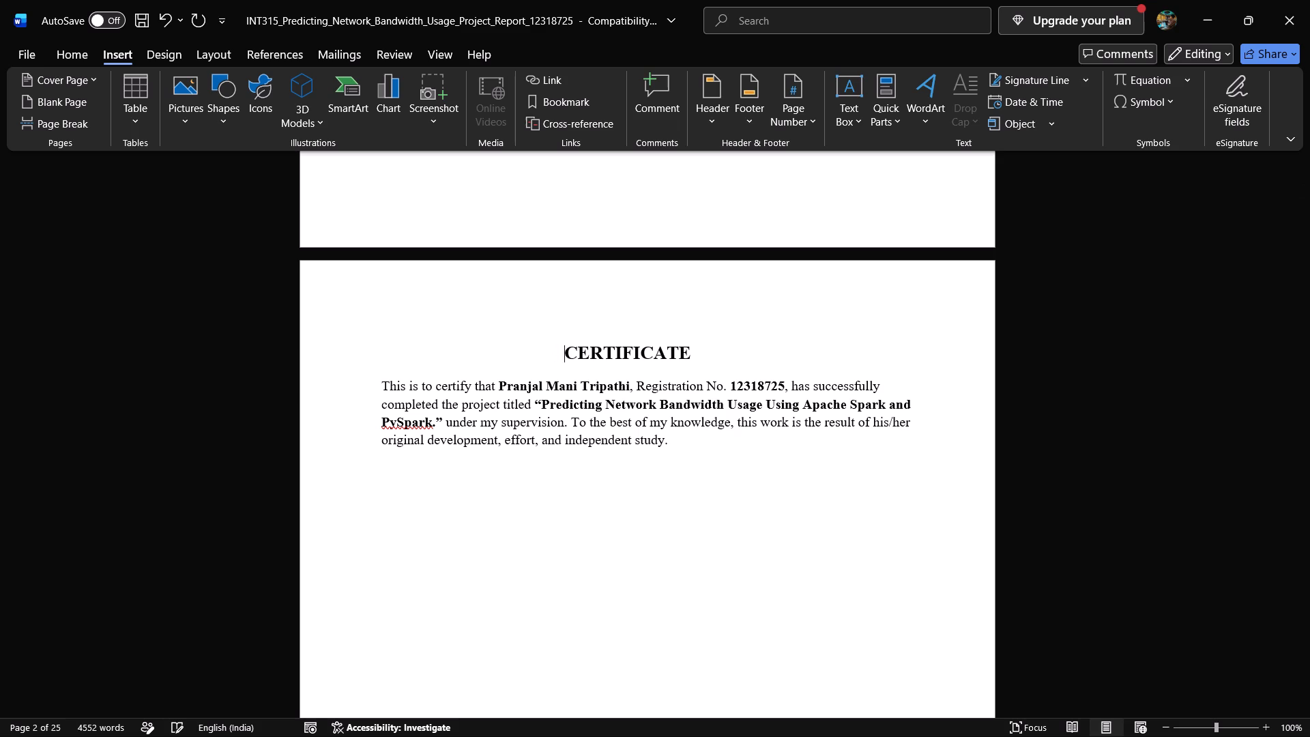
pyautogui.press('space')
pyautogui.press('space')
pyautogui.press('BackSpace')
pyautogui.press('BackSpace')
pyautogui.press('BackSpace')
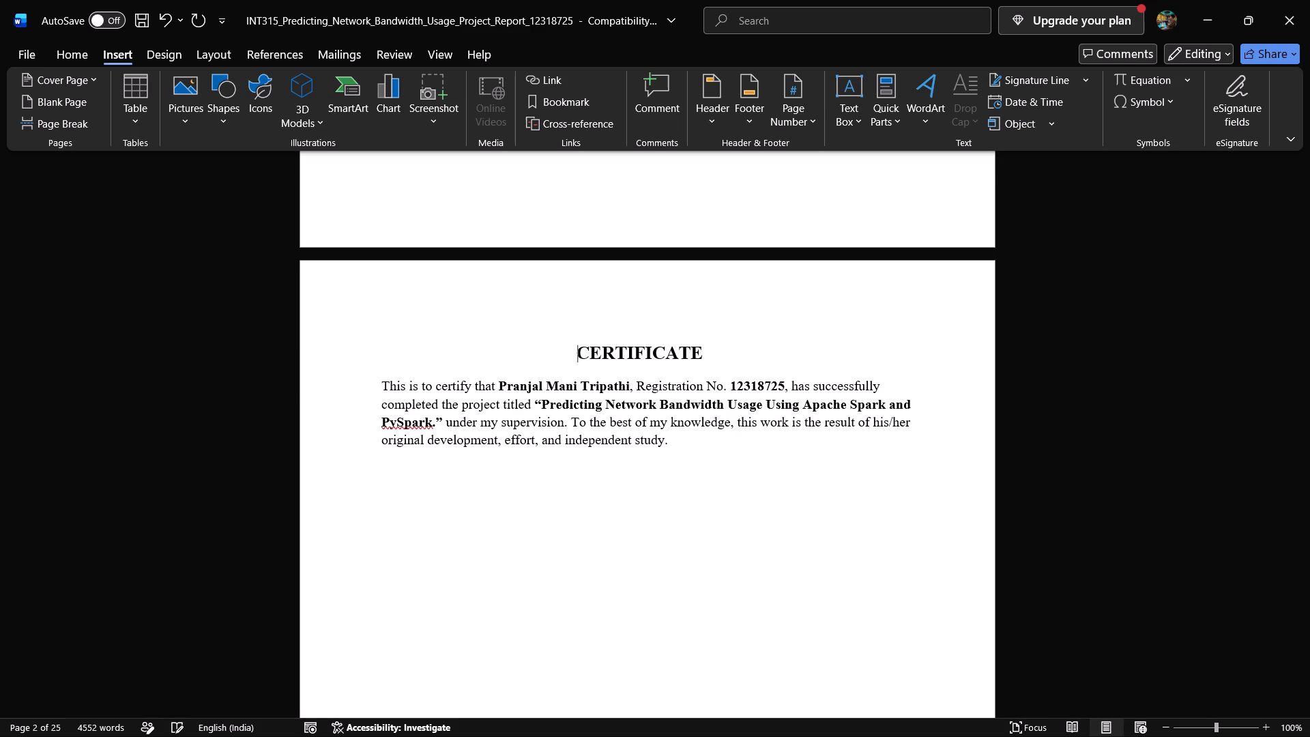
# Insert a blank line between the CERTIFICATE heading and its body text, and save the report.
pyautogui.hotkey('ctrl', 's')
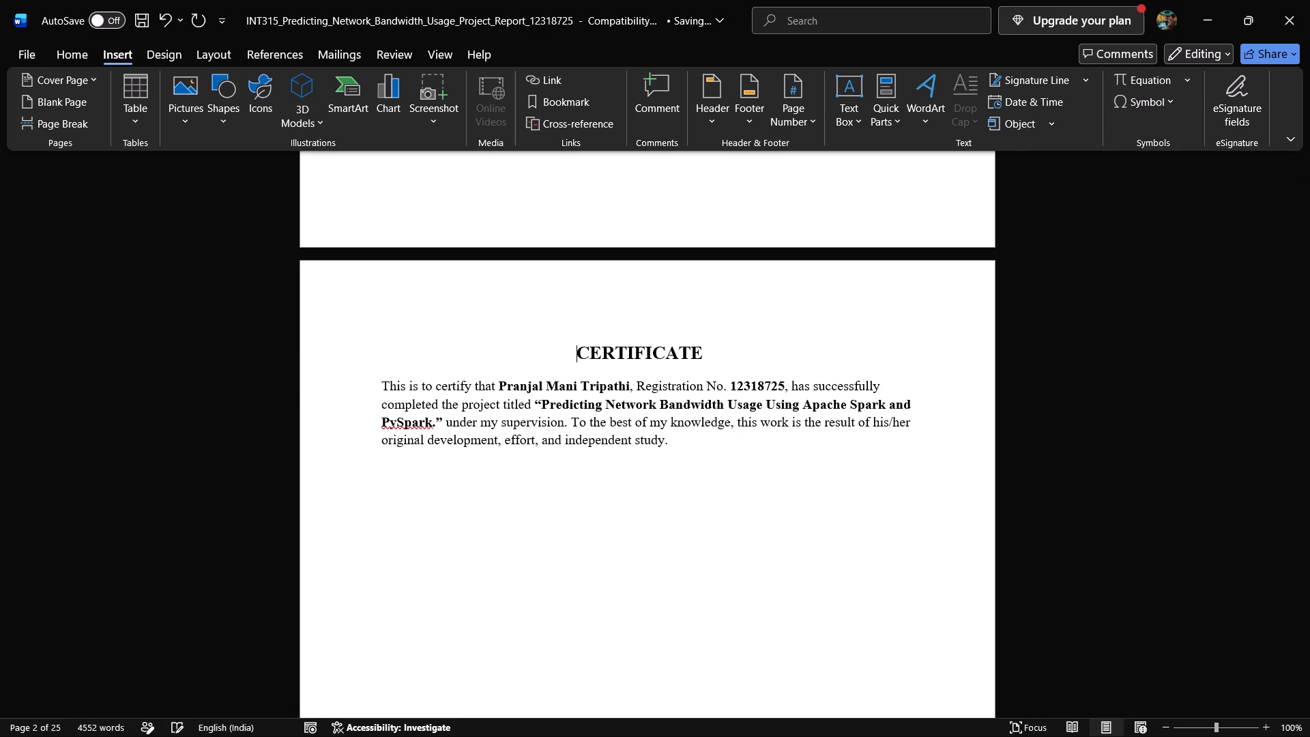
pyautogui.click(729, 345)
pyautogui.press('Return')
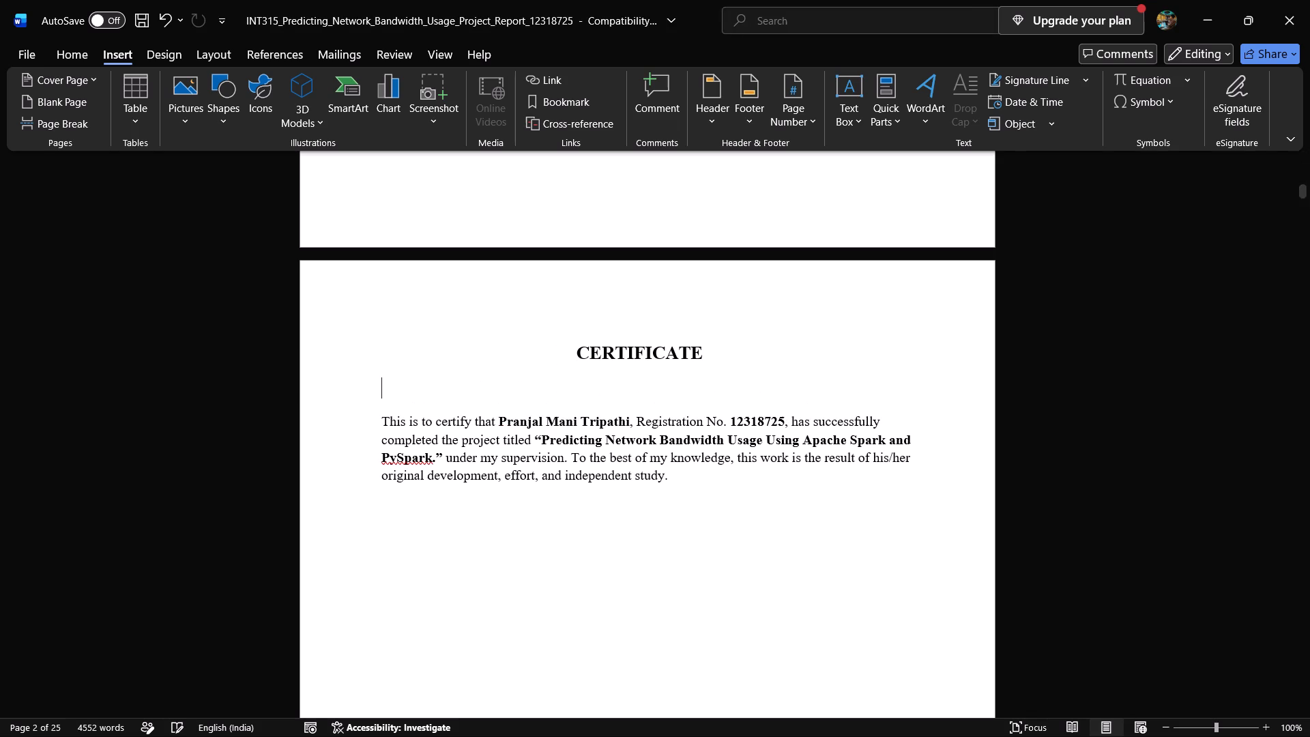
pyautogui.scroll(1, 729, 345)
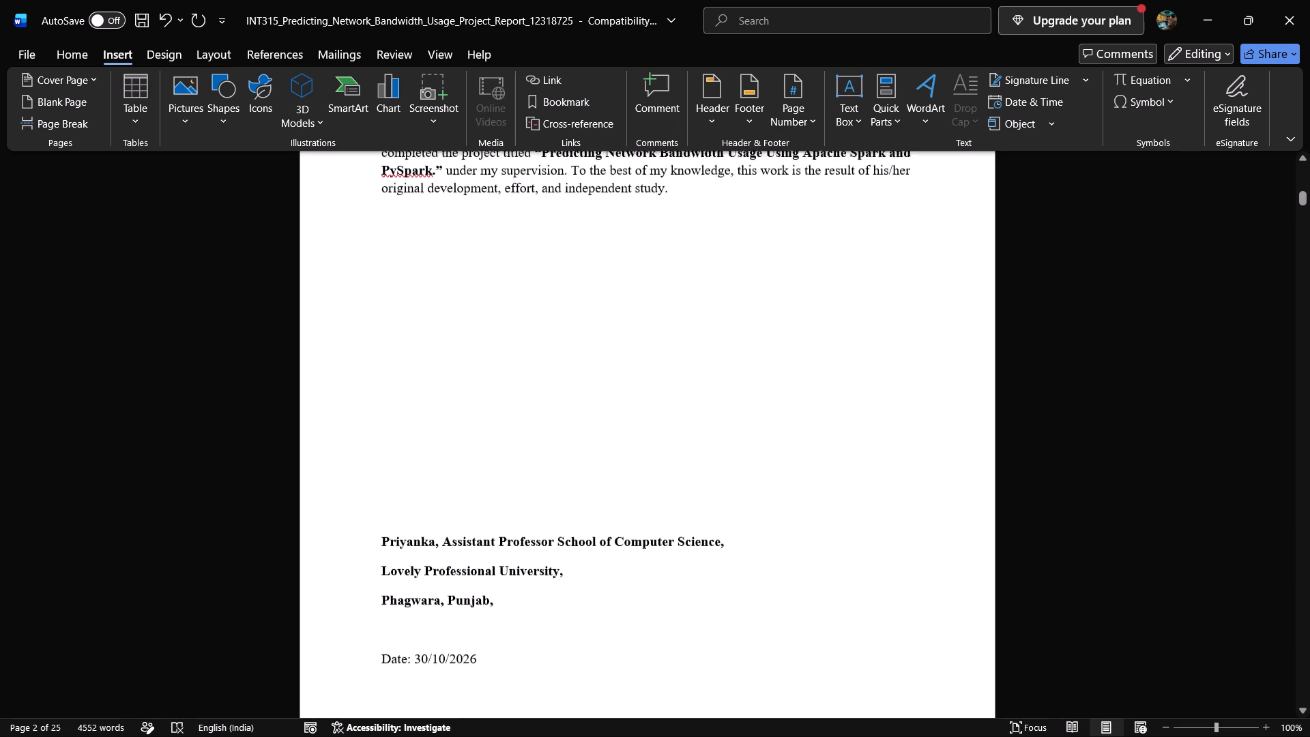
pyautogui.scroll(2, 729, 345)
pyautogui.hotkey('ctrl', 's')
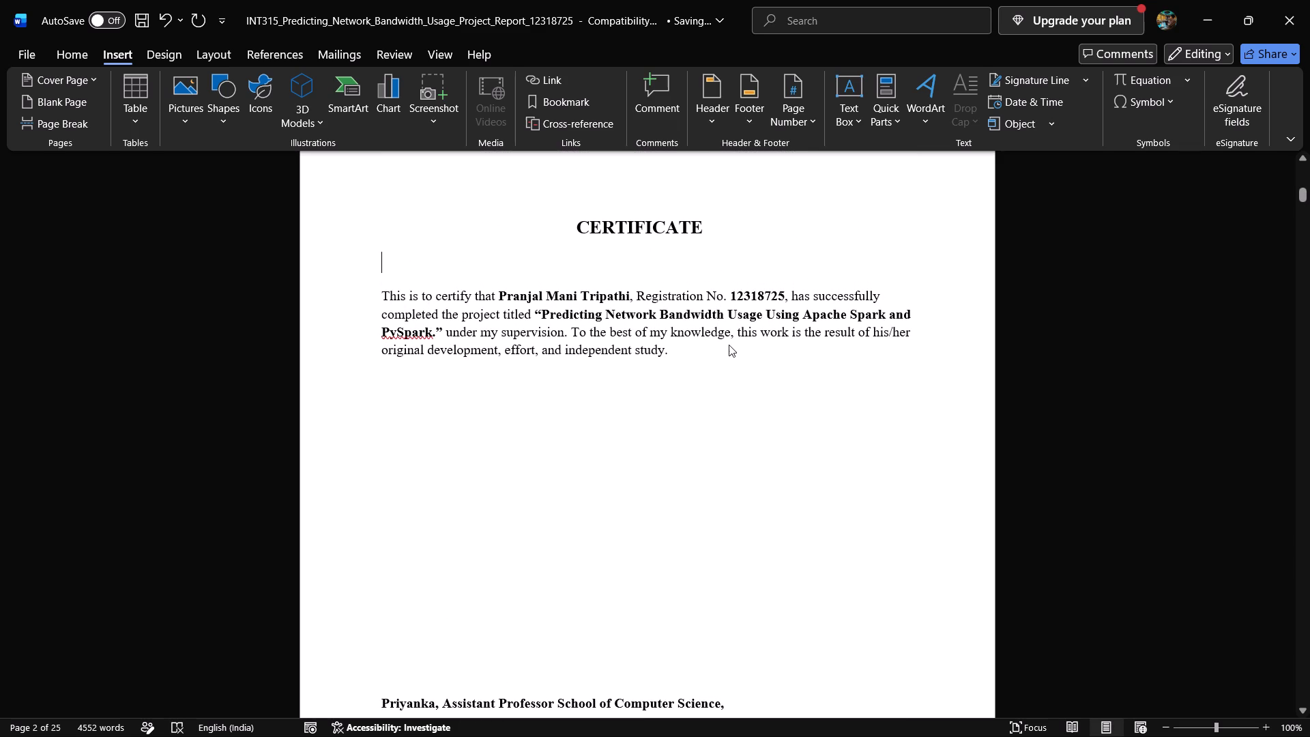
# Set the CLUSTER COMPUTING and PROJECT REPORT lines on the cover page to font size 16 and save the report.
pyautogui.scroll(2, 729, 345)
pyautogui.scroll(-1, 729, 345)
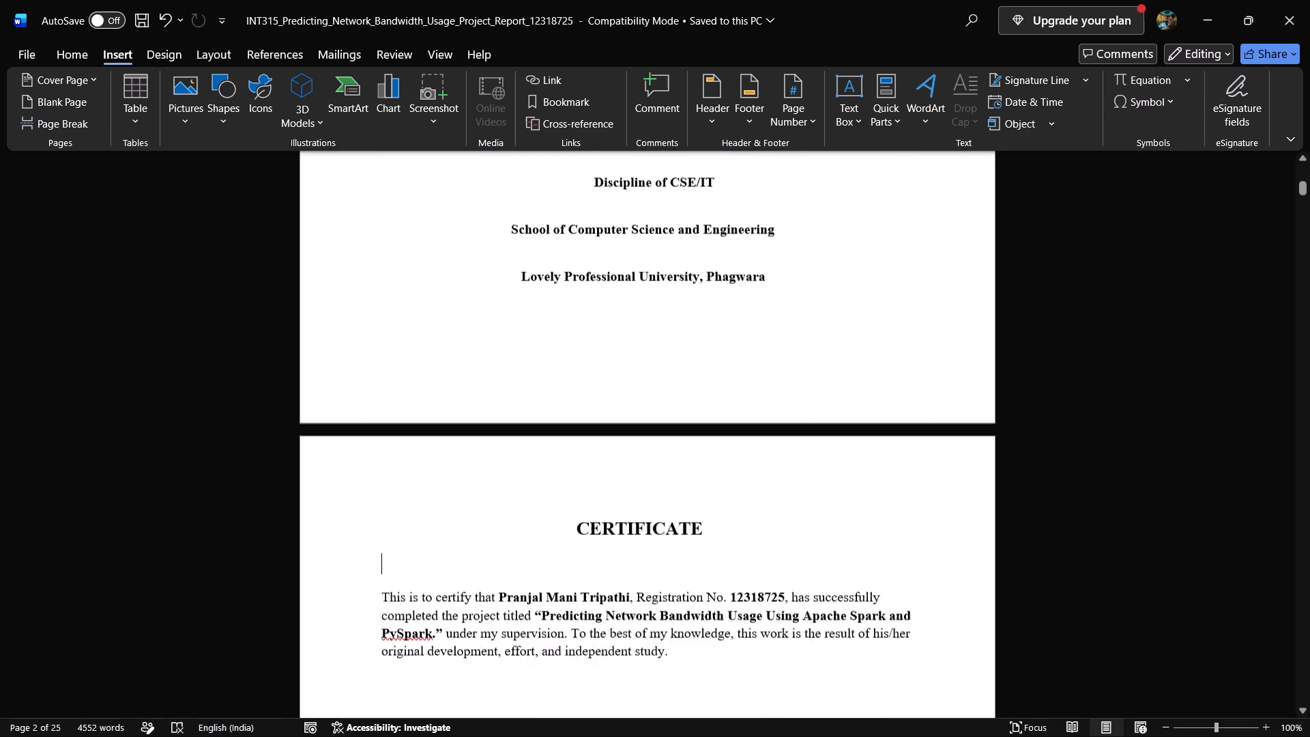
pyautogui.scroll(-1, 729, 345)
pyautogui.scroll(3, 729, 345)
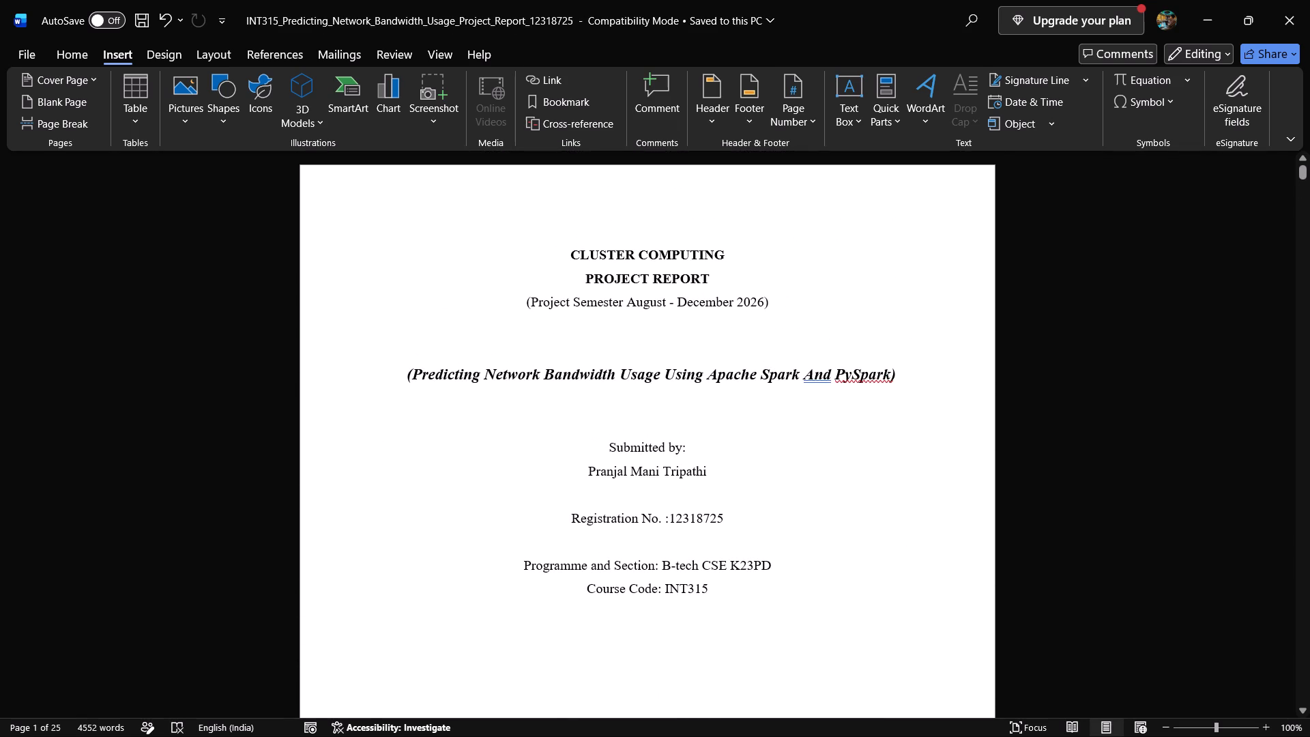
pyautogui.moveTo(568, 249); pyautogui.dragTo(681, 283)
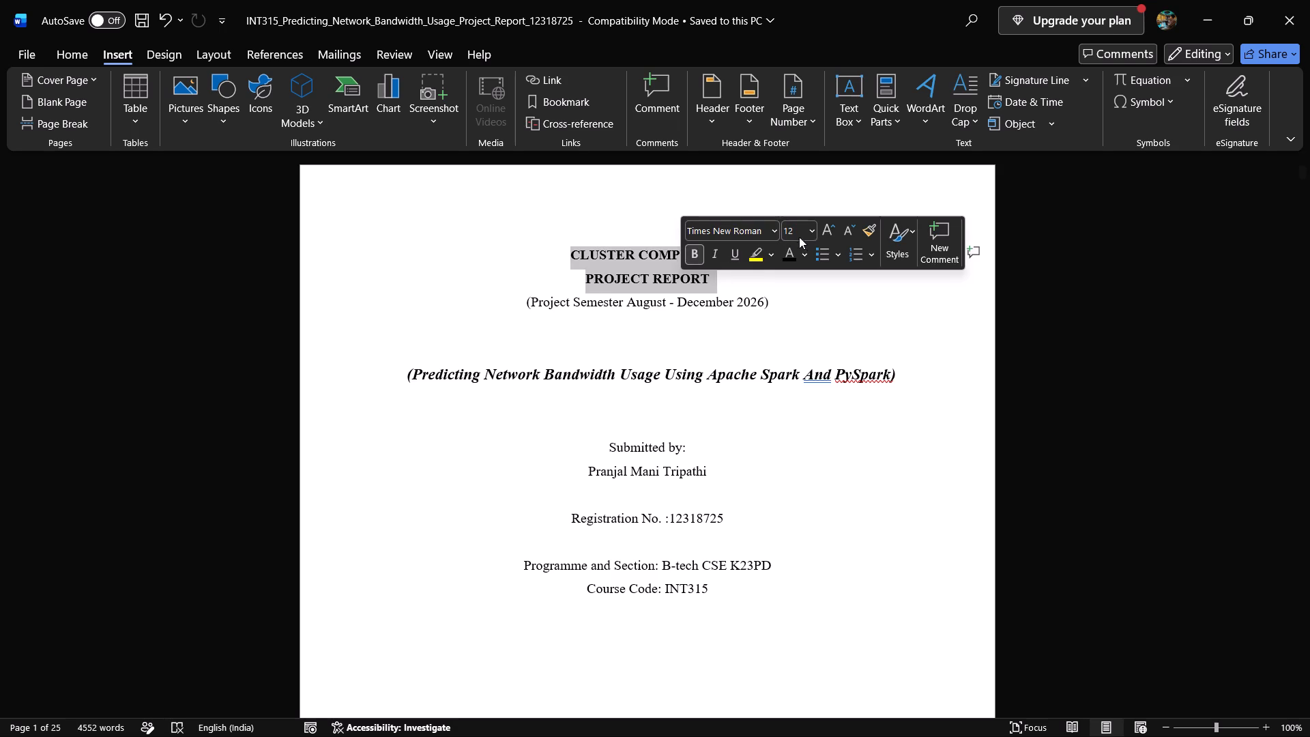
pyautogui.click(812, 231)
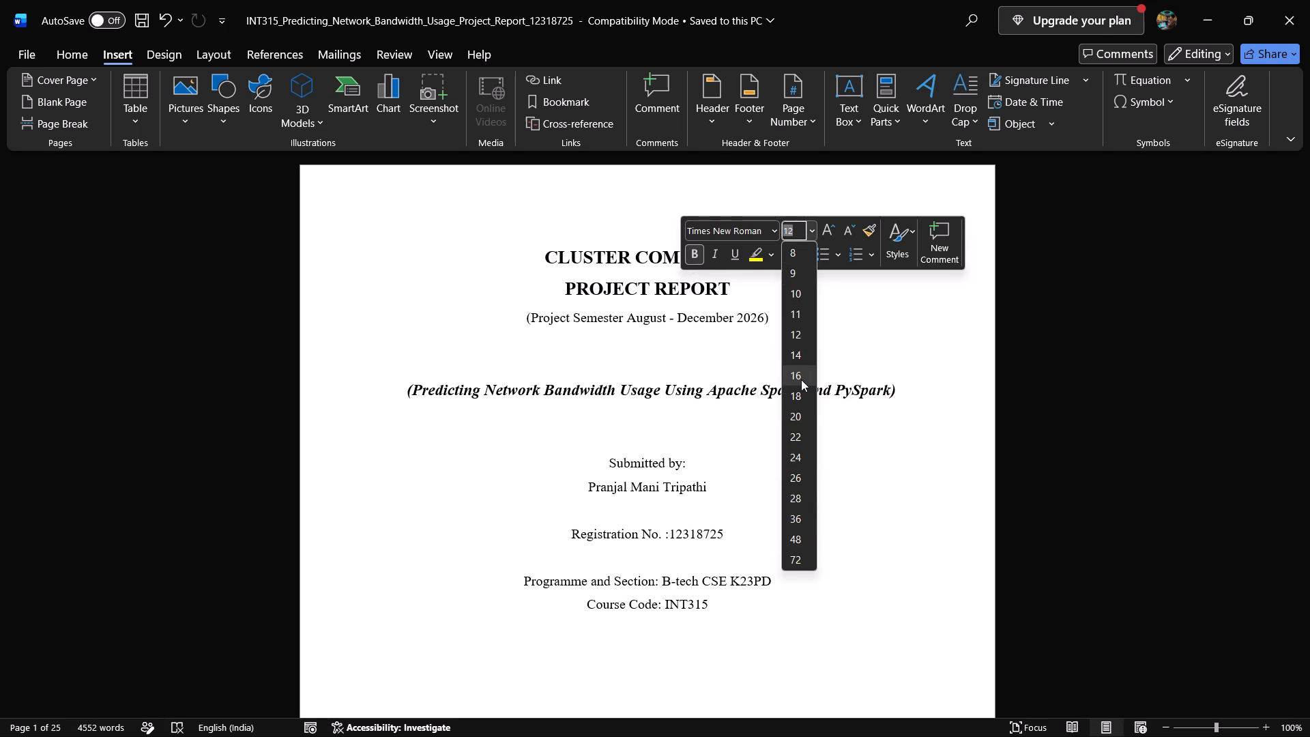
pyautogui.click(801, 379)
pyautogui.click(700, 345)
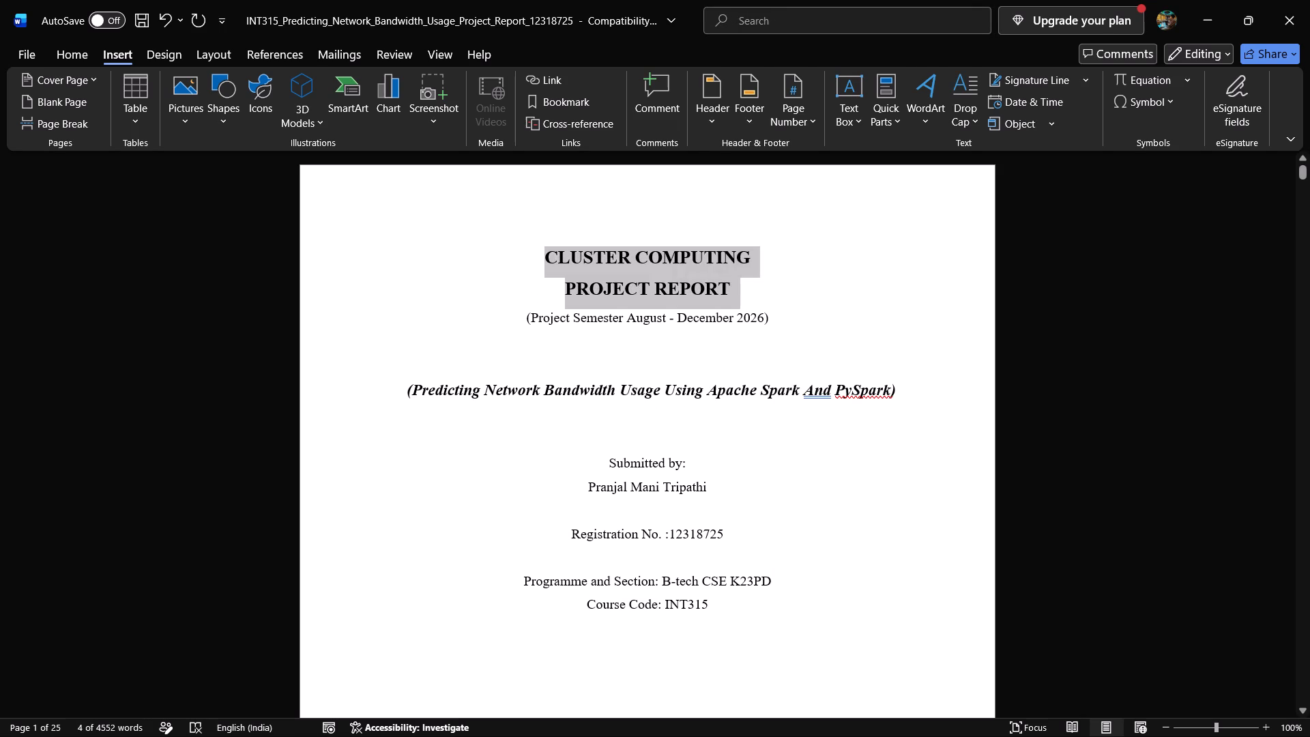
pyautogui.hotkey('ctrl', 's')
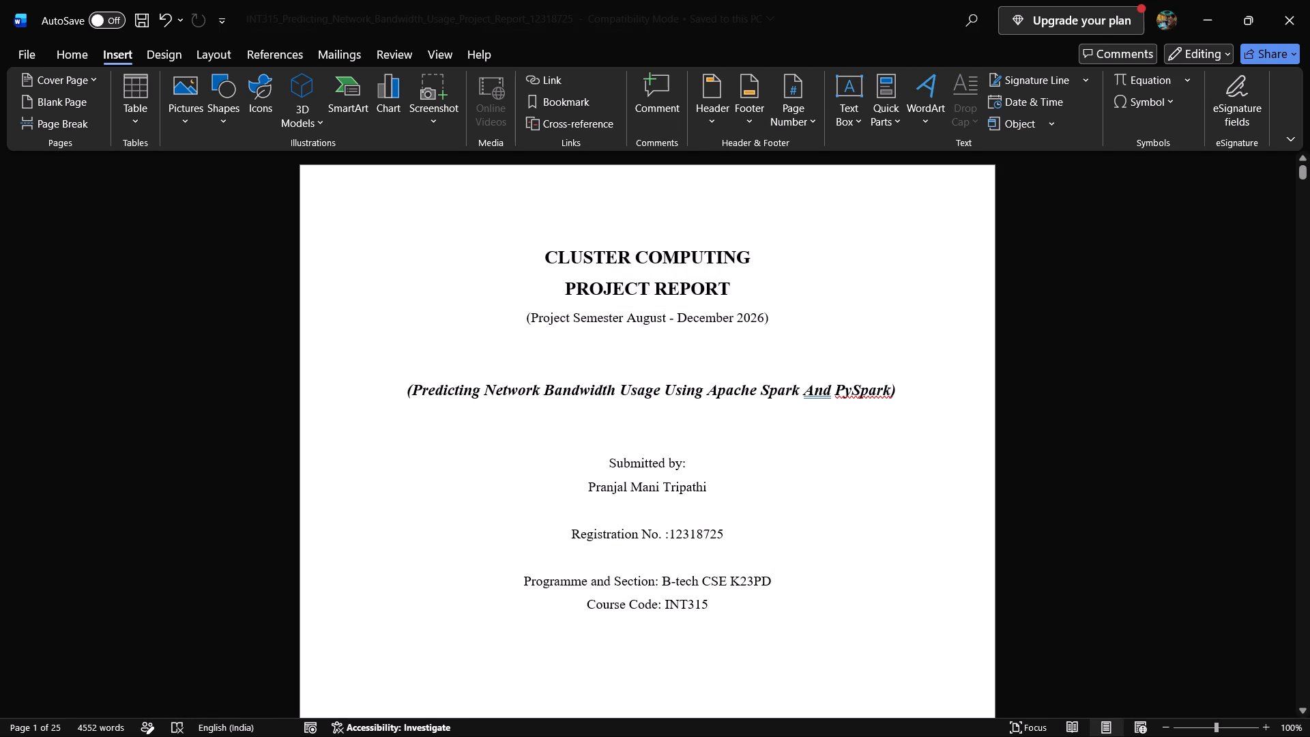
# Set the italic project title in parentheses on the cover page to font size 16 and save the report.
pyautogui.moveTo(406, 390); pyautogui.dragTo(841, 400)
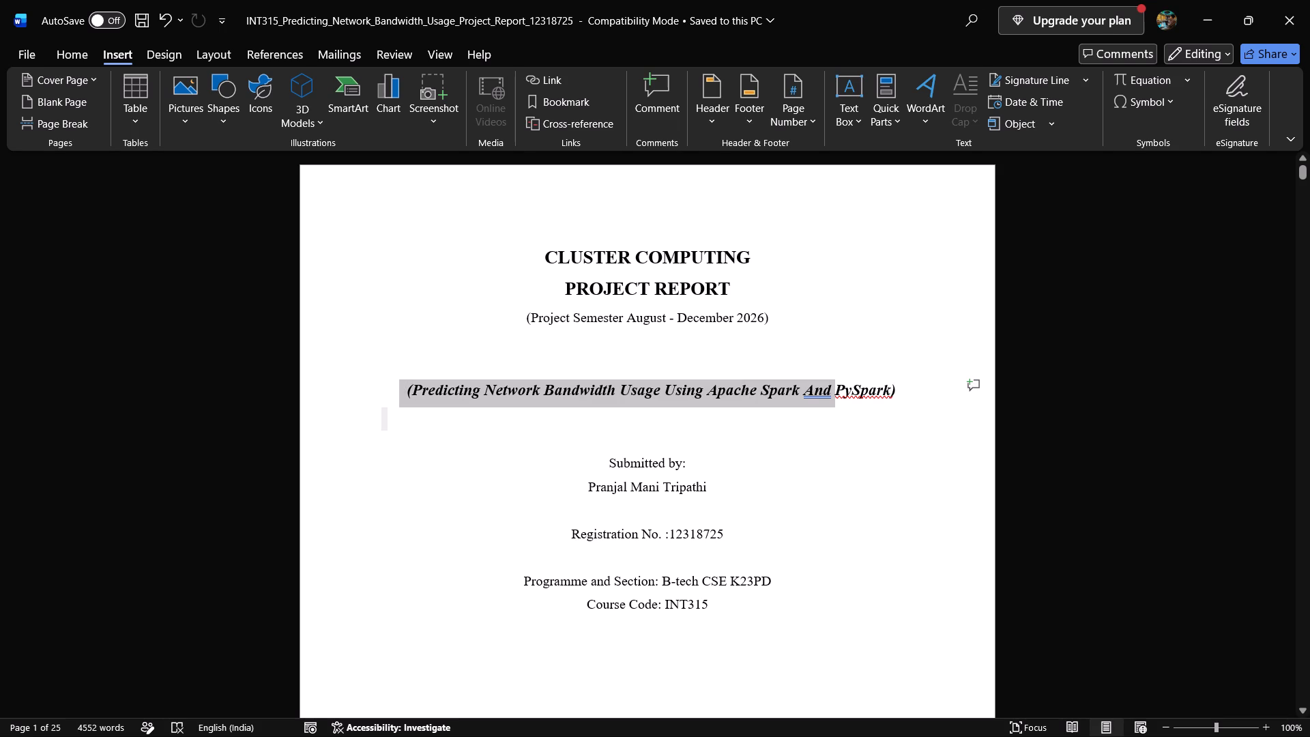
pyautogui.moveTo(841, 400); pyautogui.dragTo(896, 394)
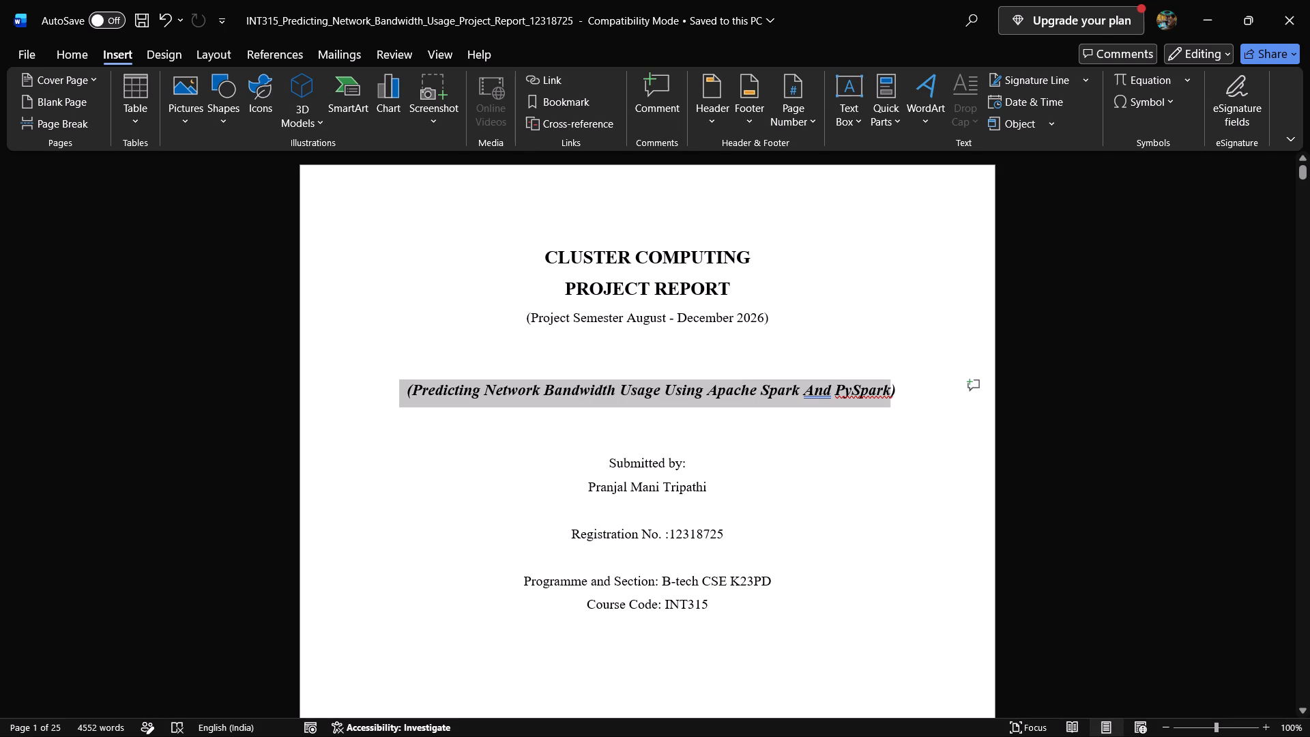
pyautogui.moveTo(896, 394); pyautogui.dragTo(897, 394)
pyautogui.click(1030, 332)
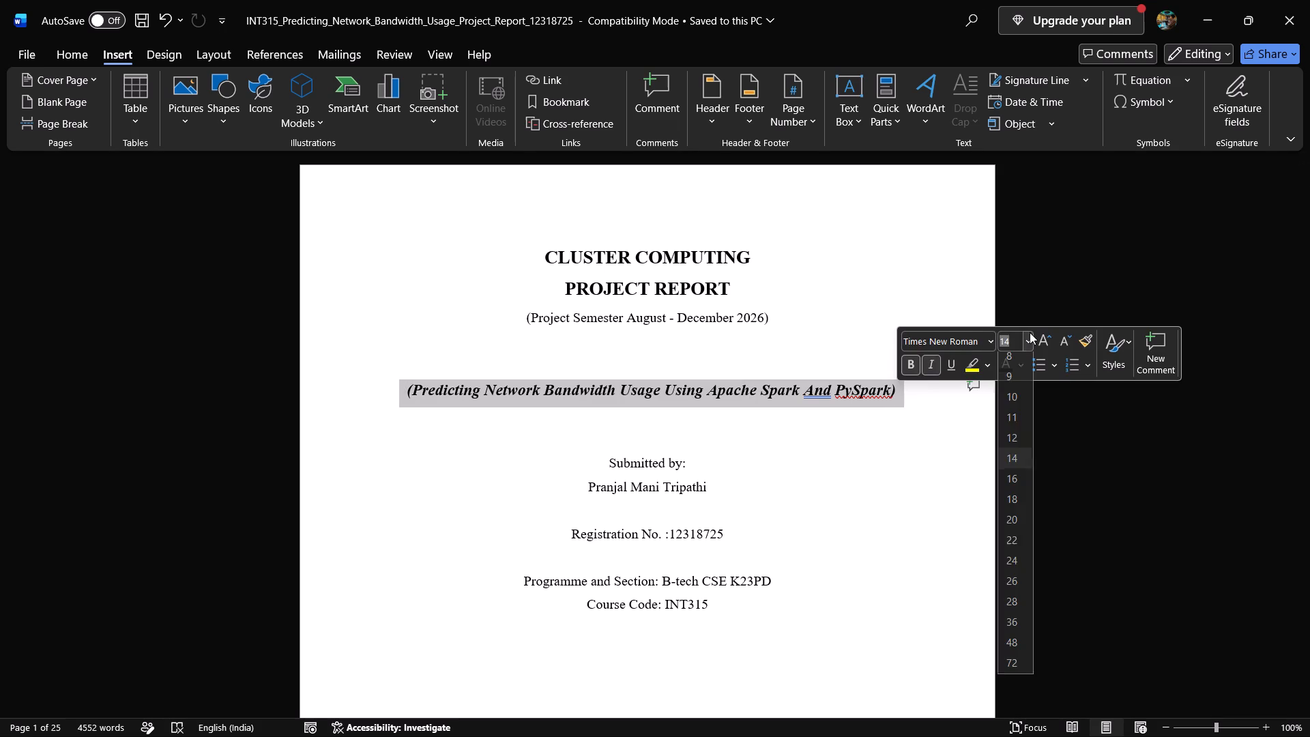
pyautogui.click(1015, 485)
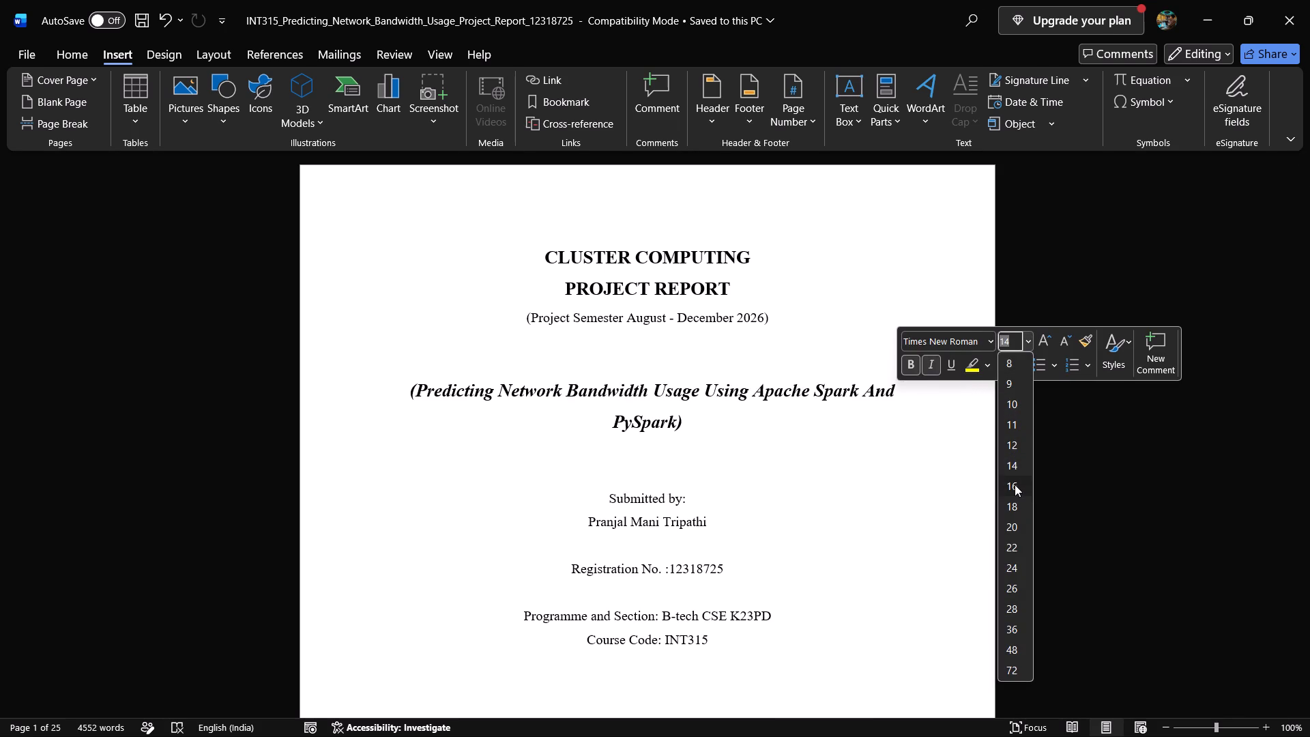
pyautogui.click(839, 466)
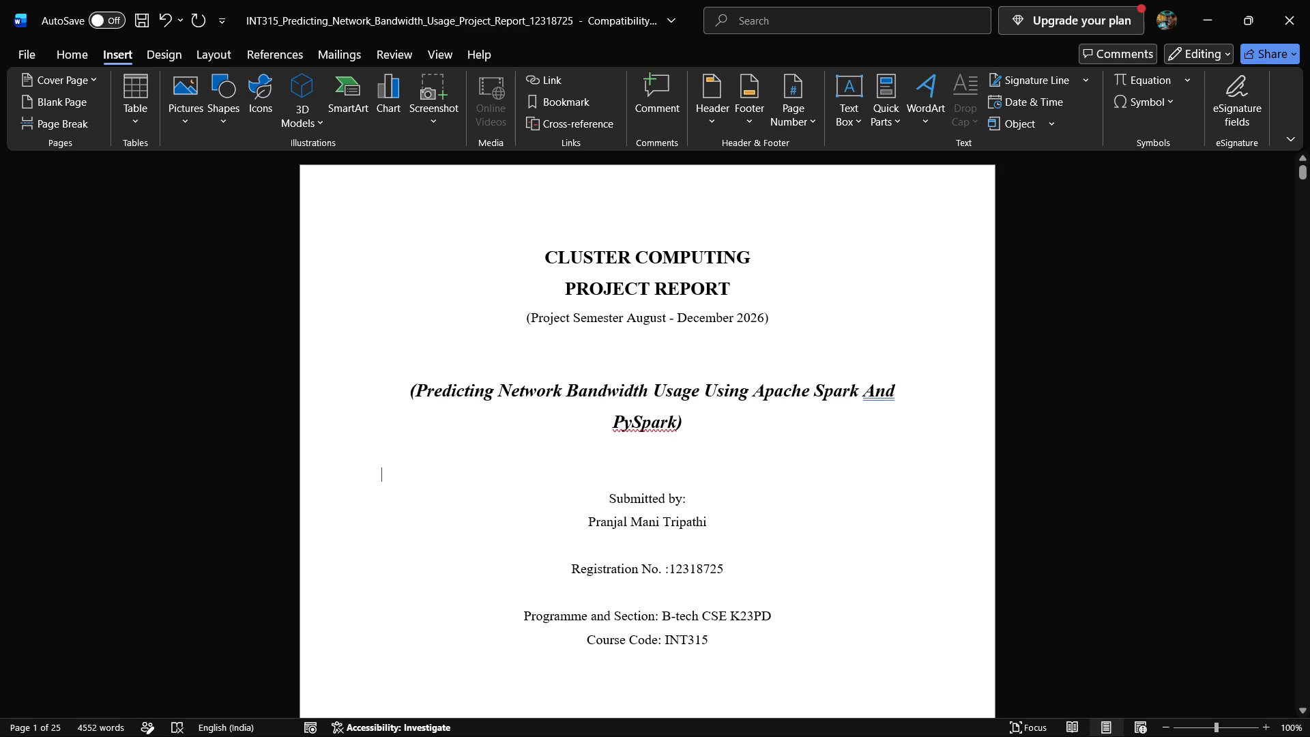
pyautogui.scroll(-1, 697, 494)
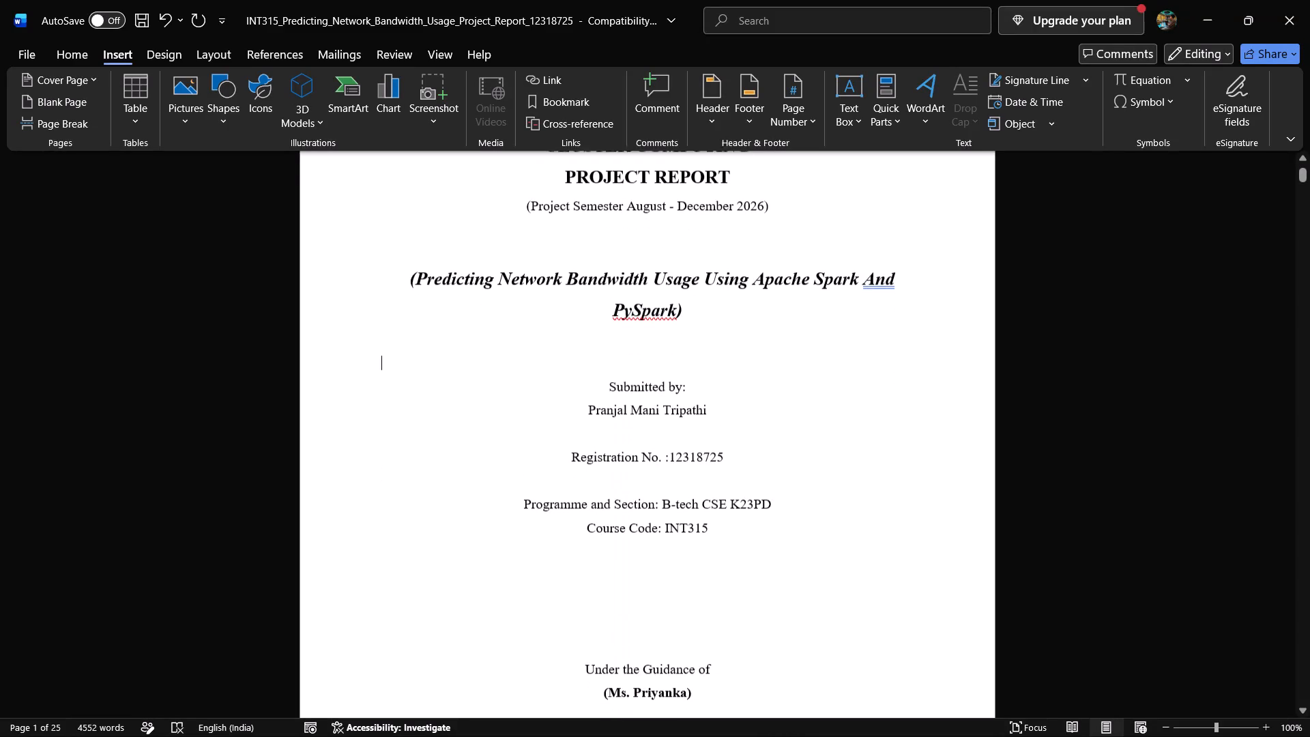
pyautogui.hotkey('ctrl', 's')
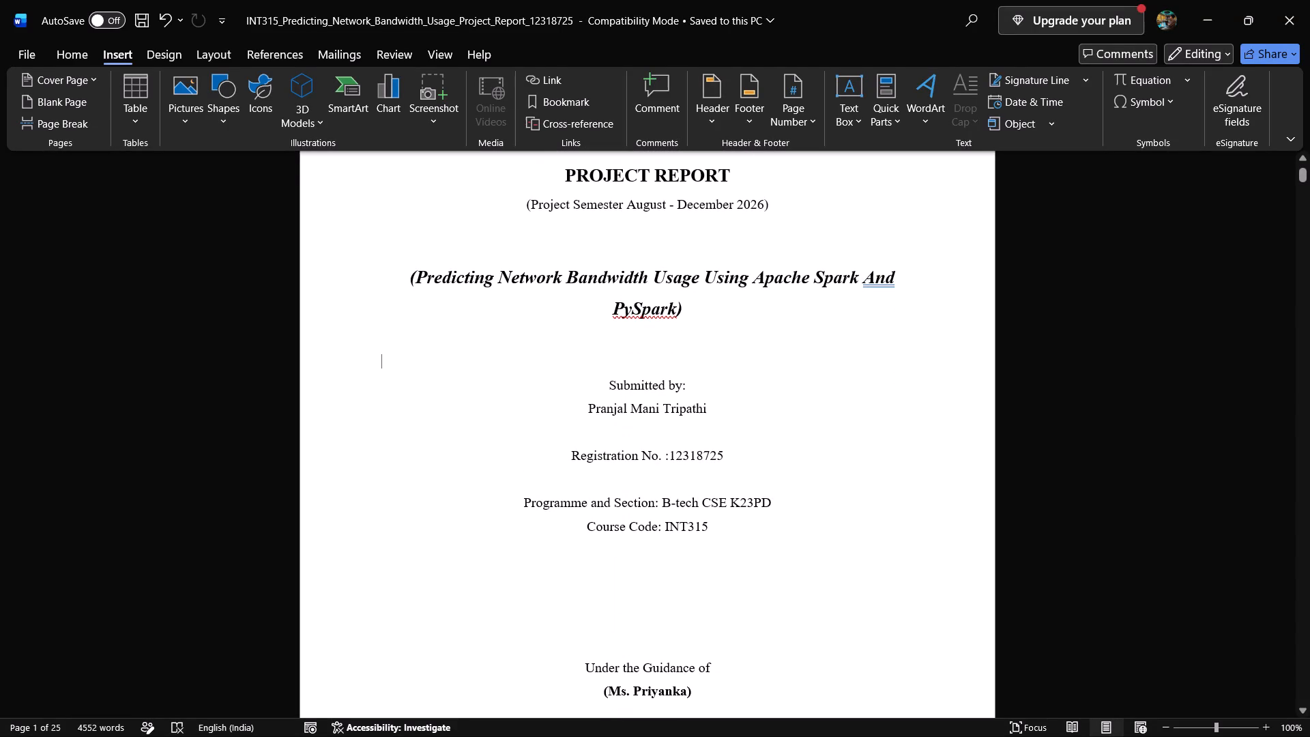
# Cut the spacing between the Certificate page's date and the DECLARATION heading down to two blank lines.
pyautogui.scroll(-1, 788, 538)
pyautogui.scroll(-1, 705, 403)
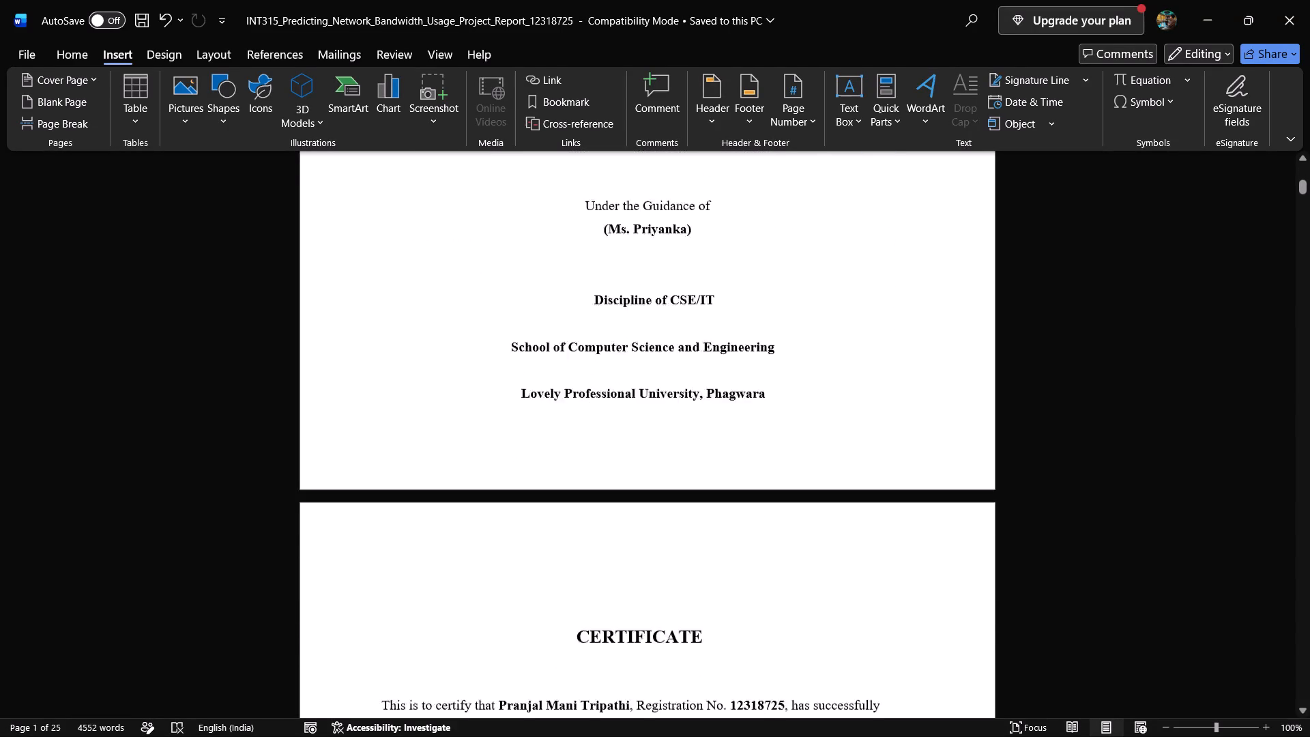
pyautogui.scroll(-5, 705, 403)
pyautogui.scroll(2, 705, 403)
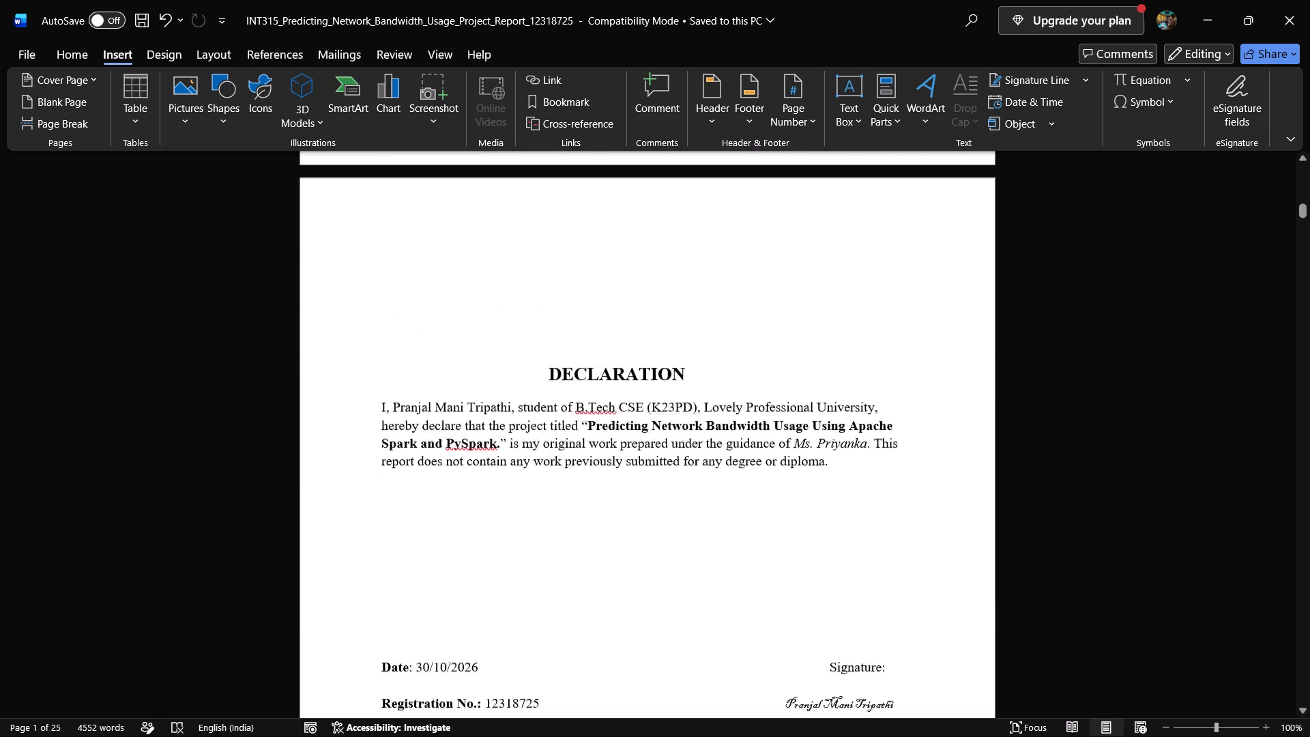
pyautogui.scroll(-1, 705, 403)
pyautogui.scroll(1, 705, 403)
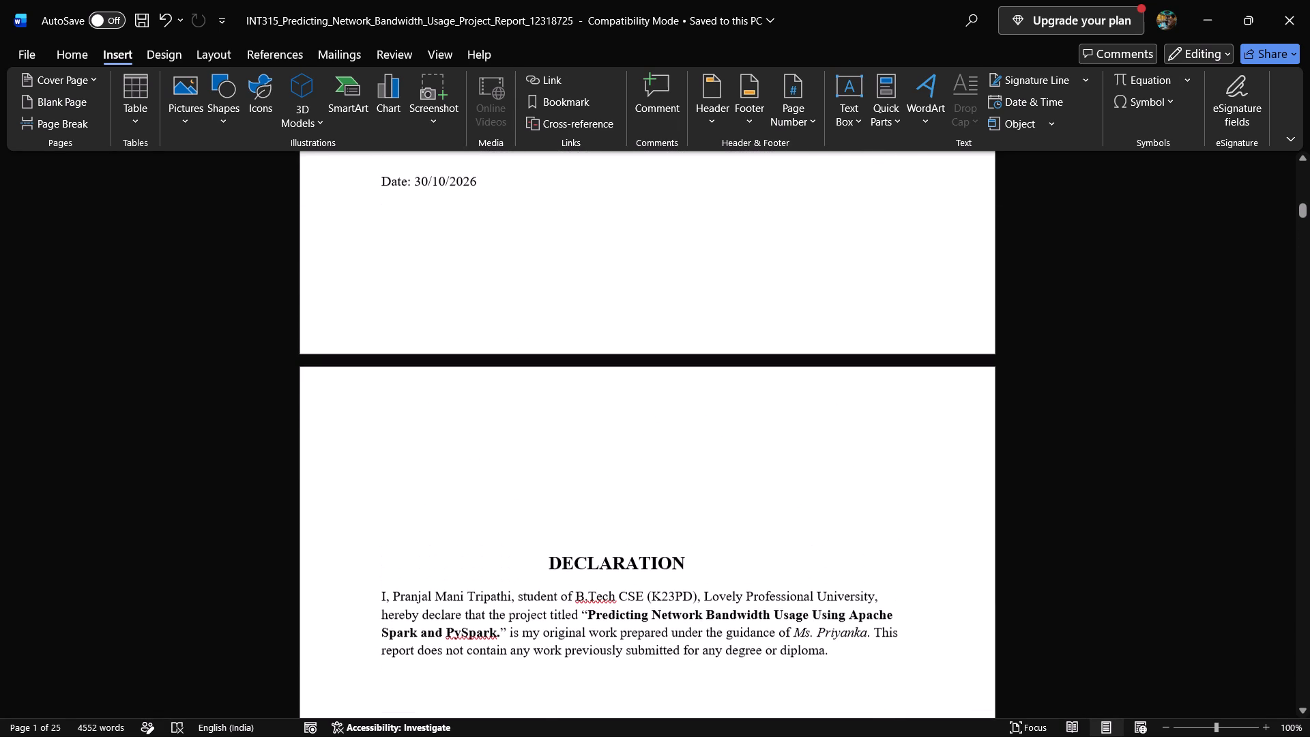
pyautogui.moveTo(604, 537); pyautogui.dragTo(576, 403)
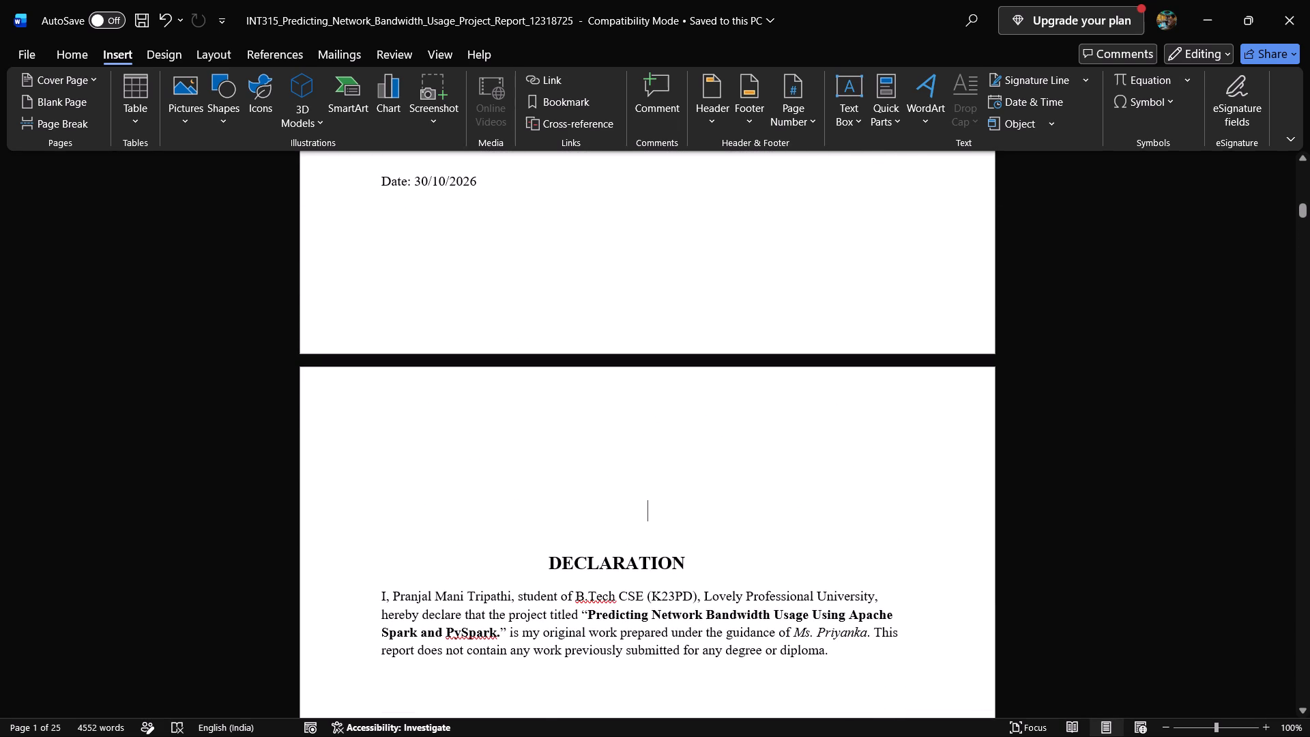
pyautogui.moveTo(579, 532); pyautogui.dragTo(577, 439)
pyautogui.press('BackSpace')
pyautogui.press('BackSpace')
pyautogui.press('BackSpace')
pyautogui.press('BackSpace')
pyautogui.press('BackSpace')
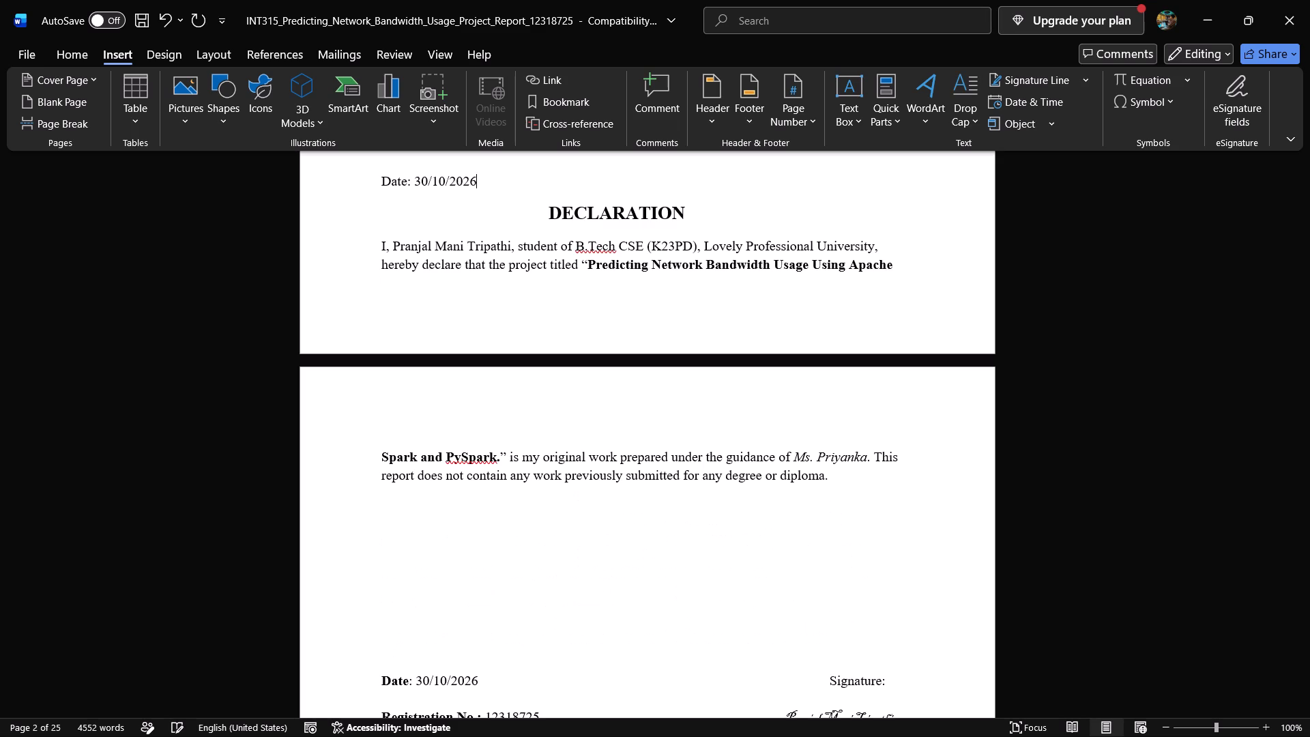
pyautogui.press('Return')
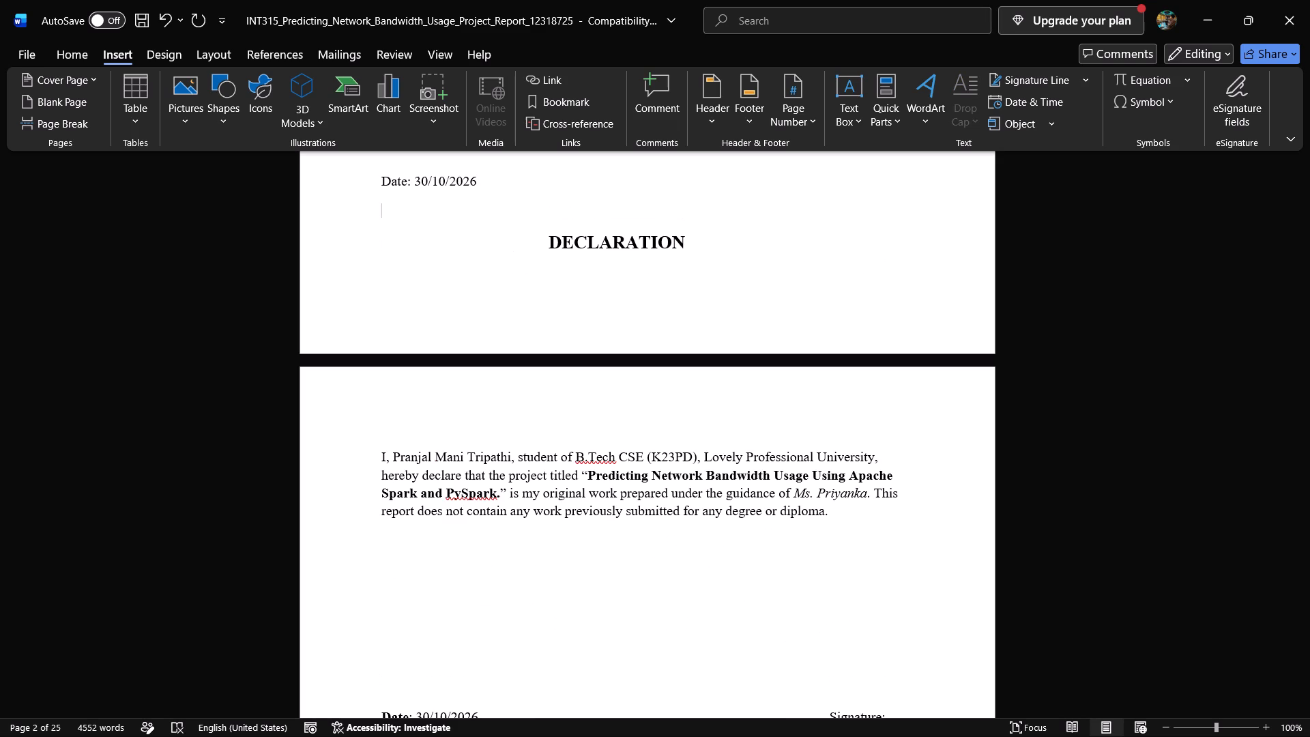
pyautogui.press('Return')
# Look through the report from the Declaration page to the References, checking the page layout.
pyautogui.scroll(-3, 577, 439)
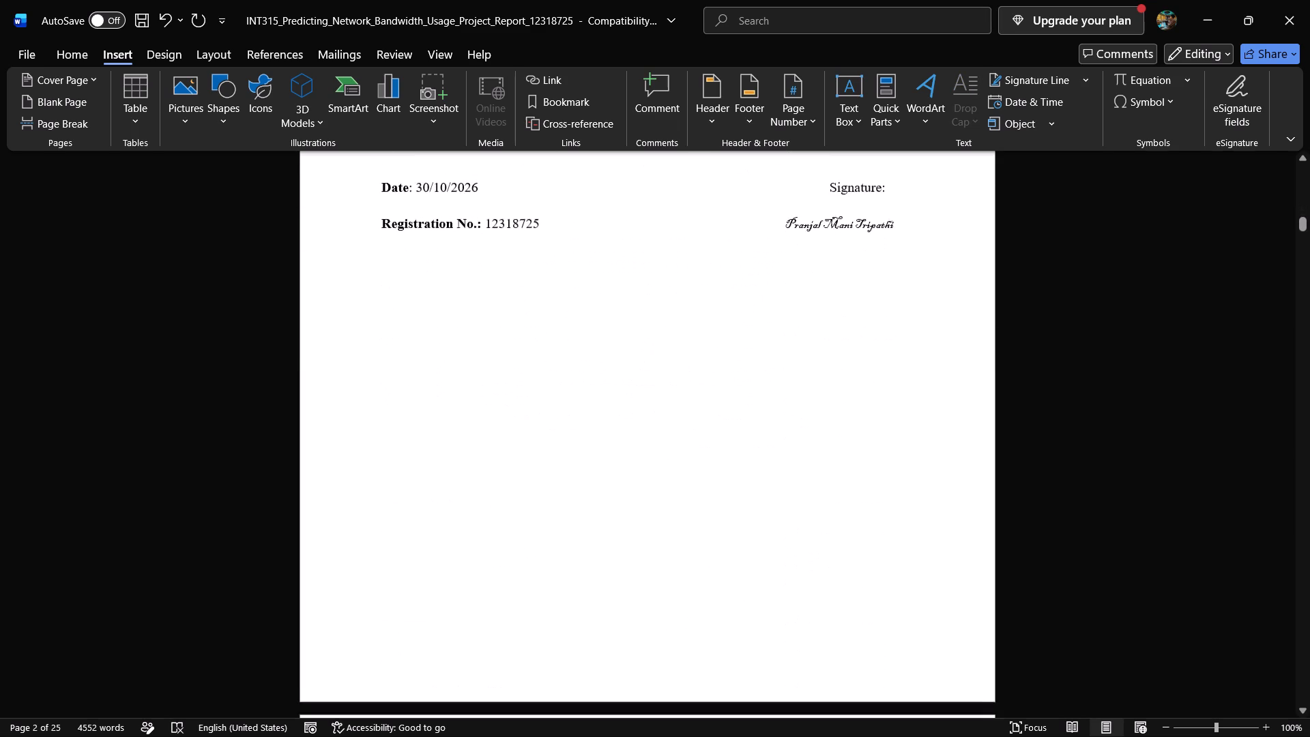
pyautogui.scroll(-1, 577, 439)
pyautogui.click(660, 564)
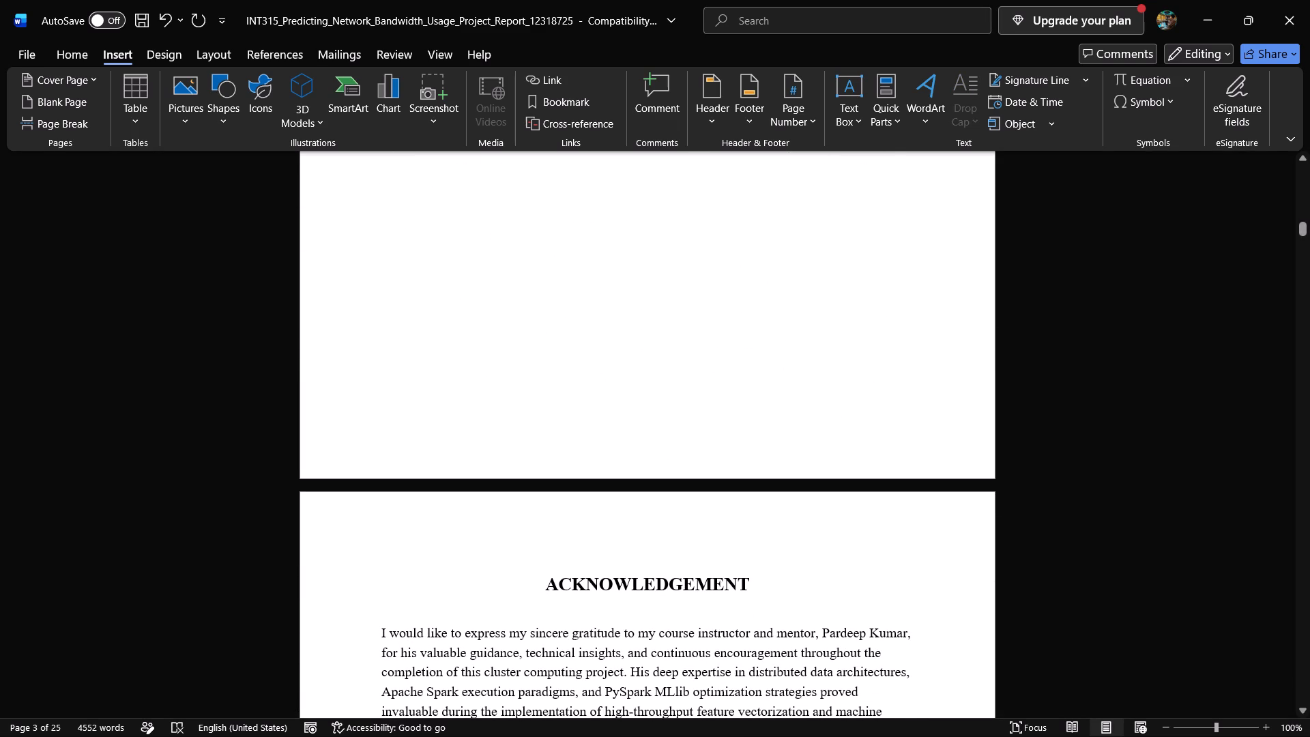
pyautogui.scroll(-3, 660, 564)
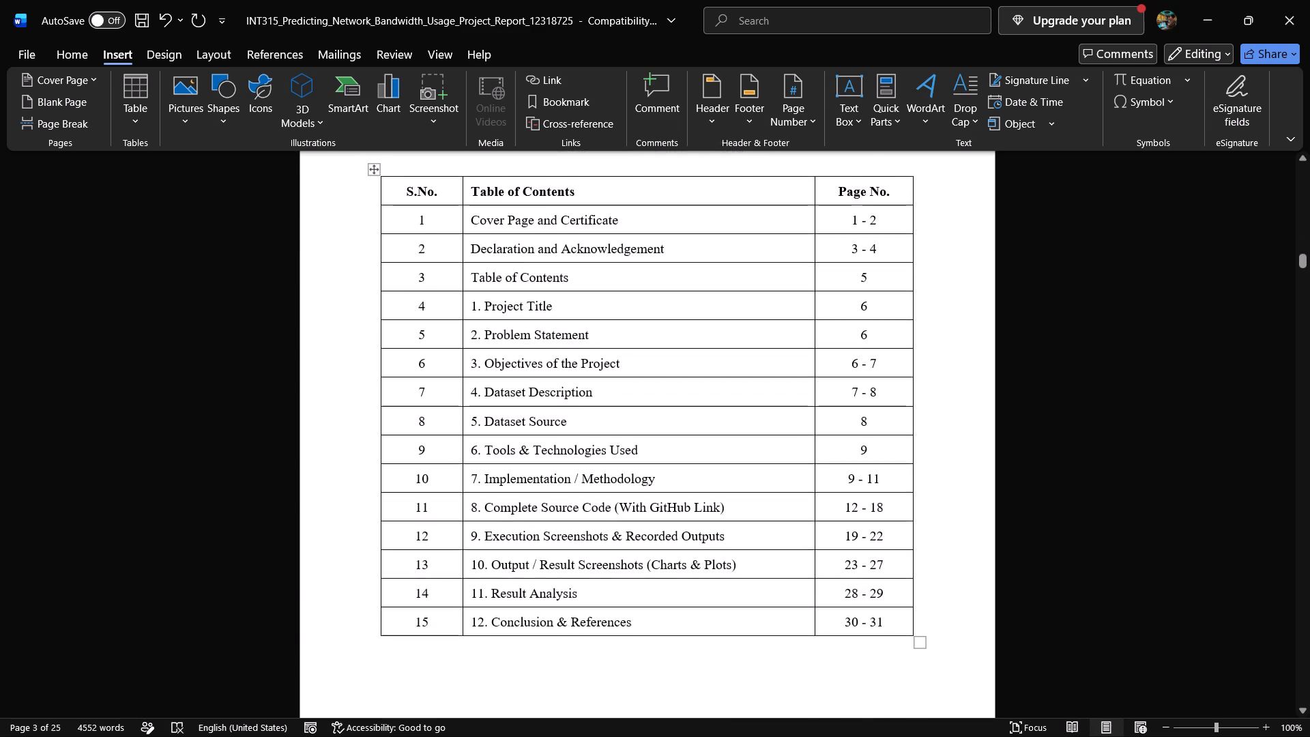
pyautogui.scroll(-11, 660, 564)
pyautogui.scroll(-14, 660, 564)
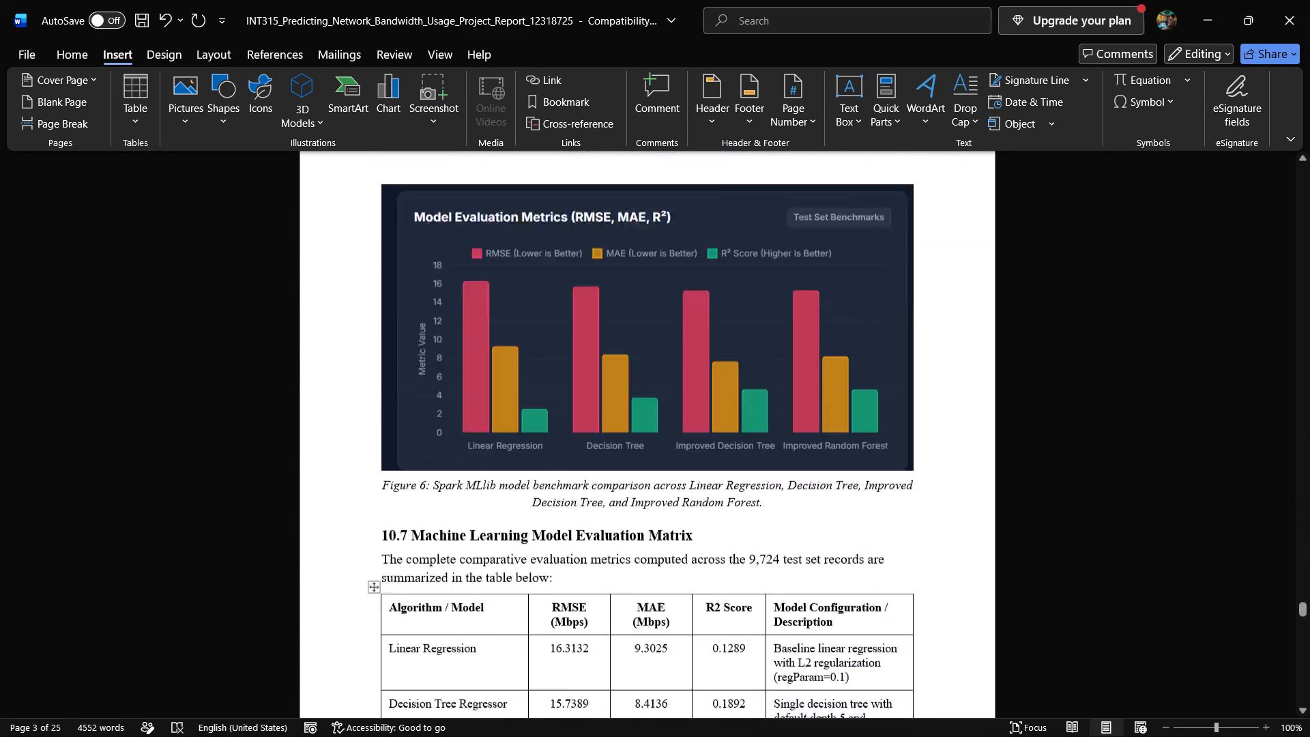
pyautogui.scroll(-3, 660, 564)
pyautogui.scroll(1, 660, 564)
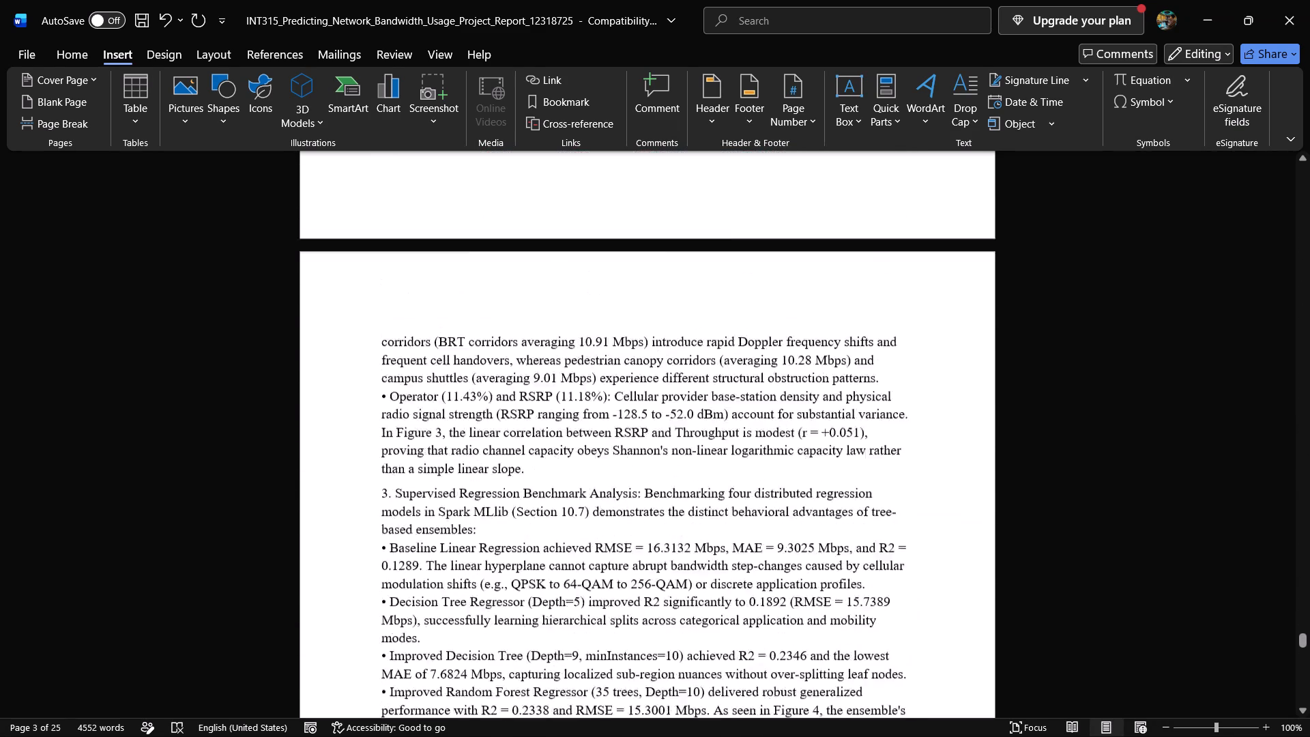
pyautogui.scroll(2, 660, 564)
pyautogui.scroll(-7, 660, 564)
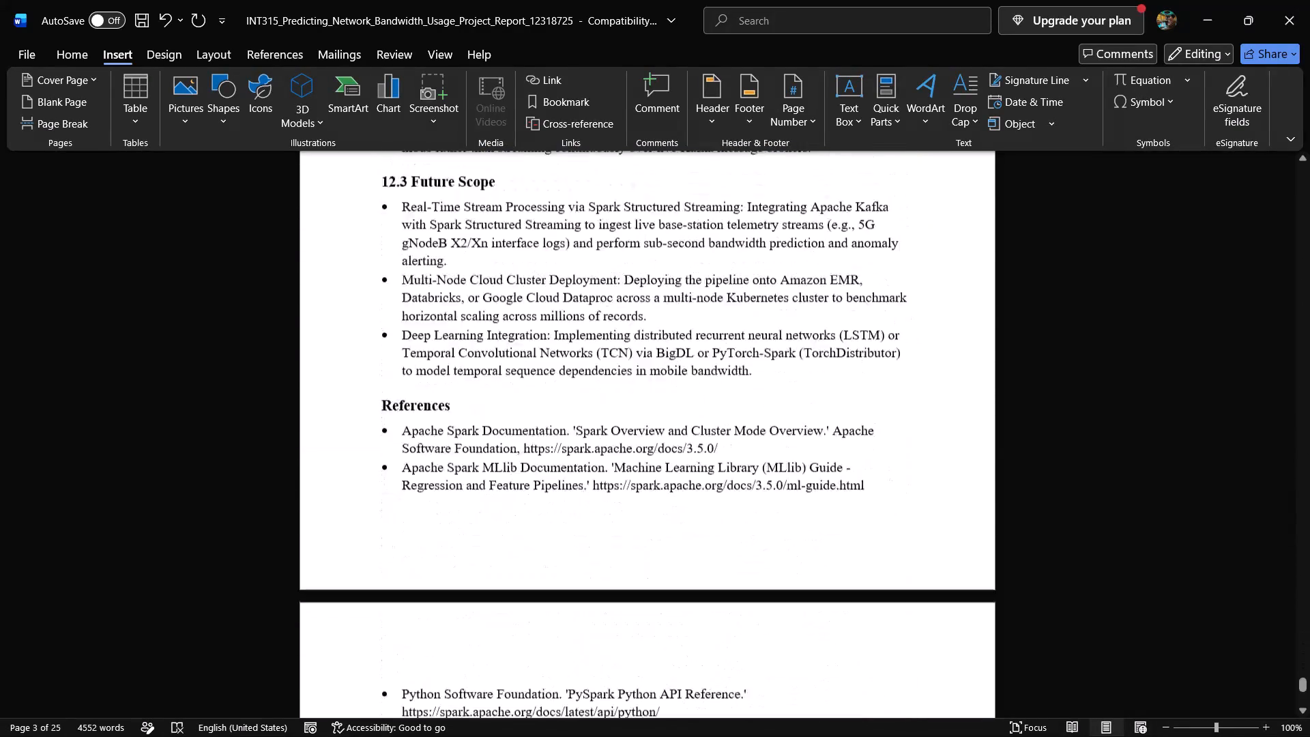
pyautogui.scroll(-2, 660, 564)
# Check the cover page's layout from its title lines down to the start of the Certificate page.
pyautogui.scroll(20, 660, 564)
pyautogui.scroll(4, 660, 564)
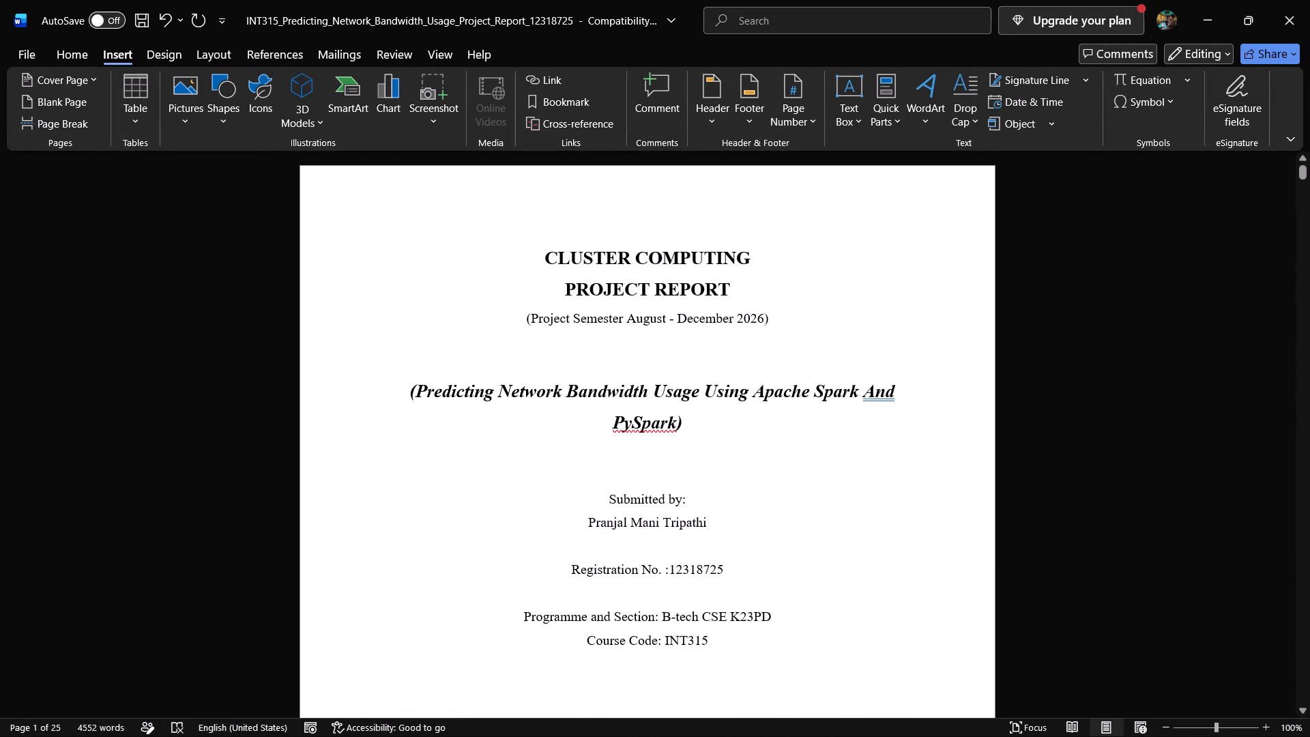
pyautogui.scroll(-1, 720, 482)
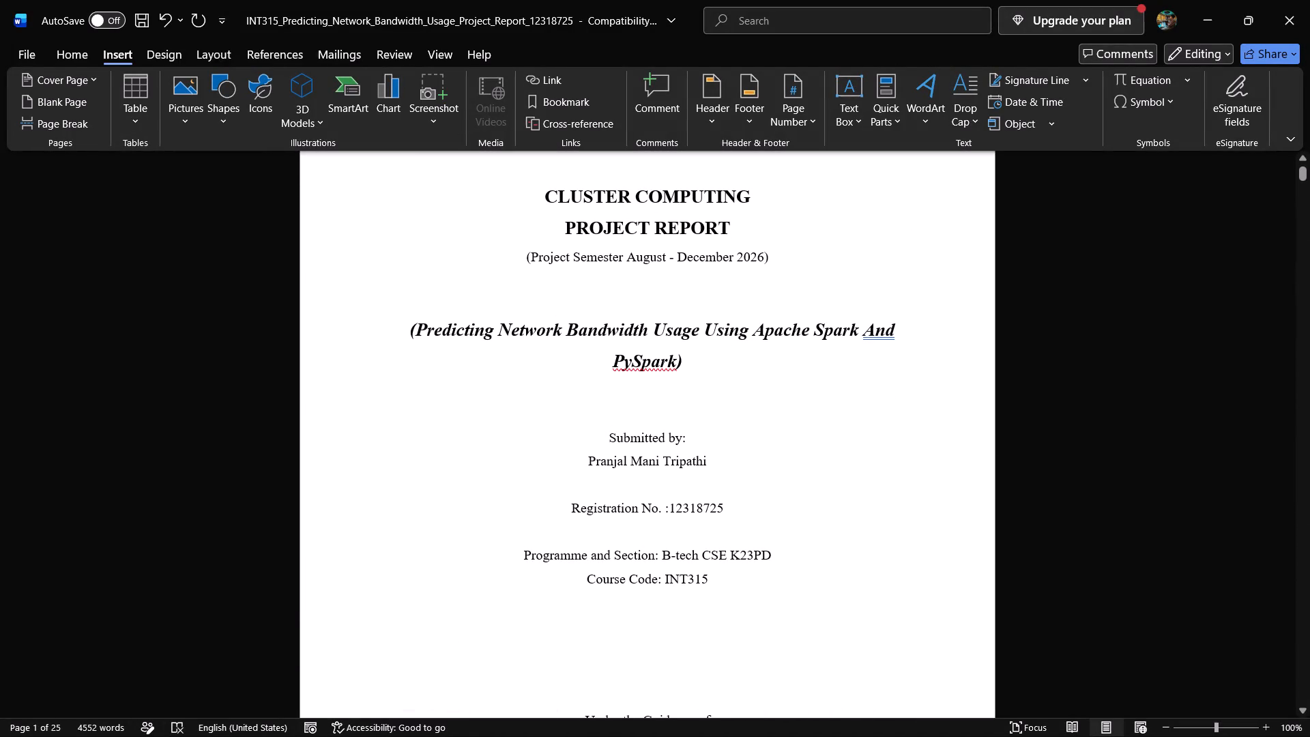
pyautogui.scroll(-1, 718, 566)
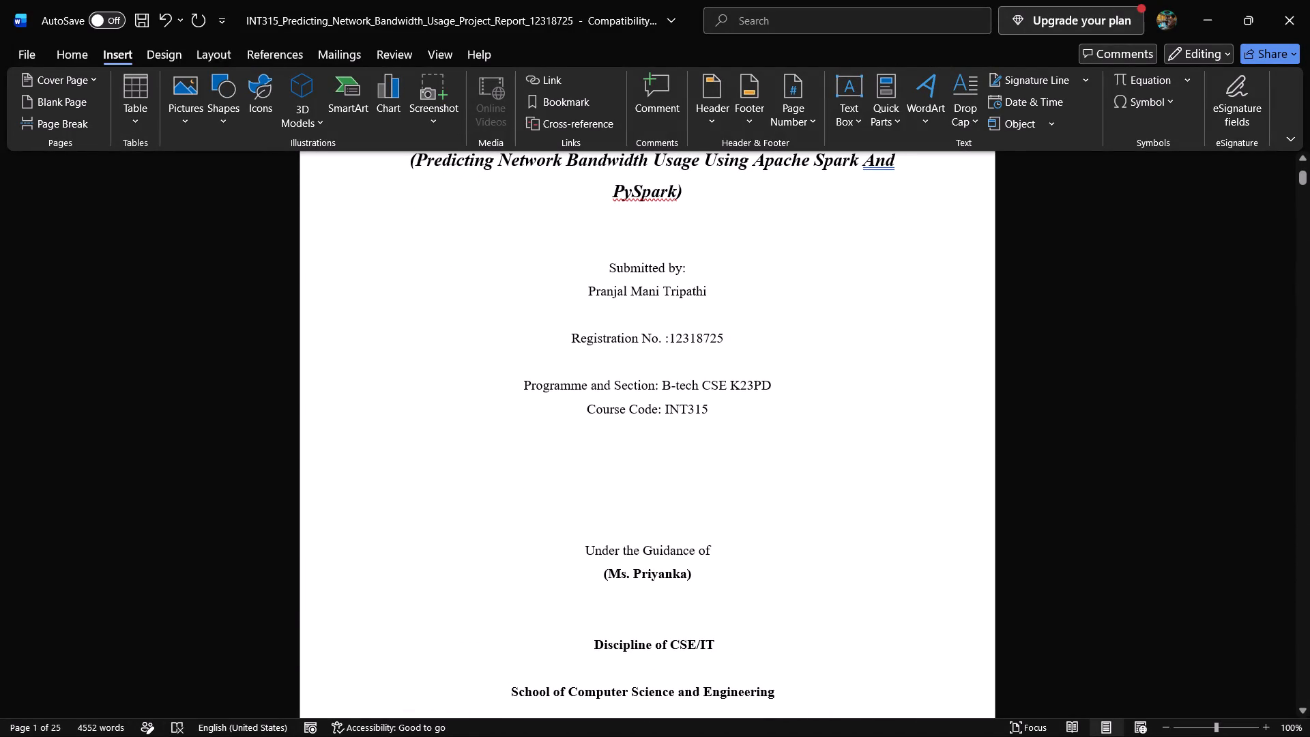
pyautogui.scroll(-1, 622, 535)
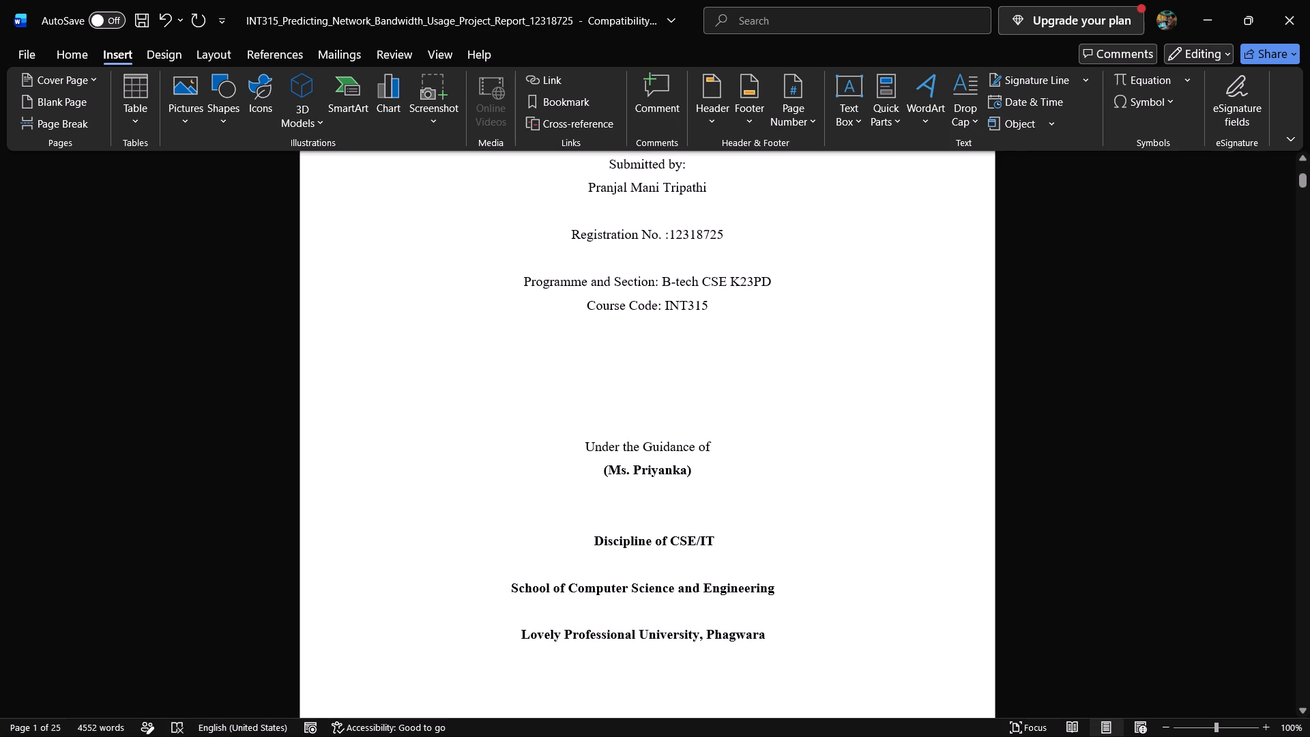
pyautogui.scroll(-2, 622, 535)
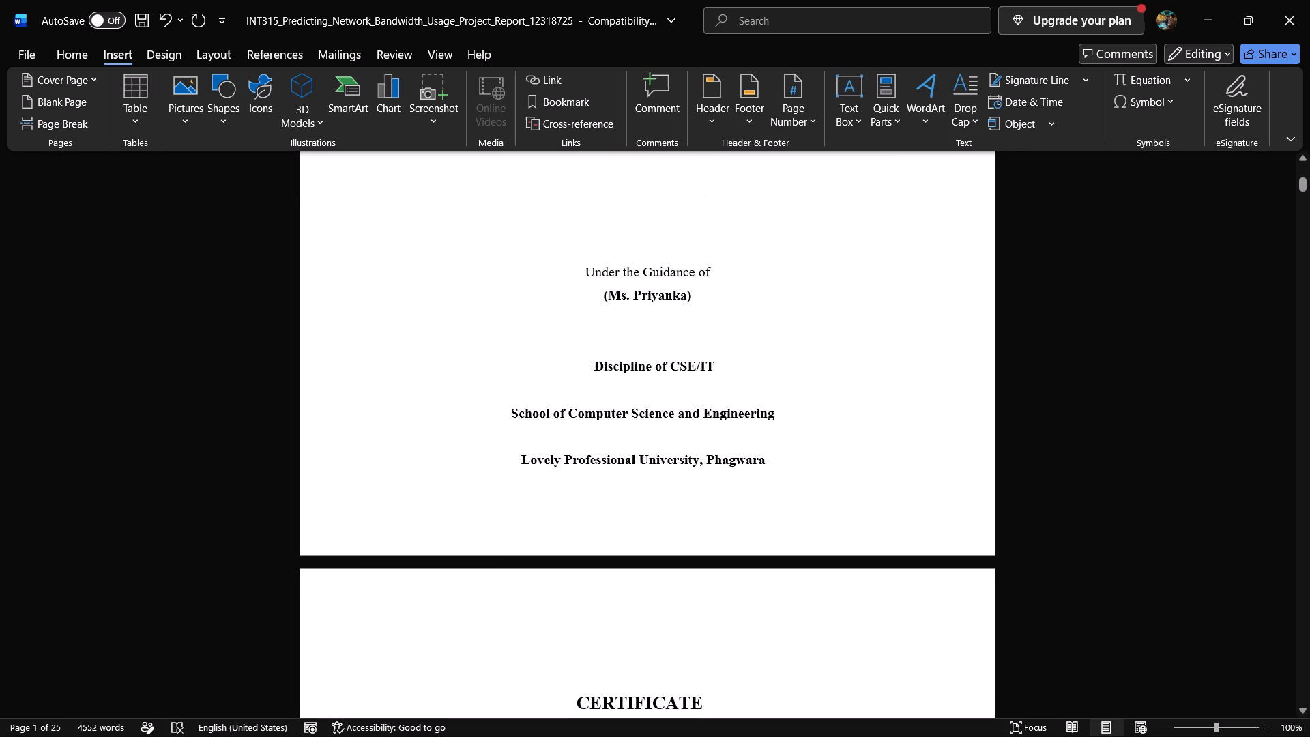
# Examine the cover page between the italic project title and the university name for layout and empty space.
pyautogui.hscroll(2, 622, 535)
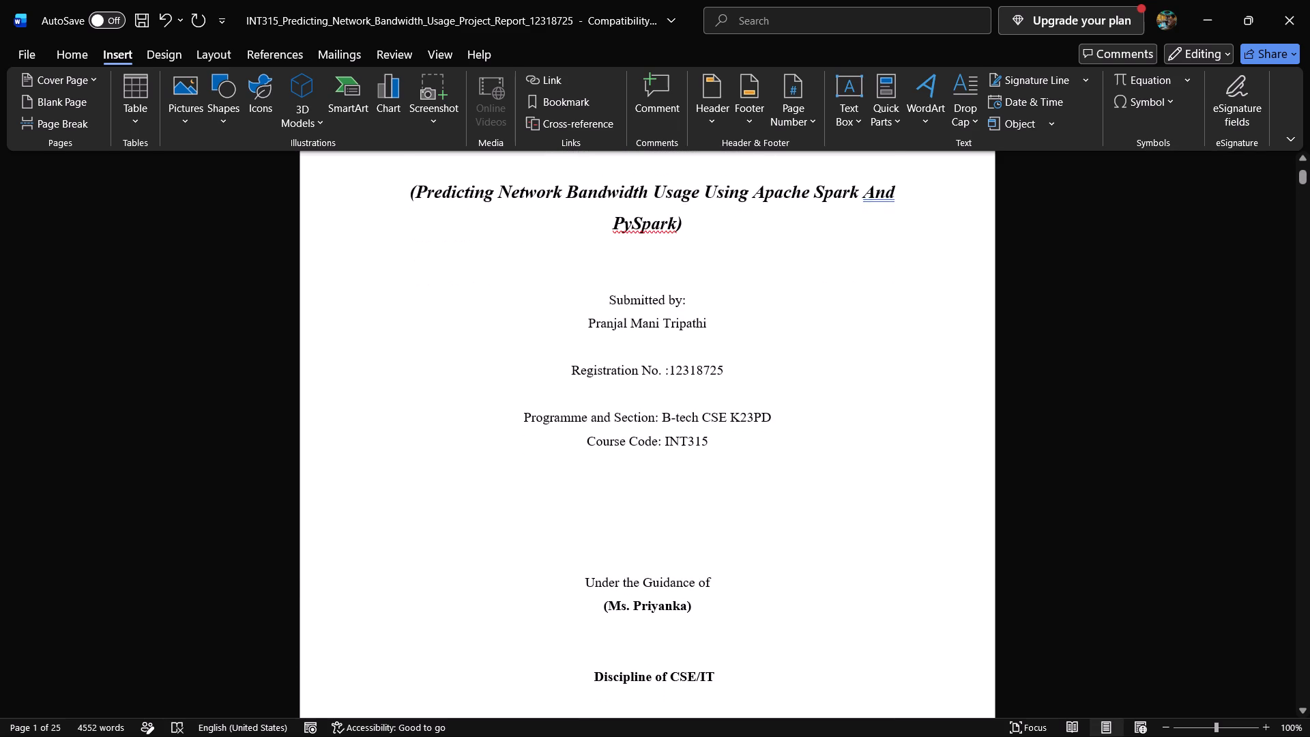
pyautogui.hscroll(3, 622, 535)
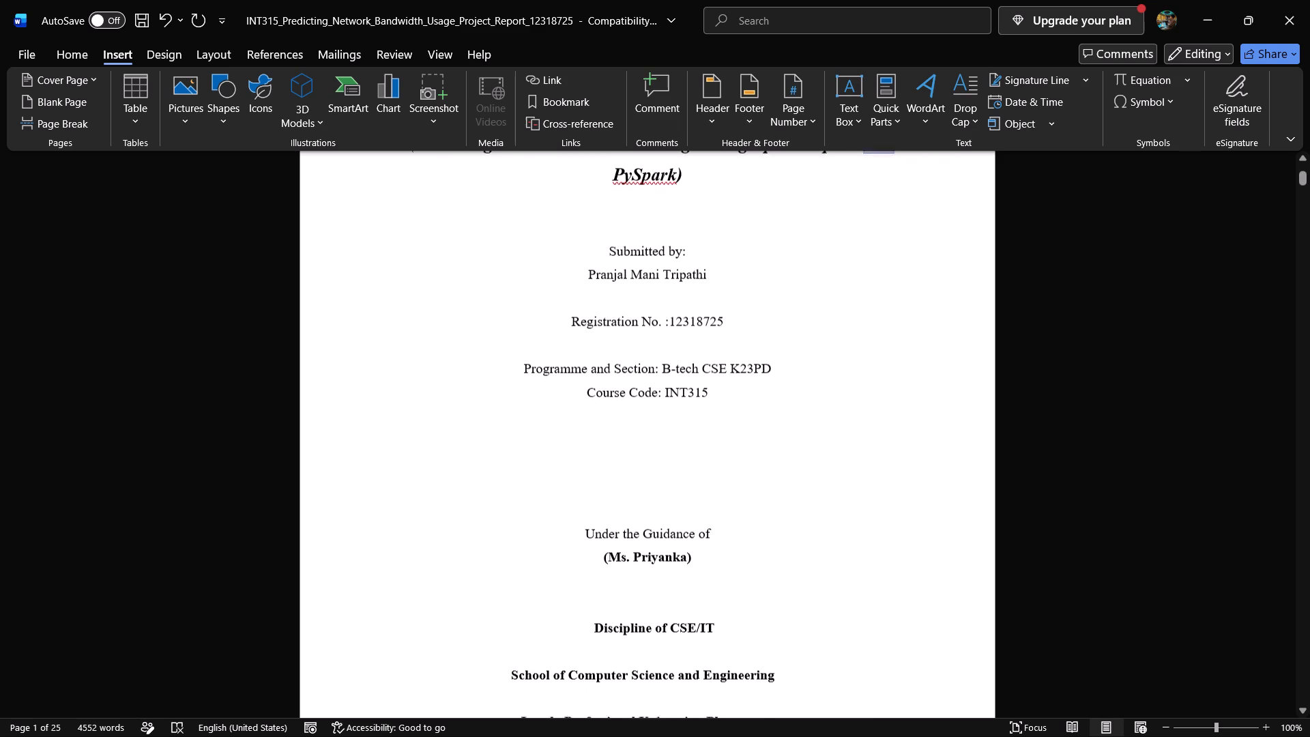
pyautogui.hscroll(2, 622, 535)
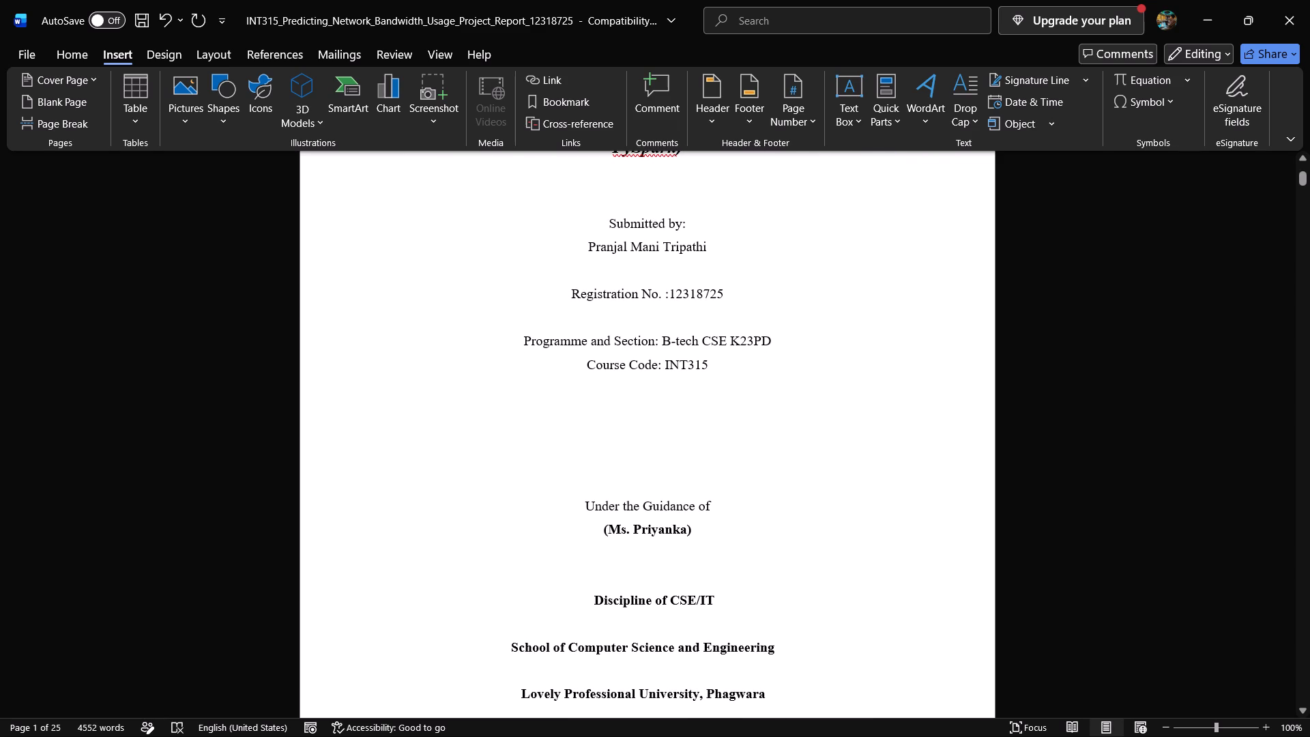
pyautogui.scroll(1, 622, 535)
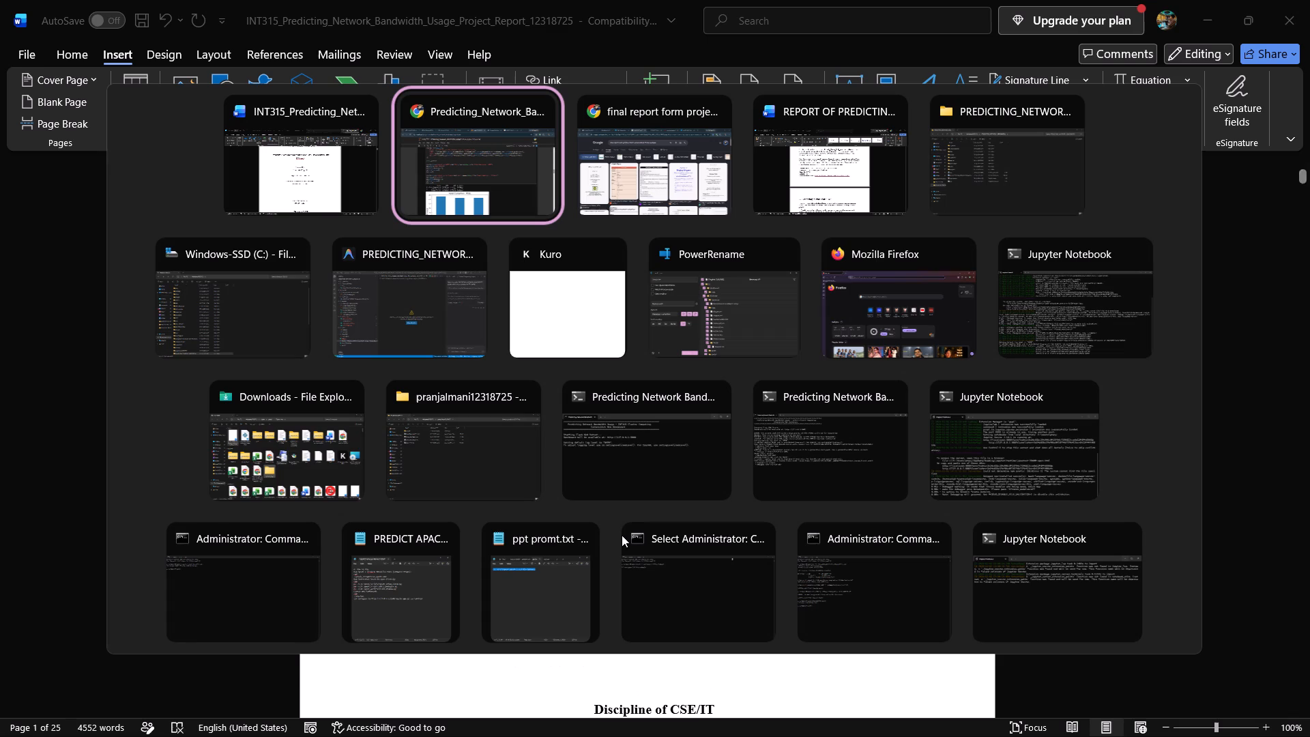
# Switch to Chrome, search Google Images for "lpu logo" in a new tab and preview the ShikshaBaba logo result.
pyautogui.click(1015, 0)
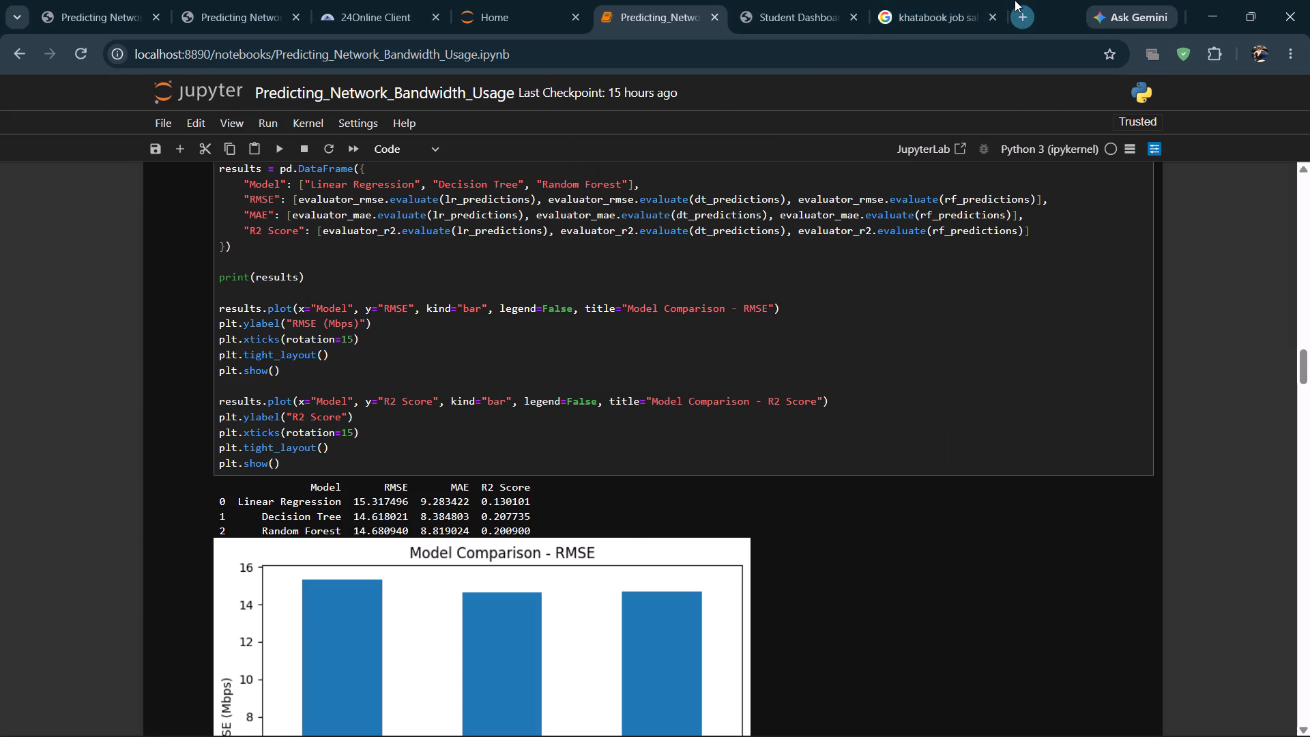
pyautogui.click(686, 366)
pyautogui.write('lpu lofo')
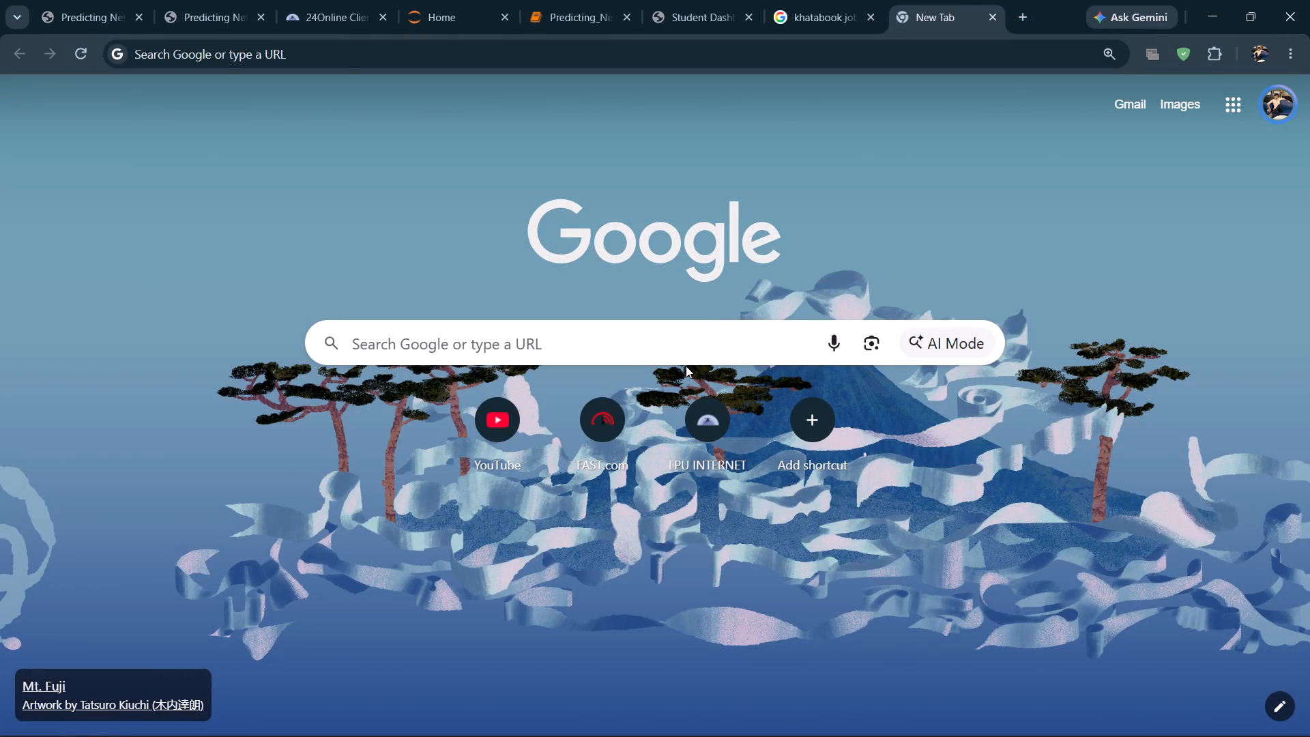
pyautogui.click(617, 349)
pyautogui.write('lpu logo')
pyautogui.press('Return')
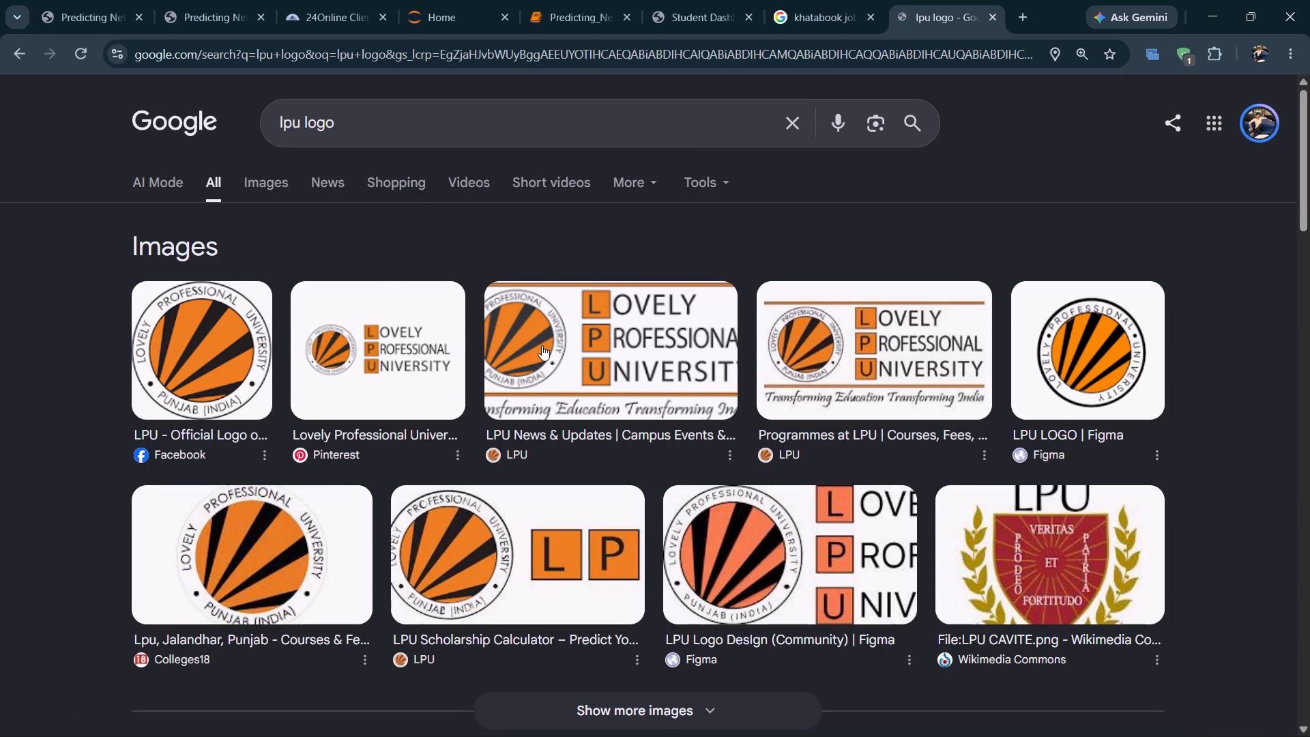
pyautogui.click(542, 345)
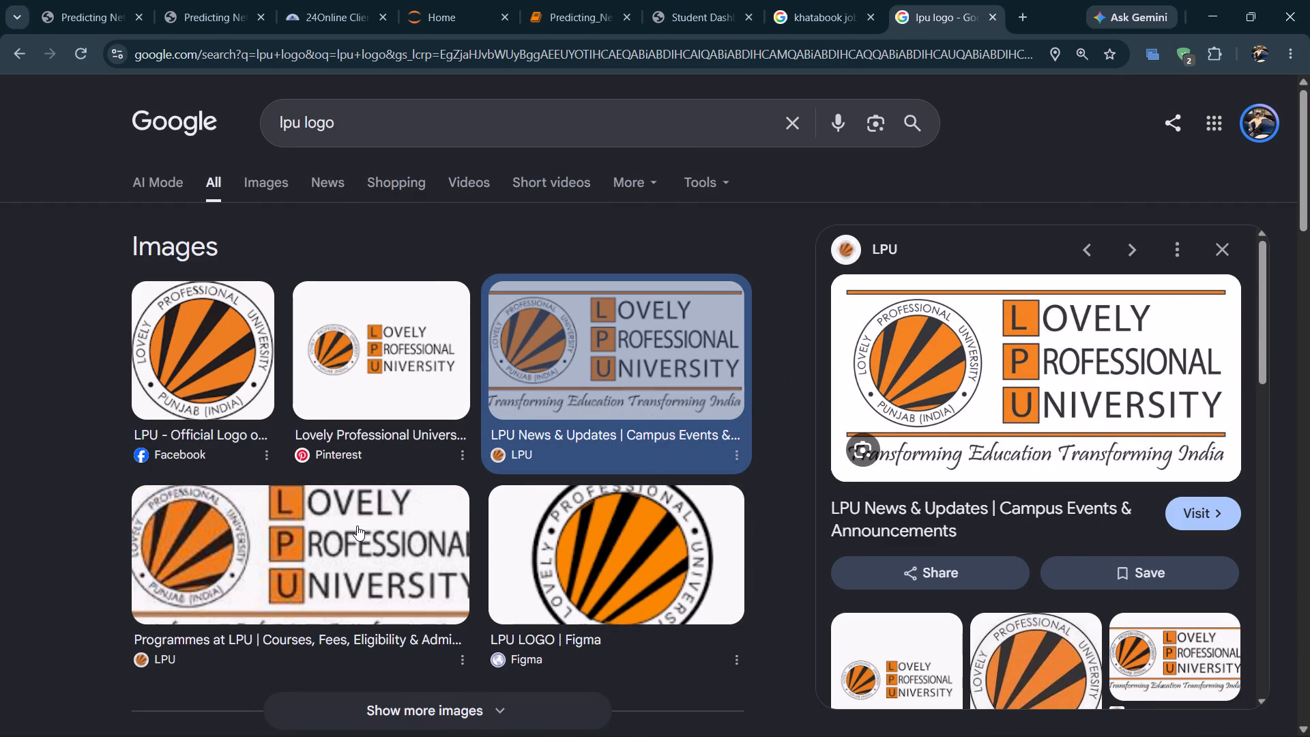
pyautogui.click(279, 173)
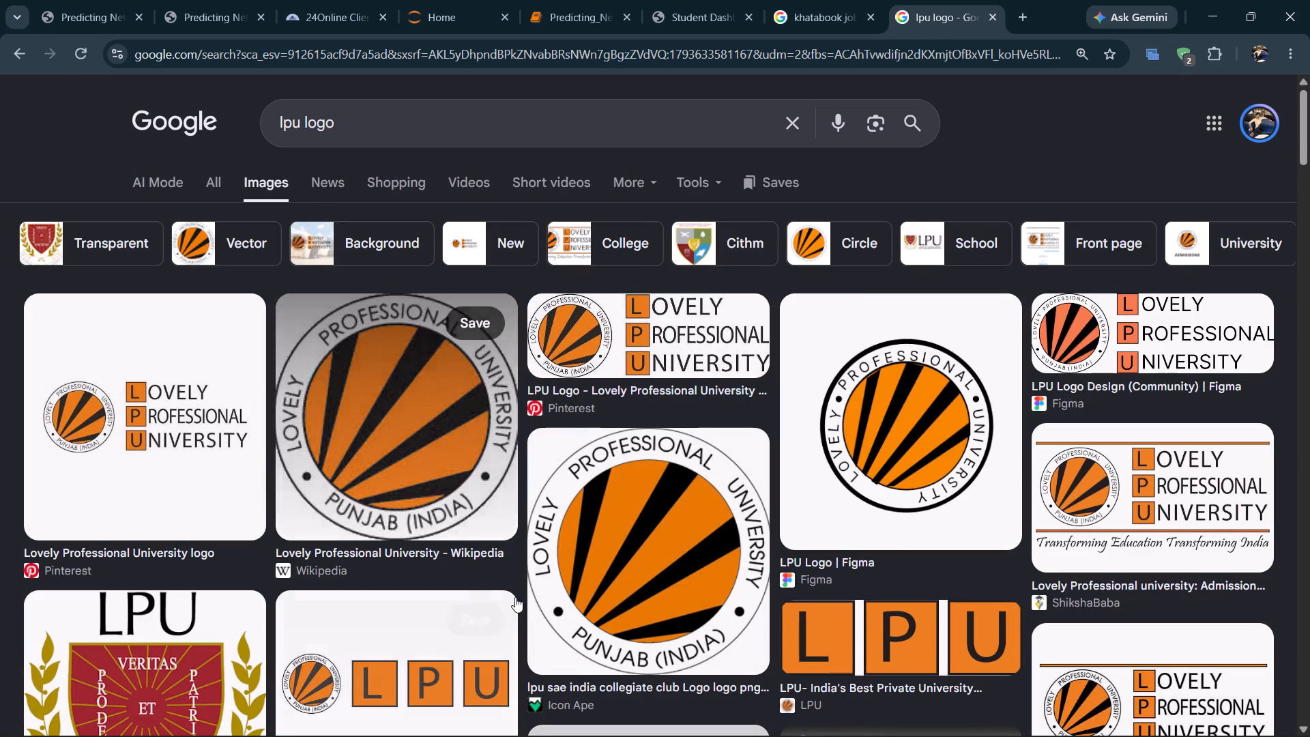
pyautogui.scroll(-2, 525, 602)
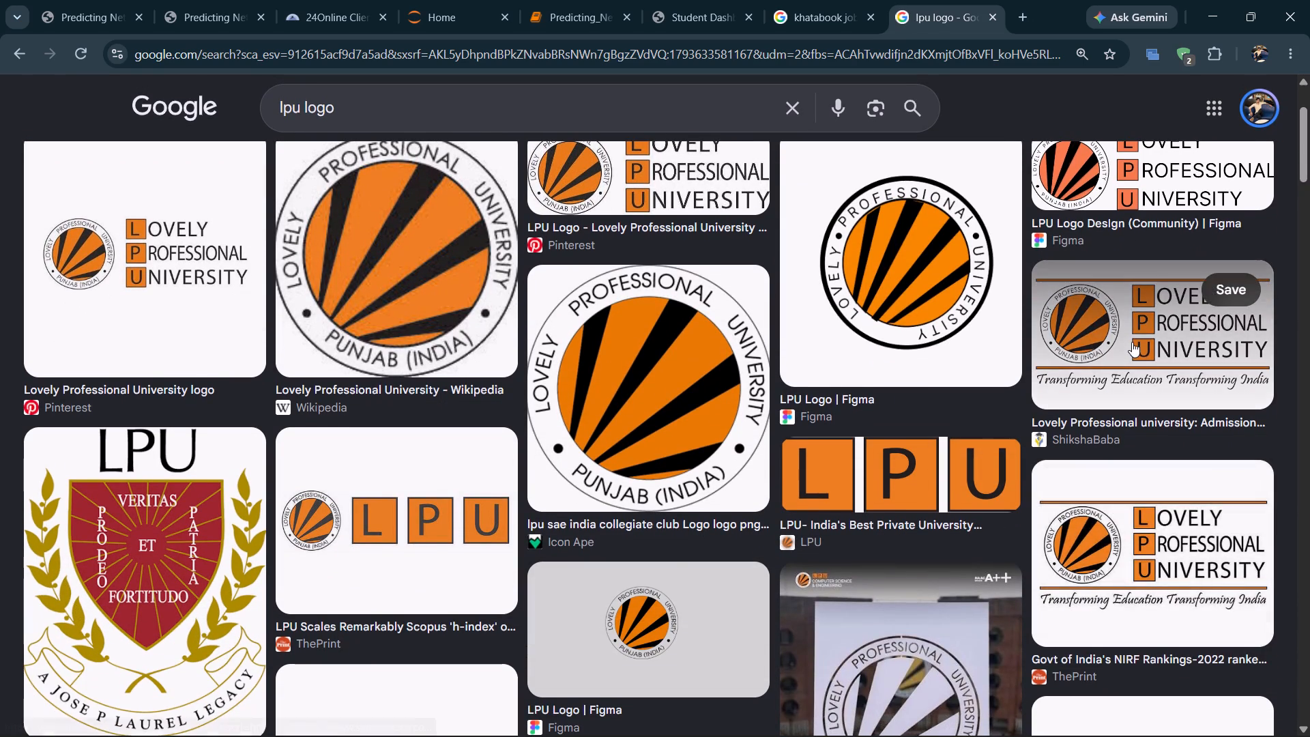
pyautogui.click(1132, 342)
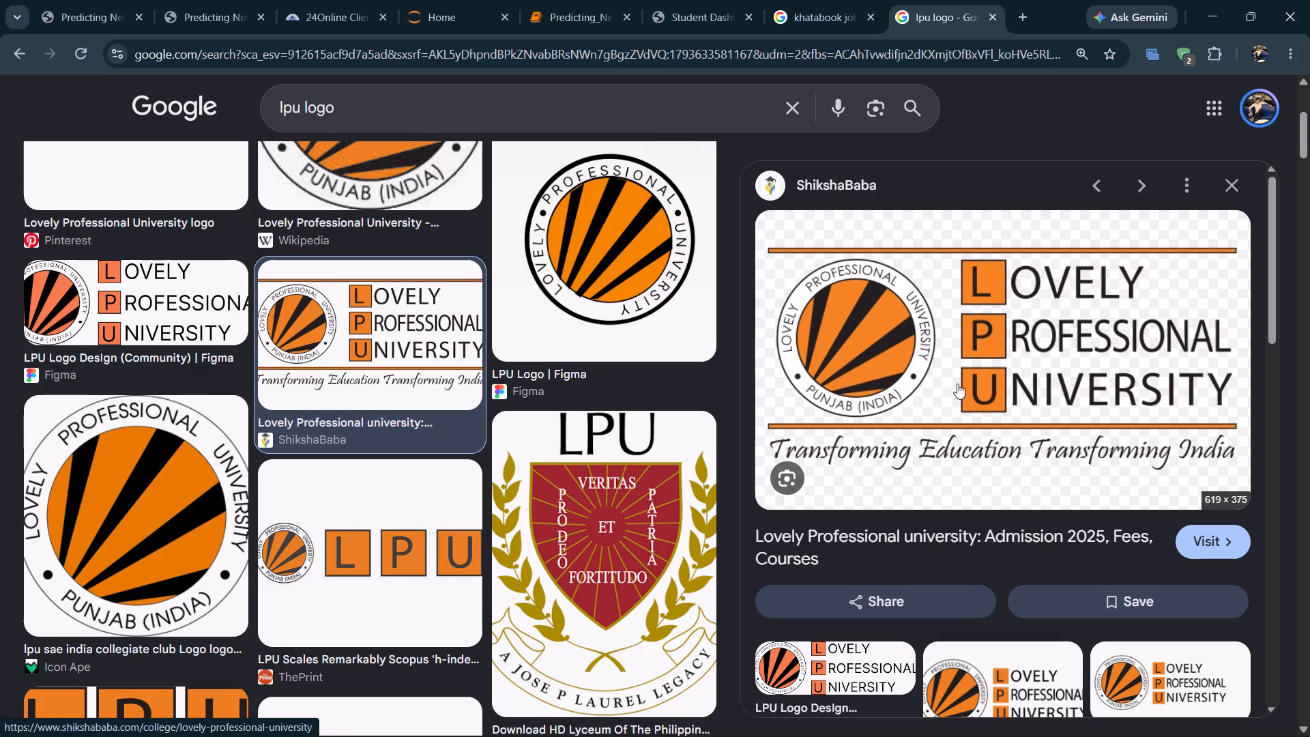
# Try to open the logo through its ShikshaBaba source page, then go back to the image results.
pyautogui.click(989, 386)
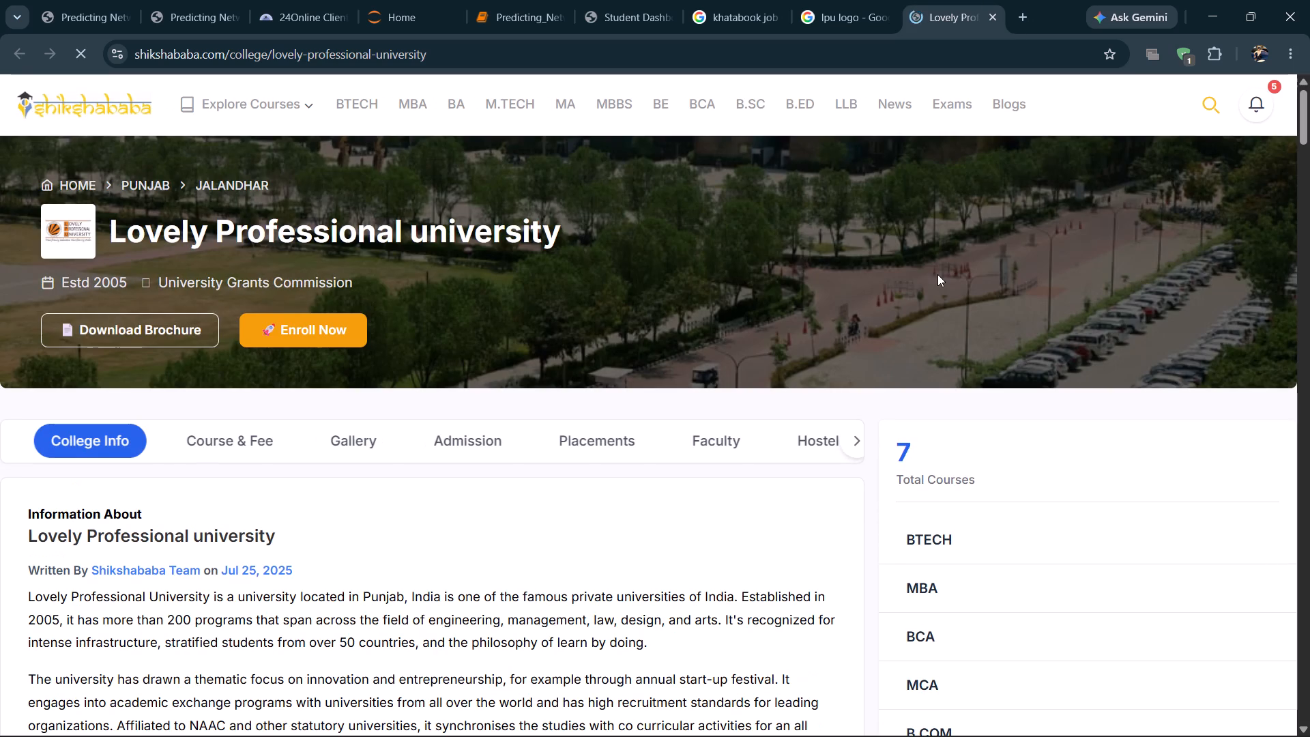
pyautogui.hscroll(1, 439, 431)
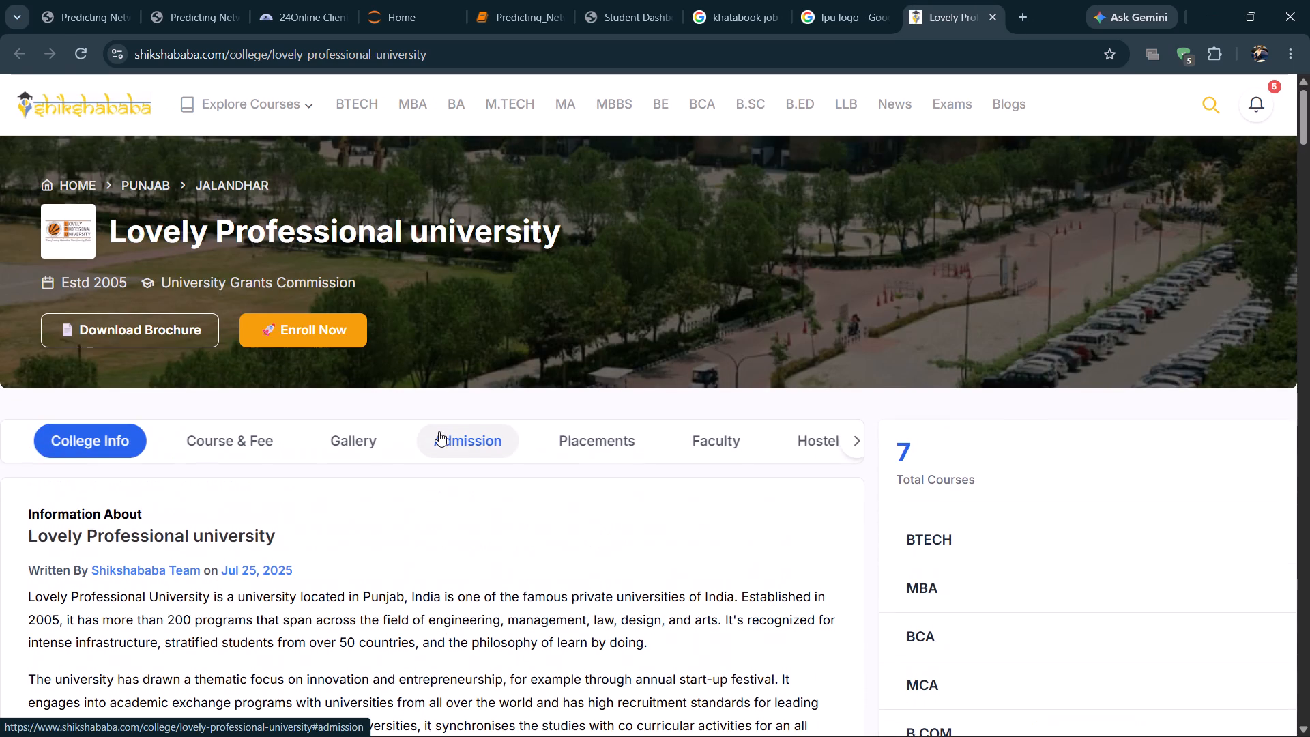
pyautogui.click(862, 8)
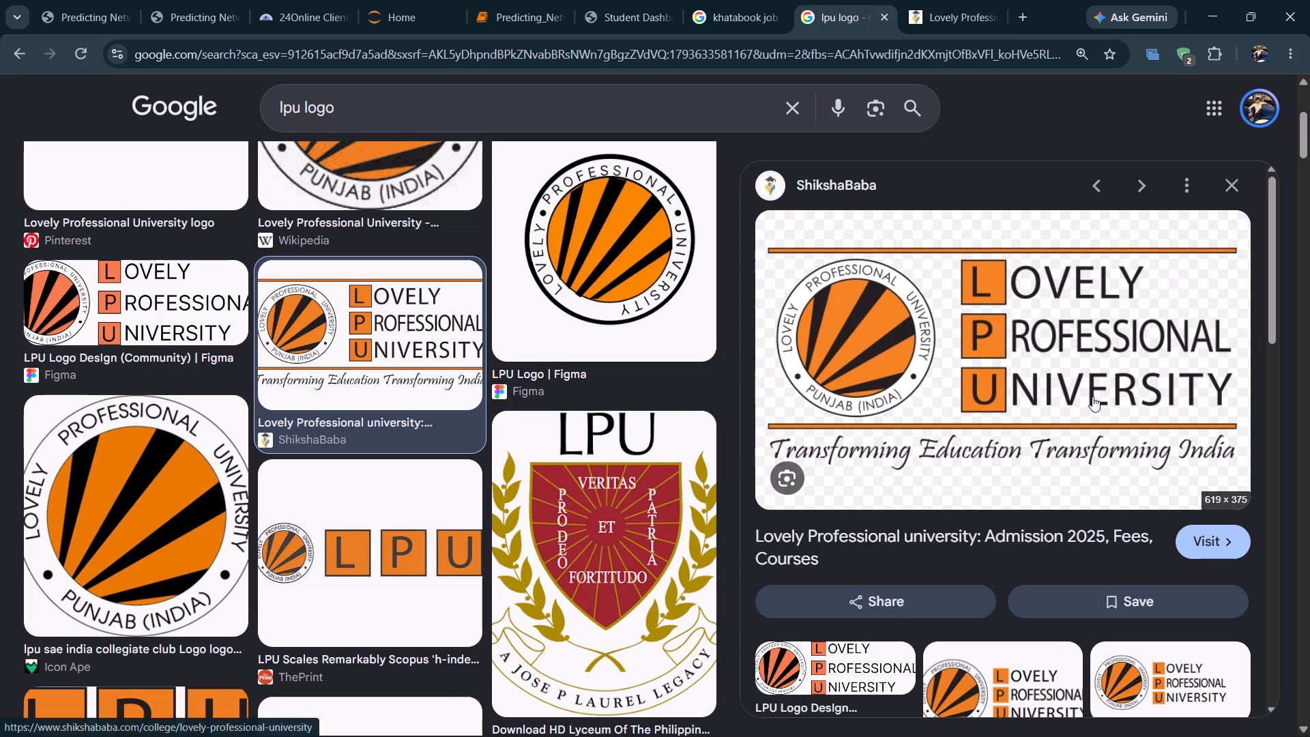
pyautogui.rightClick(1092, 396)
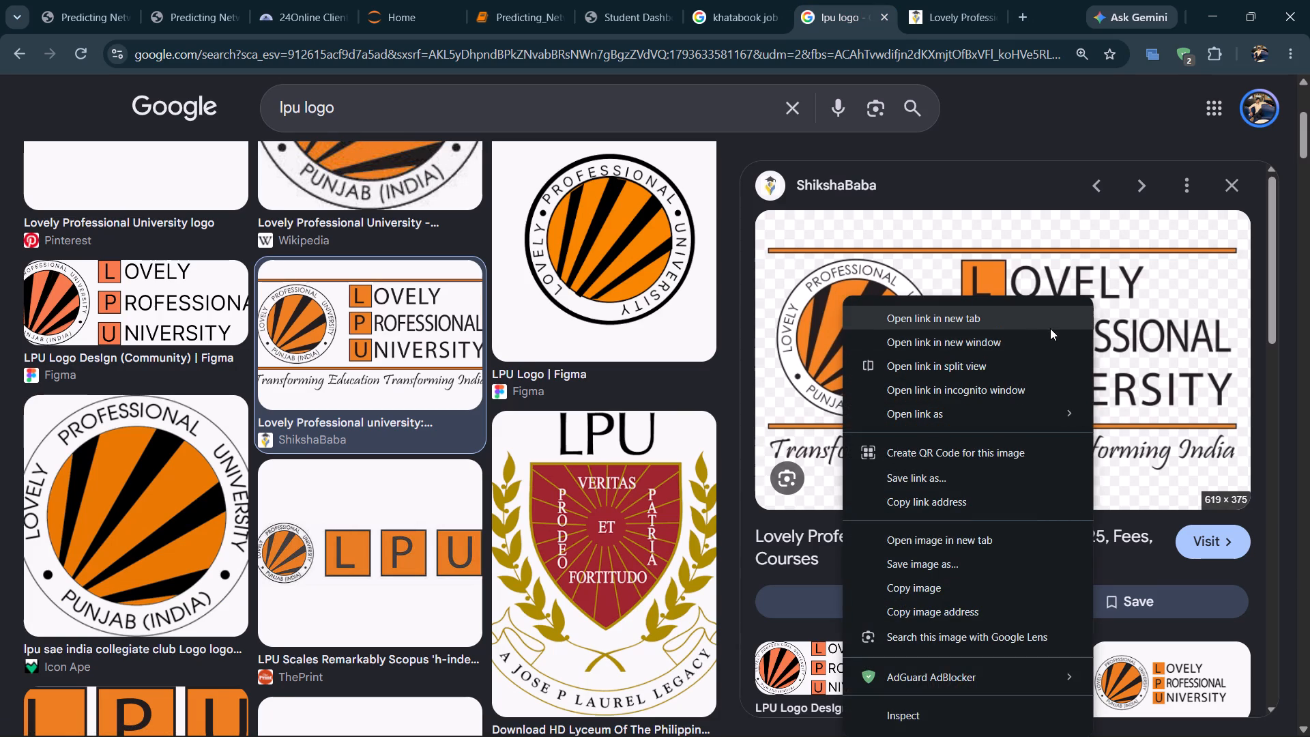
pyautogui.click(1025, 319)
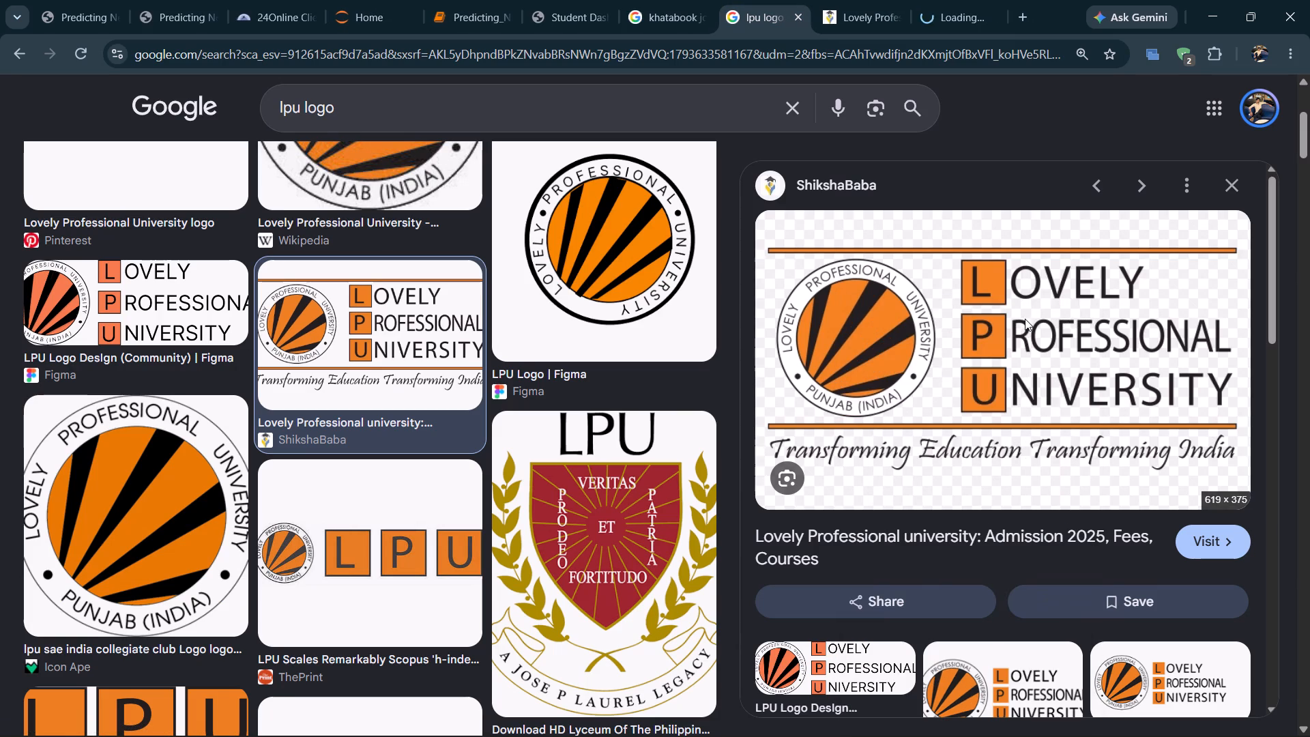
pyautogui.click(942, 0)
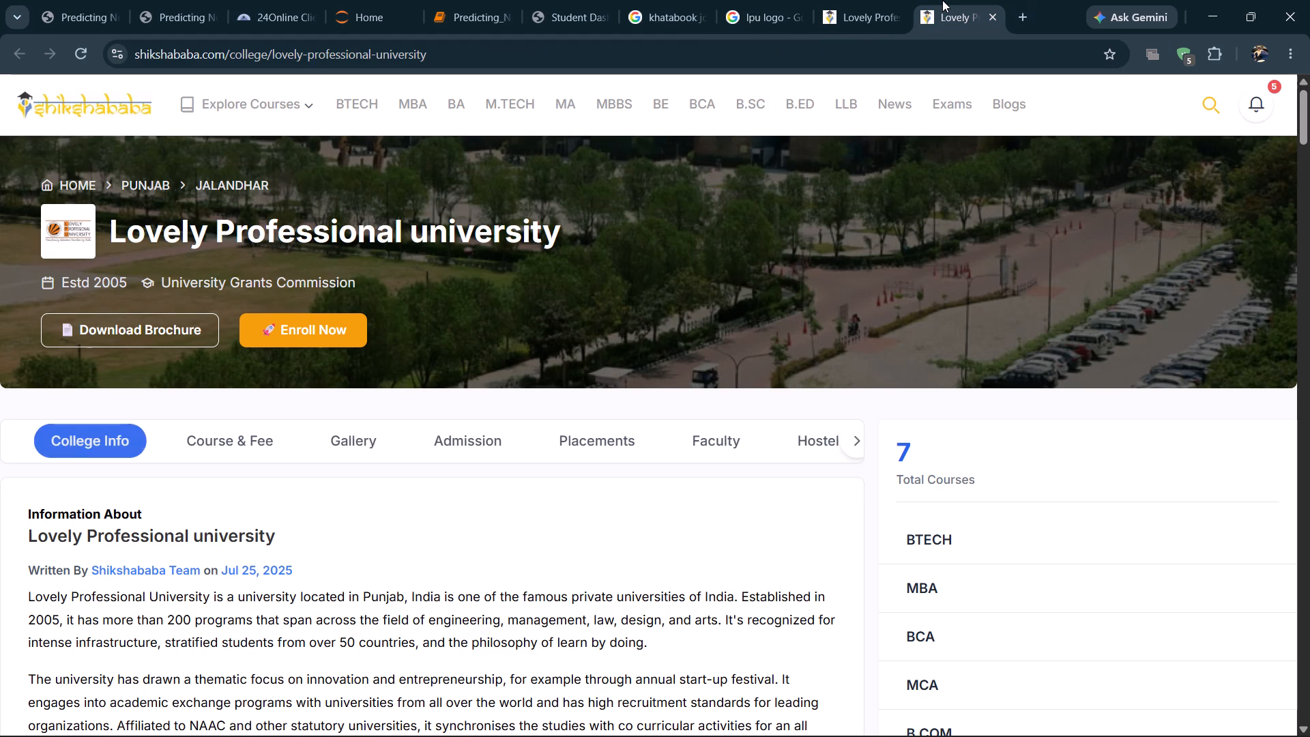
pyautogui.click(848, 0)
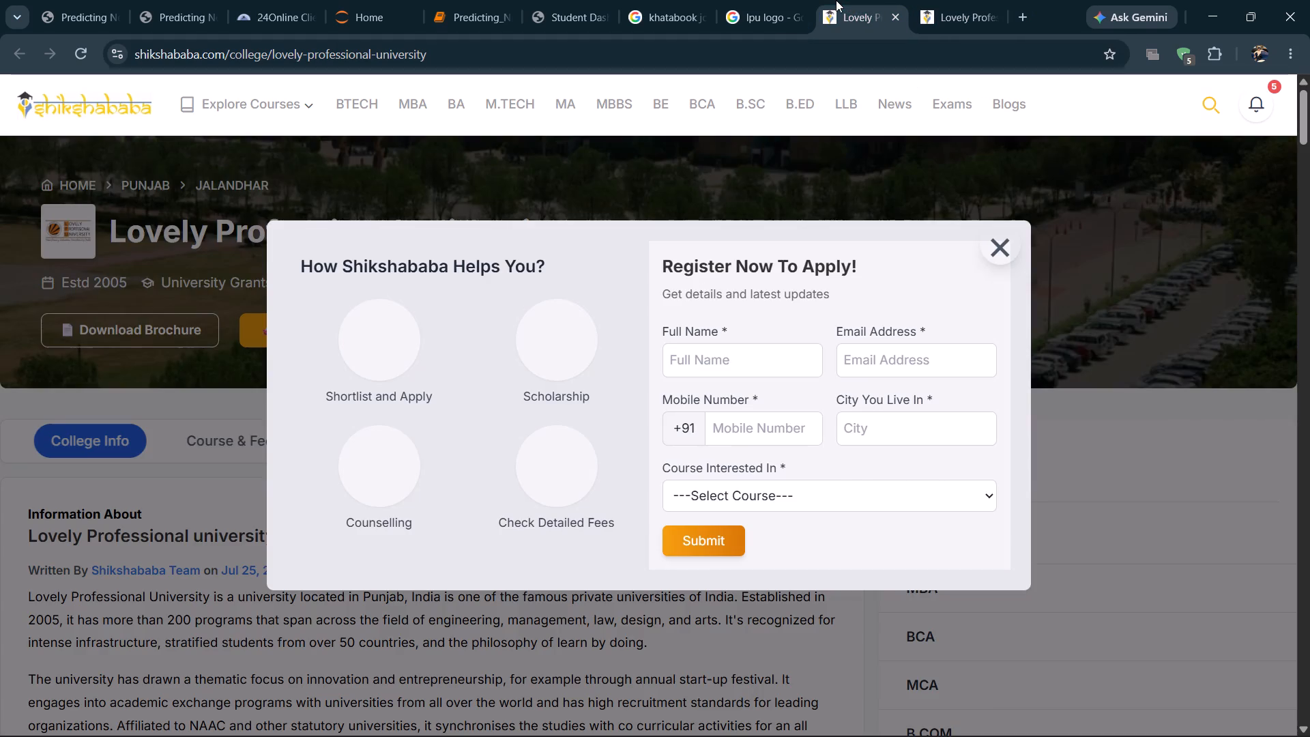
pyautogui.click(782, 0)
# Save the previewed university logo to Downloads as the WEBP file logo-lovely-professional-university.
pyautogui.rightClick(944, 294)
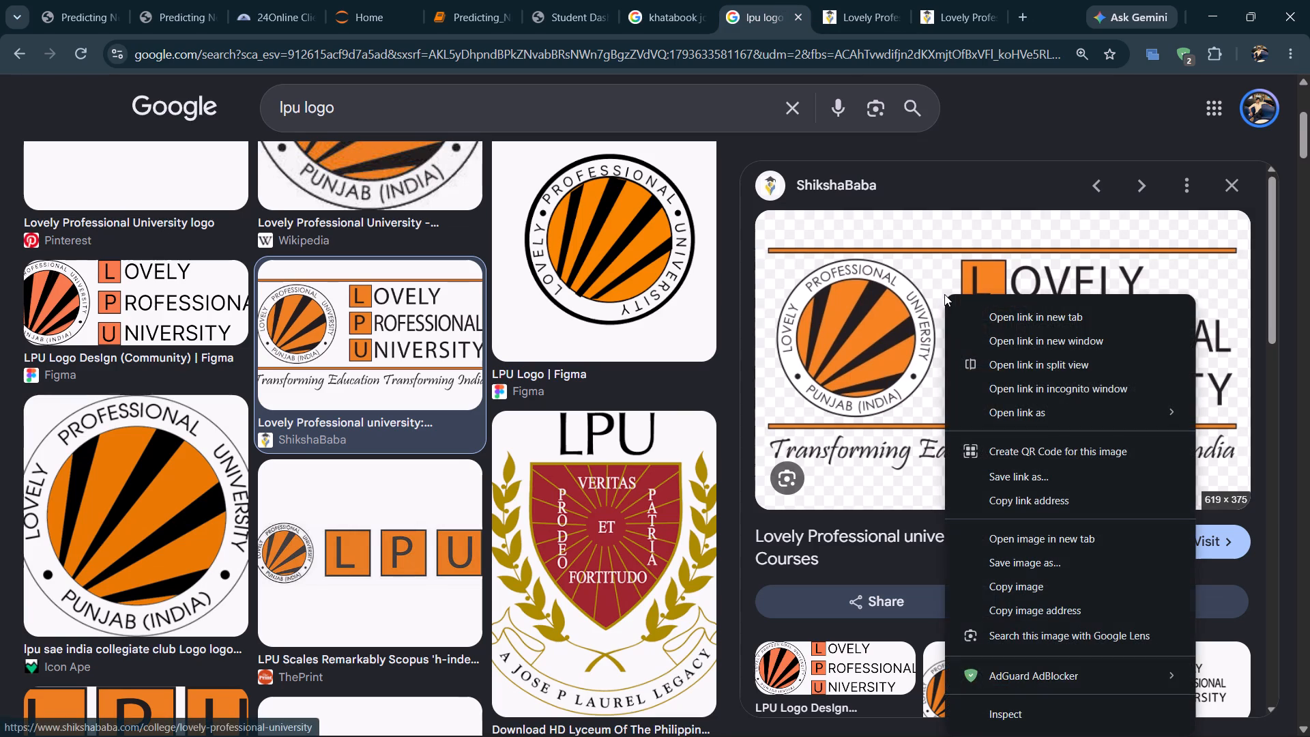
pyautogui.click(1037, 568)
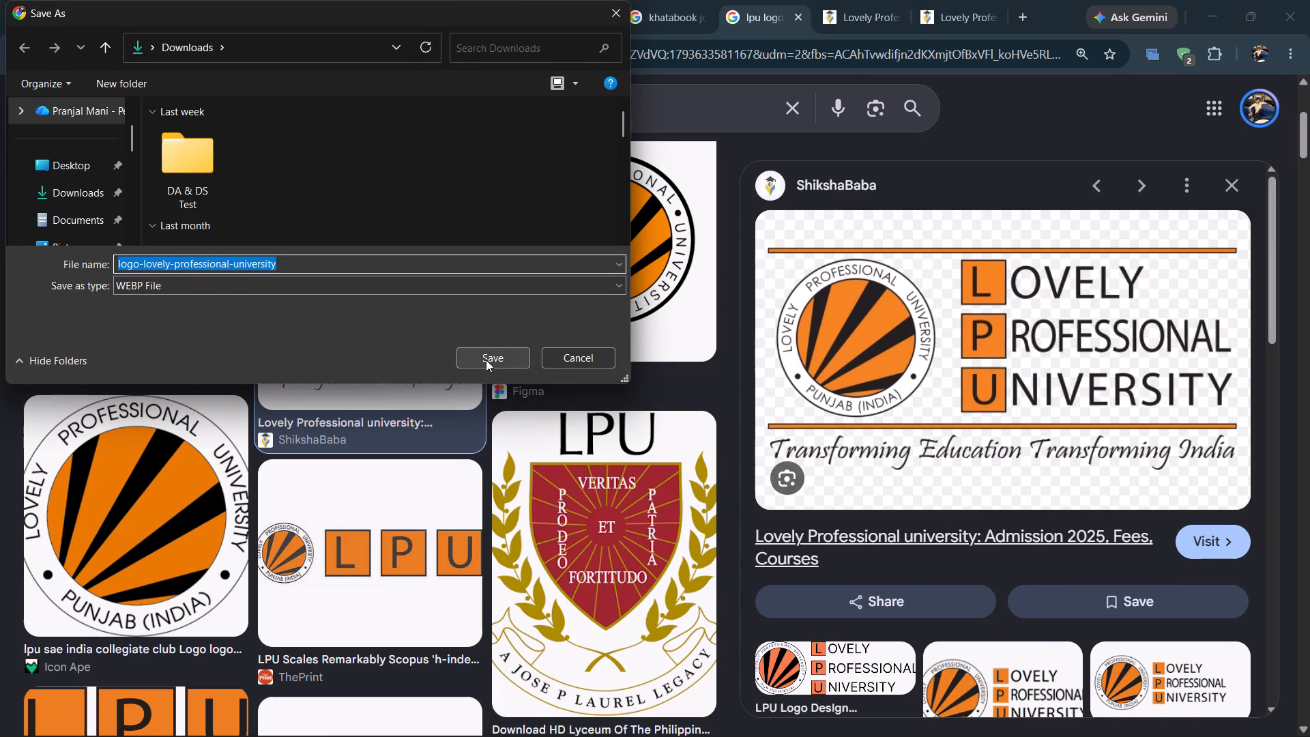
pyautogui.click(72, 199)
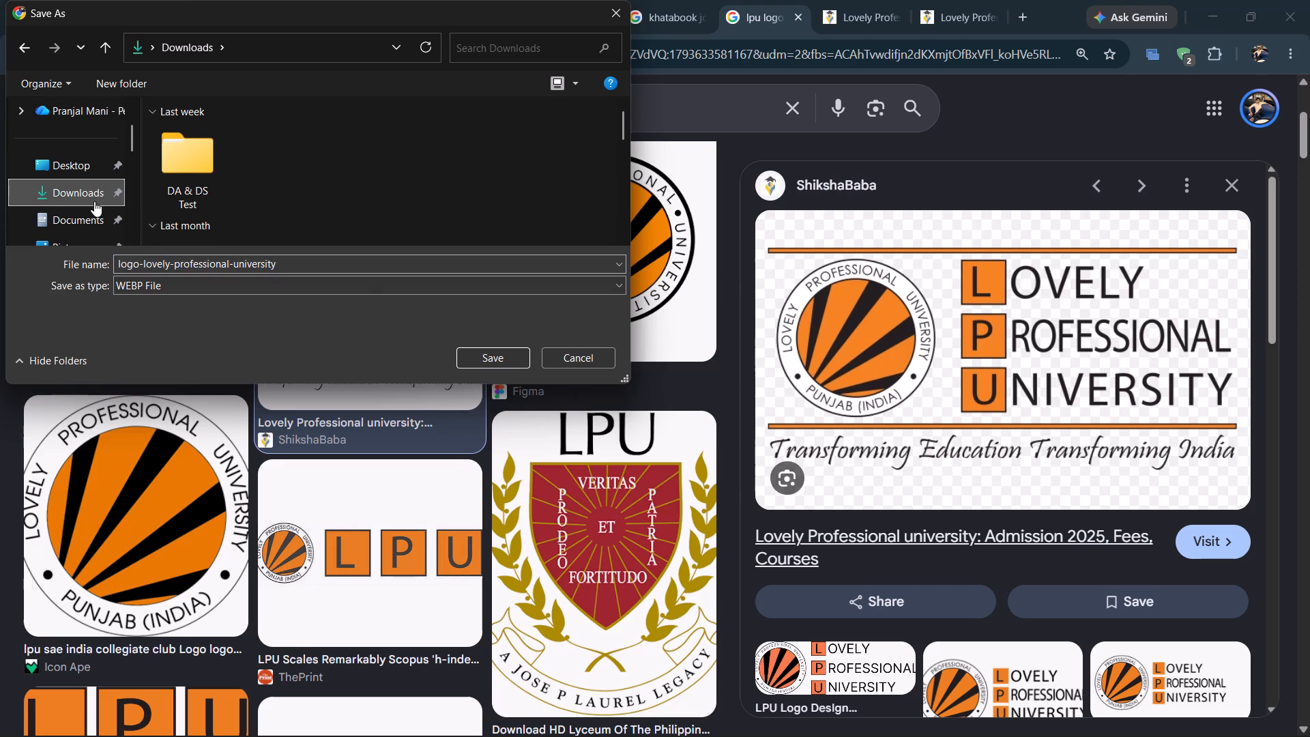
pyautogui.click(464, 356)
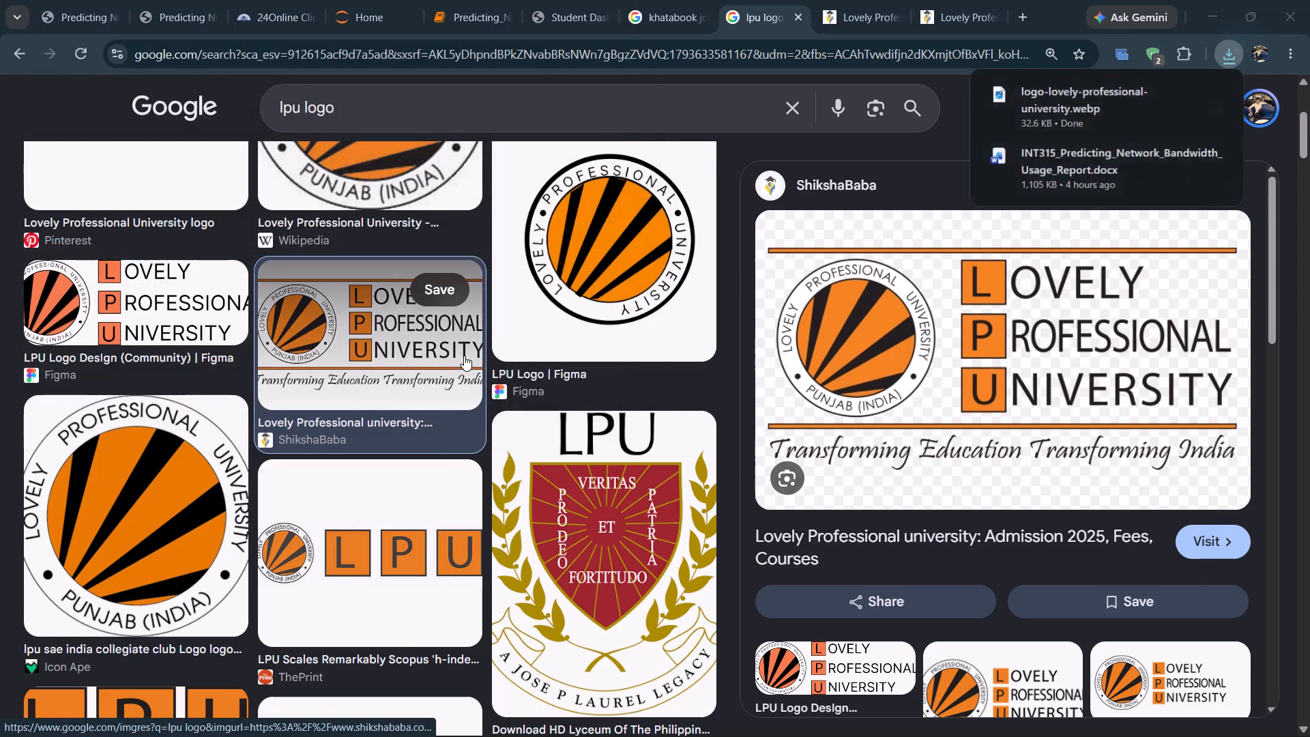
# Back in Word, insert the picture file from the Downloads folder on the blank line below the cover page's Course Code.
pyautogui.click(574, 530)
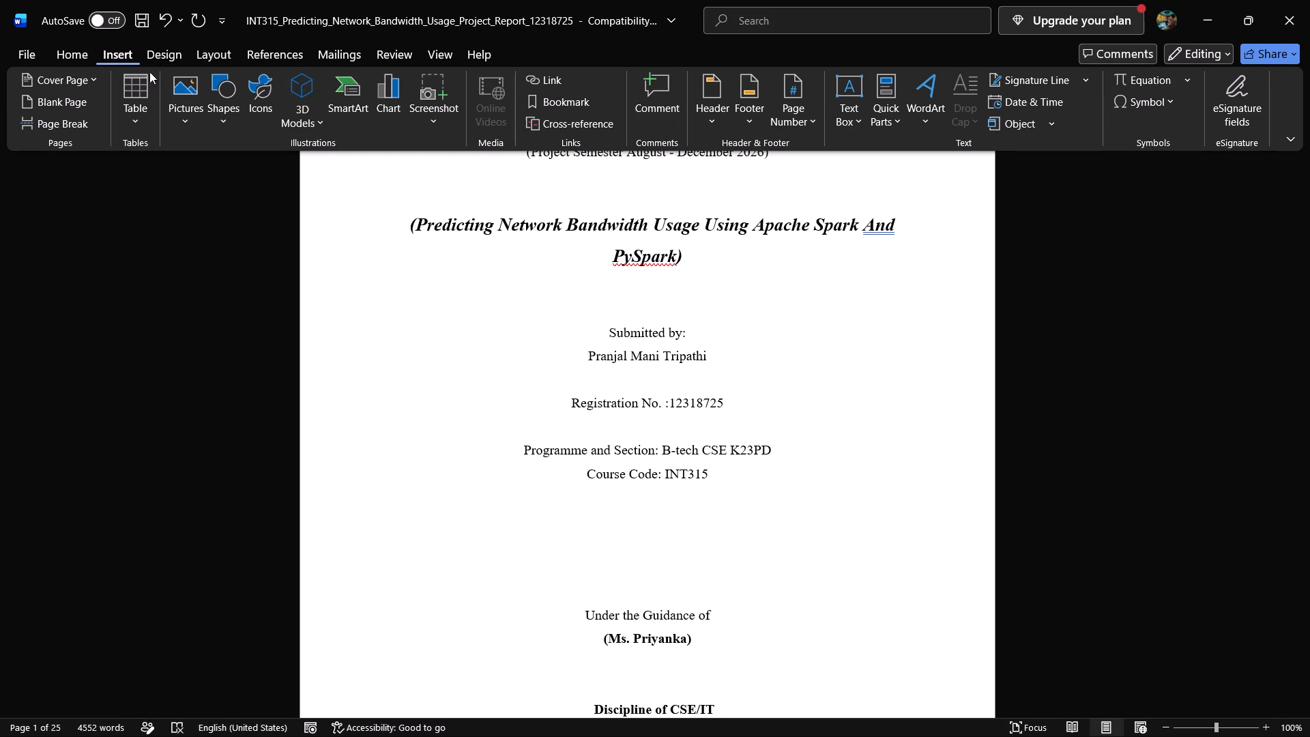
pyautogui.click(169, 85)
pyautogui.click(216, 165)
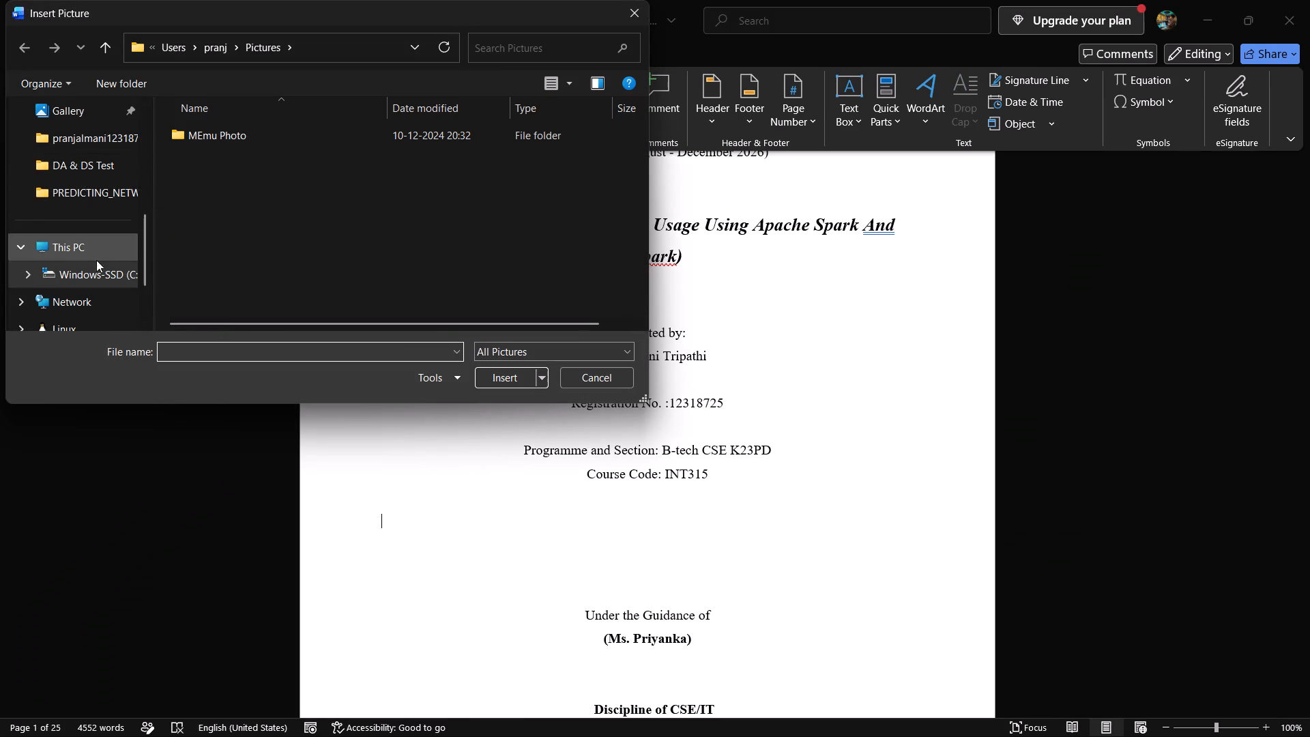
pyautogui.scroll(-1, 95, 274)
pyautogui.scroll(1, 89, 207)
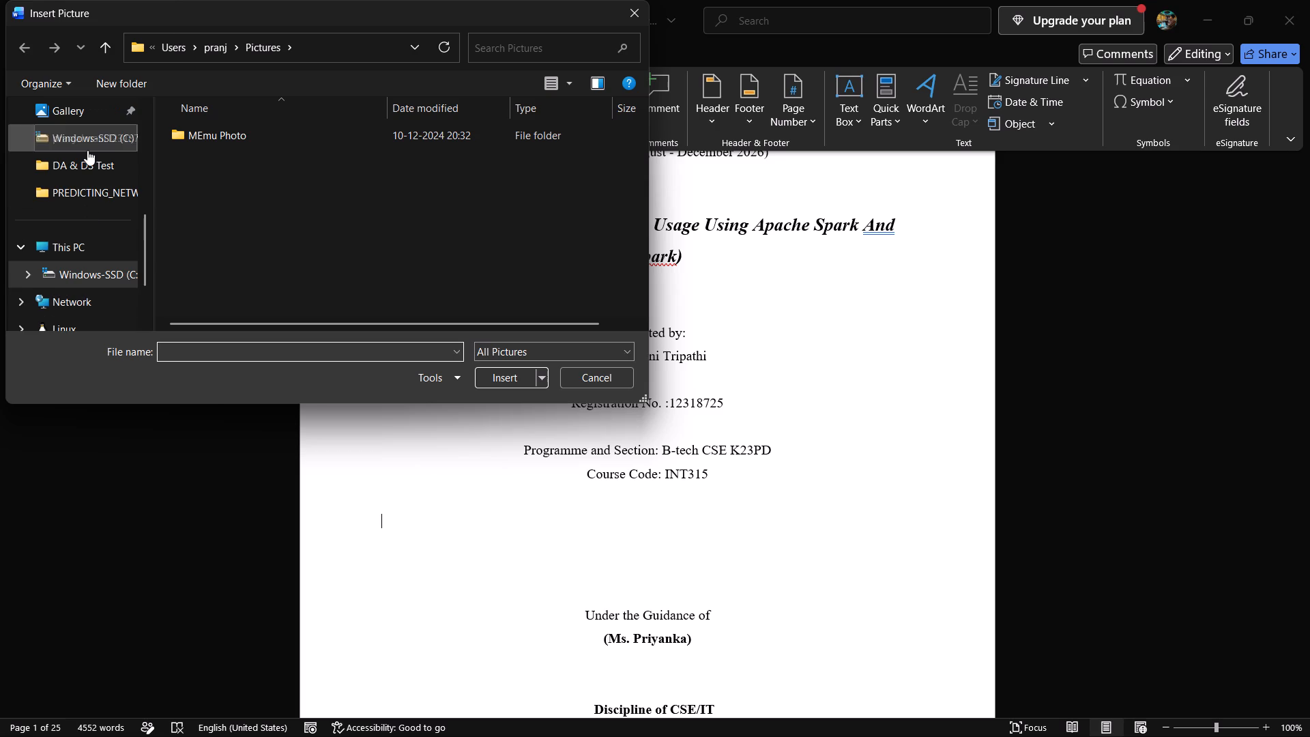
pyautogui.scroll(1, 87, 150)
pyautogui.click(87, 161)
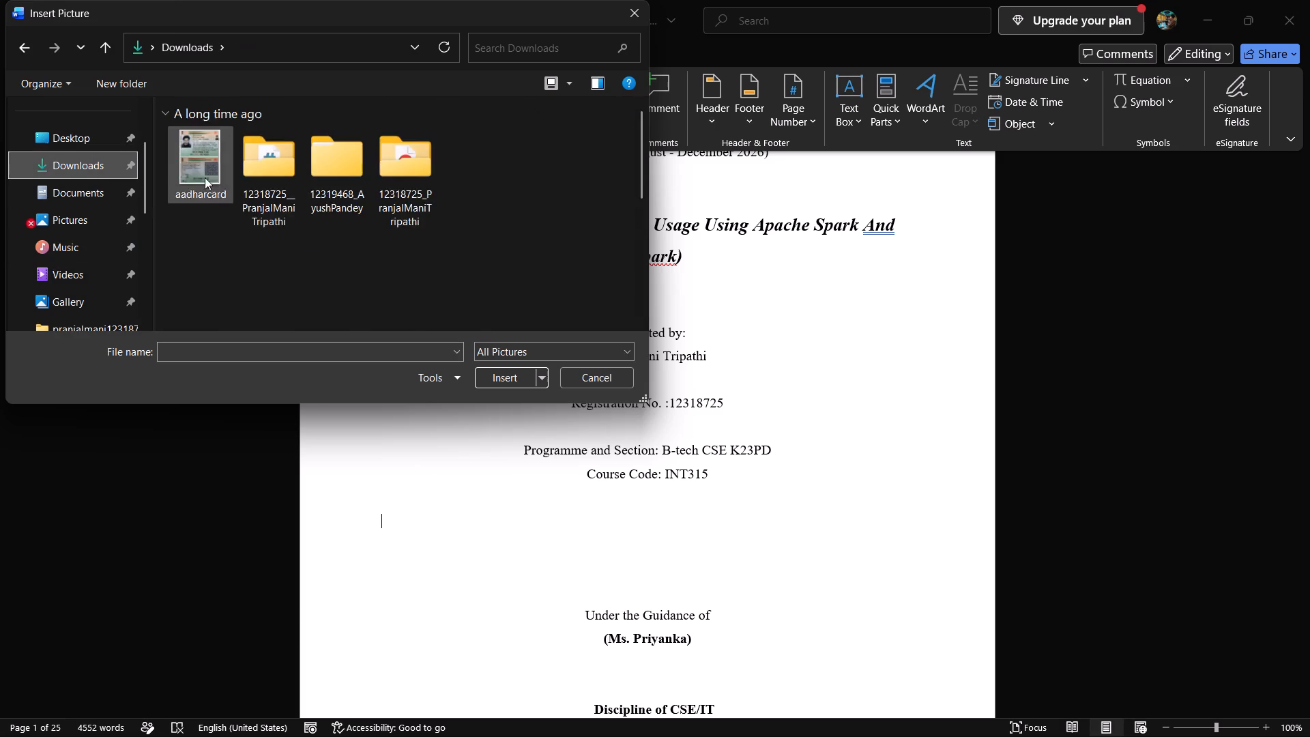
pyautogui.doubleClick(205, 158)
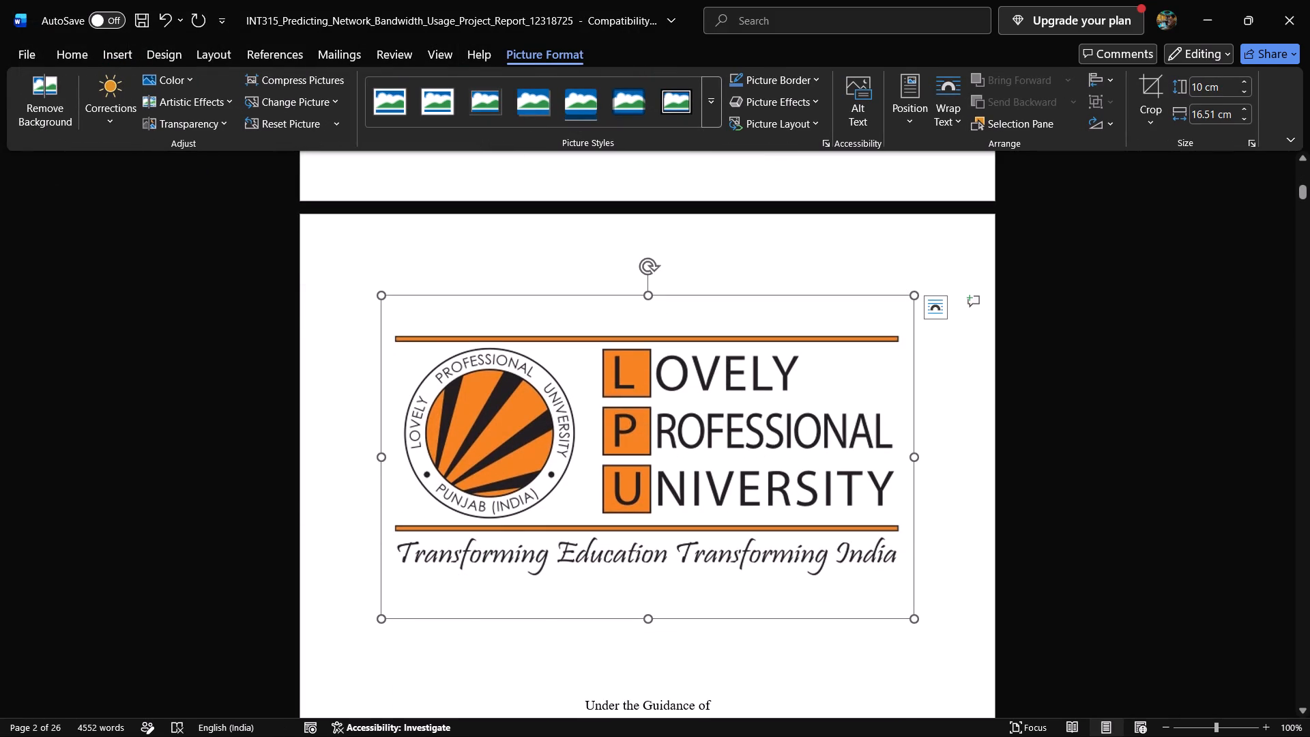
# Scale the university logo on the cover page down proportionally to about 3.67 cm high and 6.05 cm wide.
pyautogui.moveTo(915, 617); pyautogui.dragTo(712, 369)
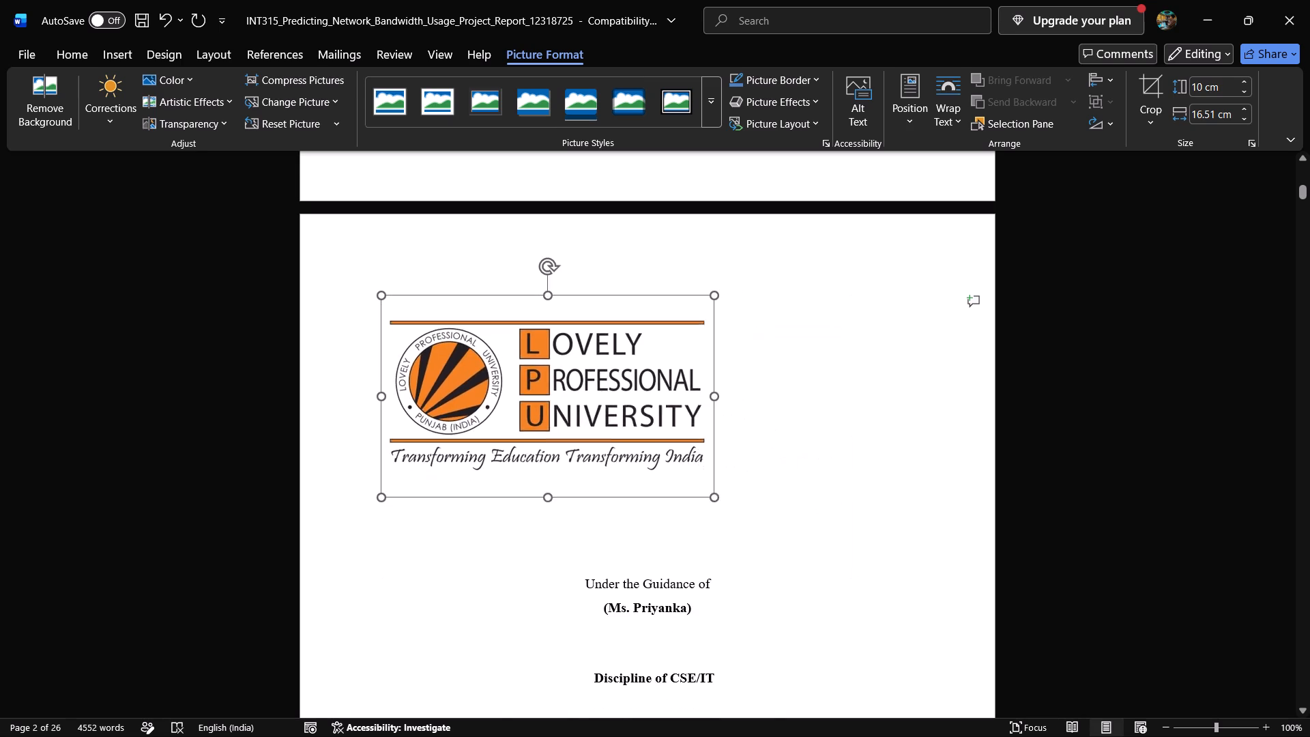
pyautogui.moveTo(712, 369); pyautogui.dragTo(595, 350)
pyautogui.scroll(1, 541, 384)
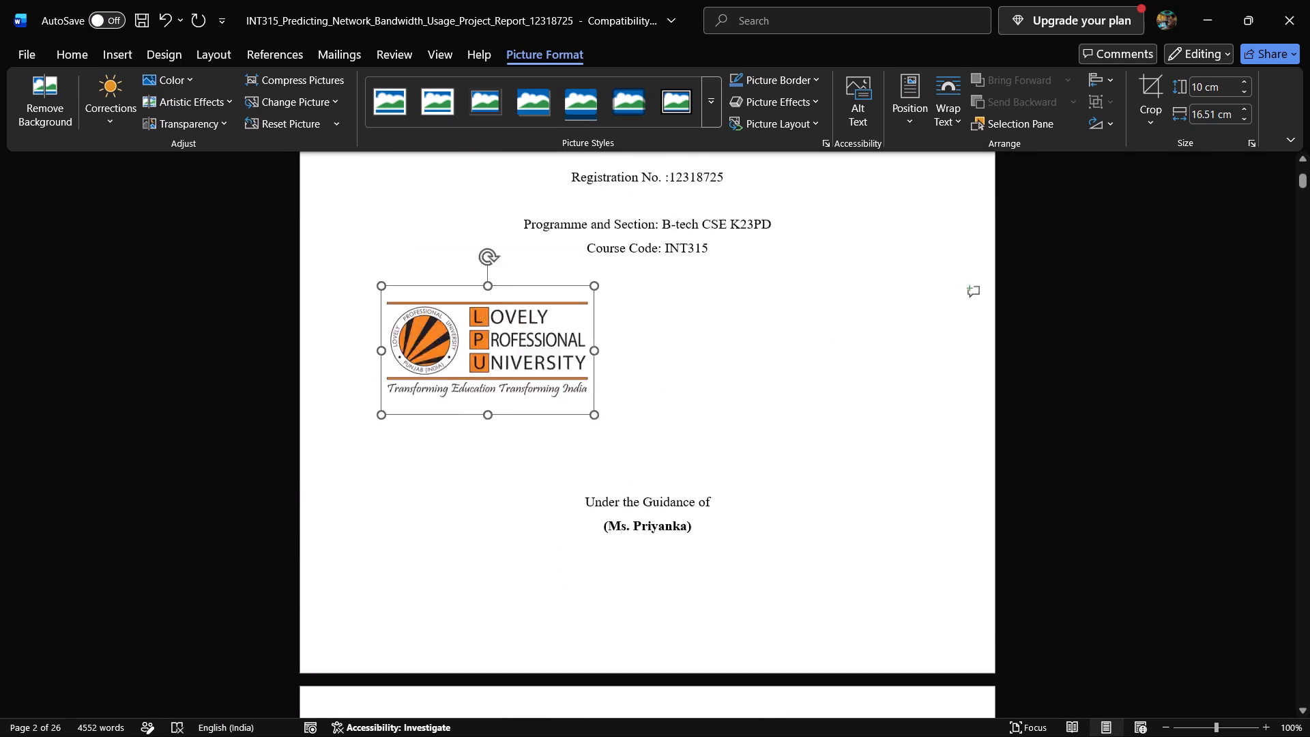
pyautogui.scroll(1, 541, 384)
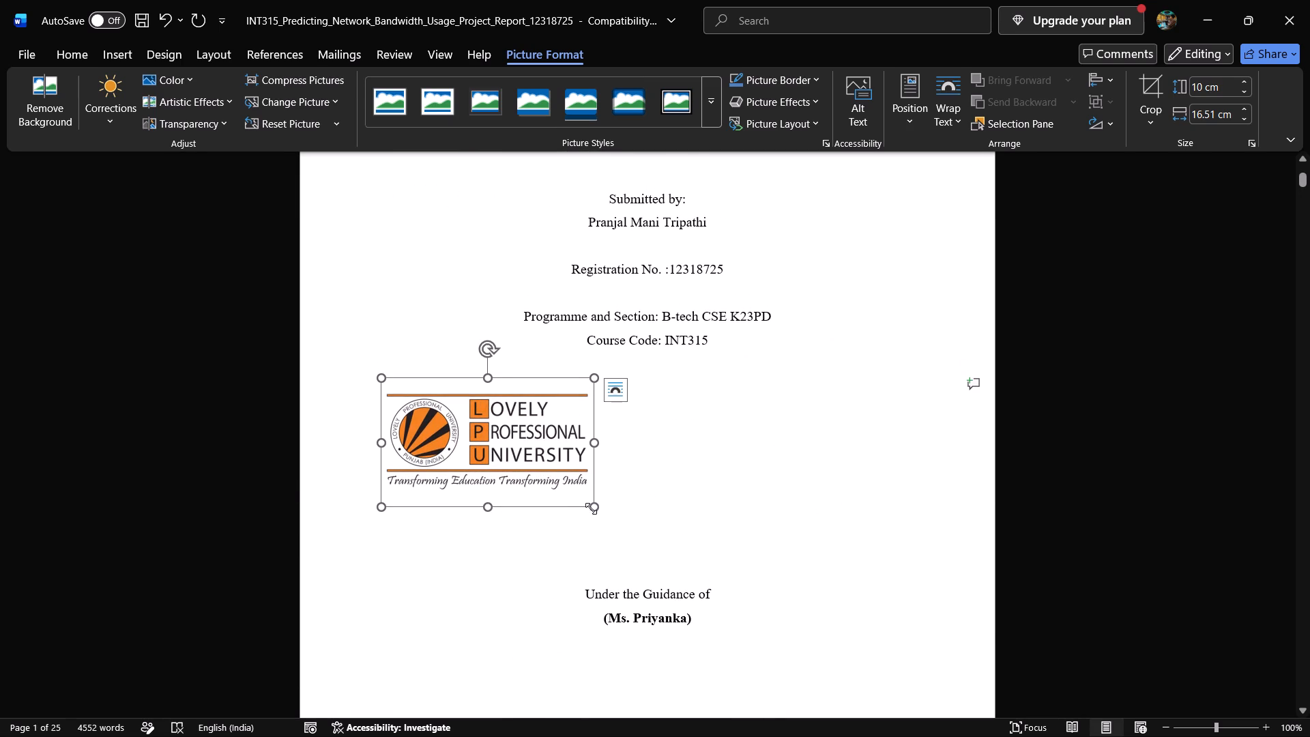
pyautogui.moveTo(596, 506); pyautogui.dragTo(577, 493)
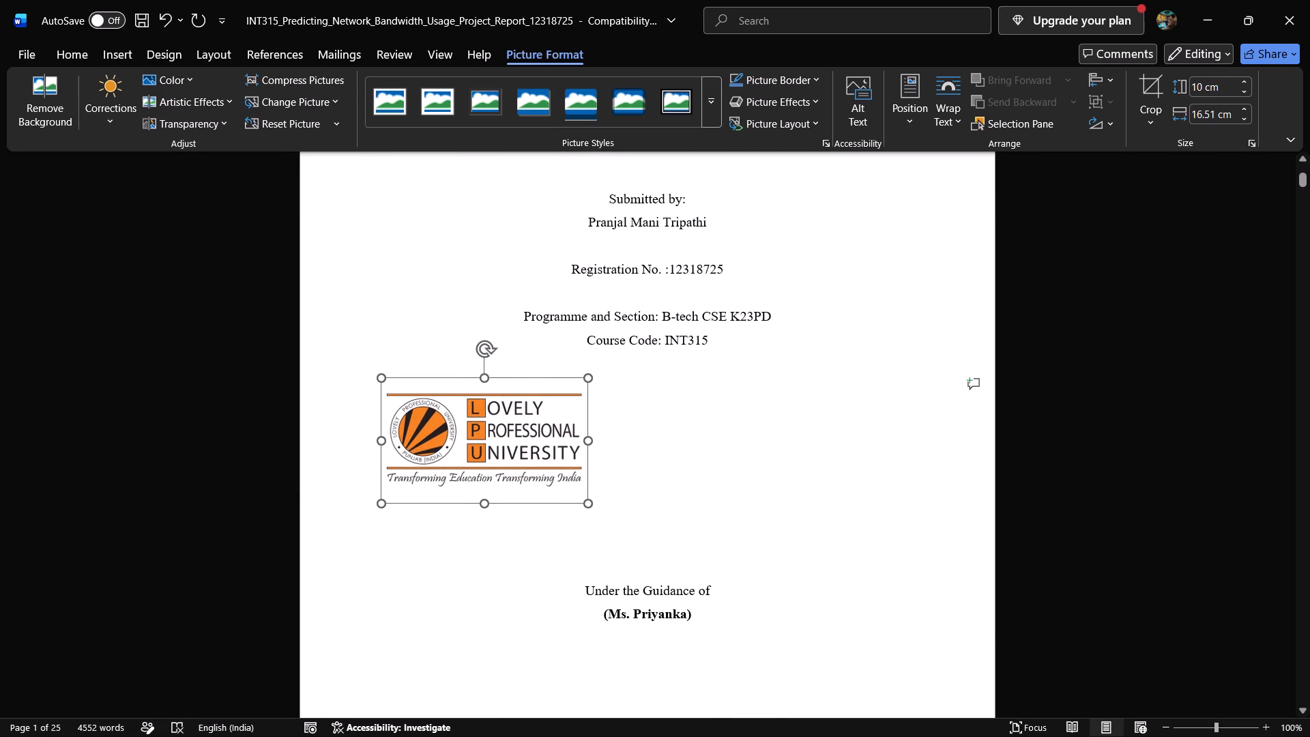
pyautogui.moveTo(577, 493); pyautogui.dragTo(577, 493)
pyautogui.scroll(-1, 610, 566)
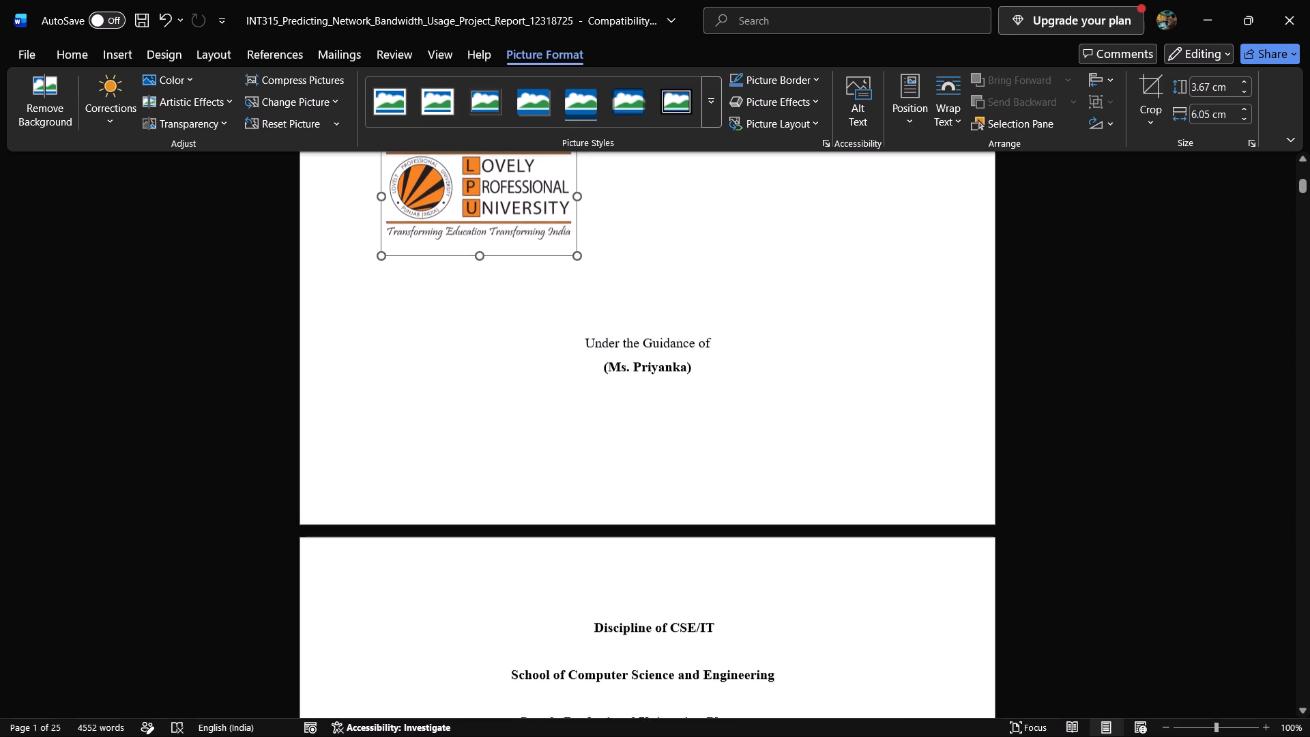
pyautogui.scroll(1, 520, 437)
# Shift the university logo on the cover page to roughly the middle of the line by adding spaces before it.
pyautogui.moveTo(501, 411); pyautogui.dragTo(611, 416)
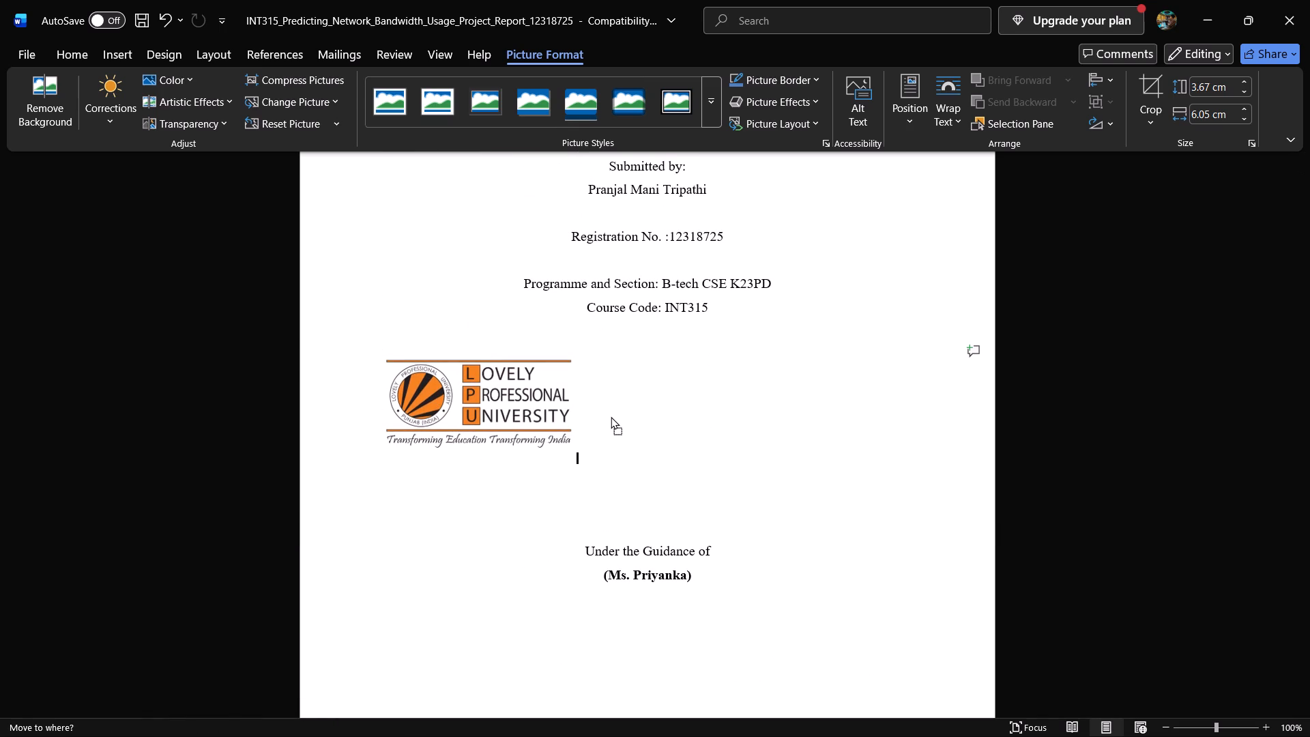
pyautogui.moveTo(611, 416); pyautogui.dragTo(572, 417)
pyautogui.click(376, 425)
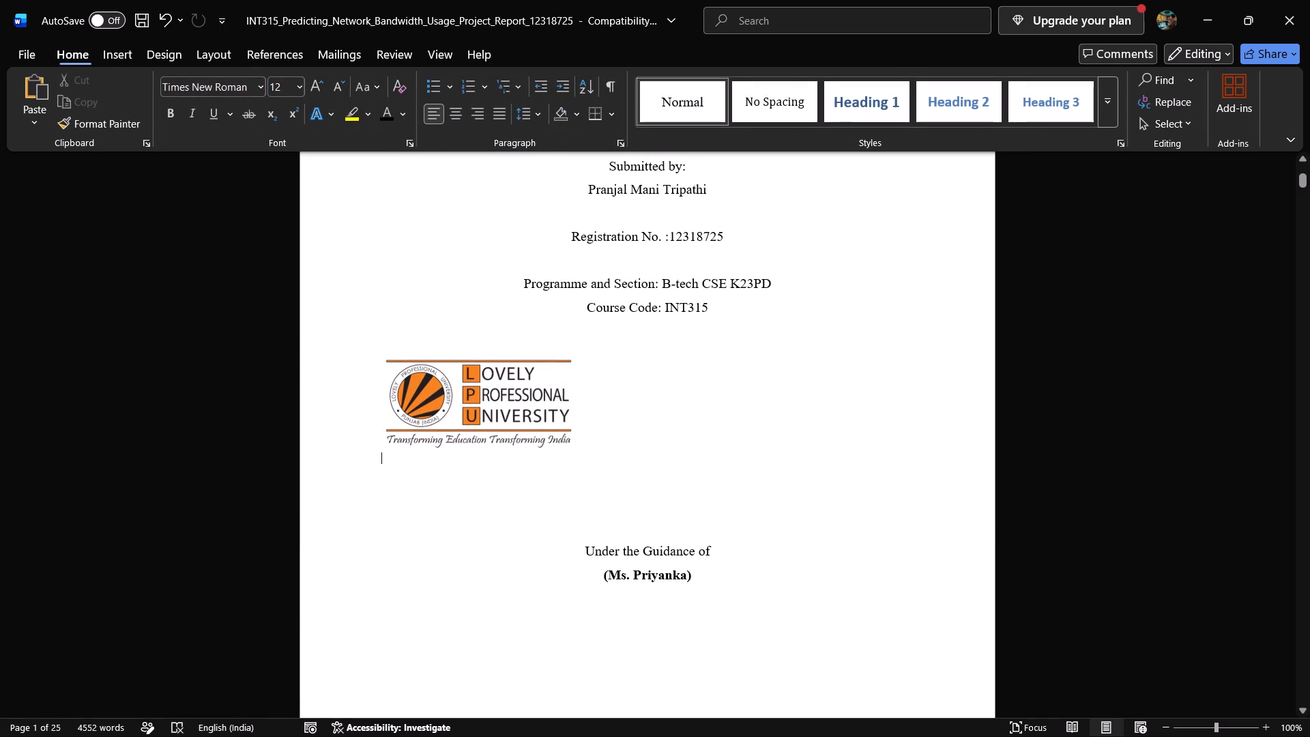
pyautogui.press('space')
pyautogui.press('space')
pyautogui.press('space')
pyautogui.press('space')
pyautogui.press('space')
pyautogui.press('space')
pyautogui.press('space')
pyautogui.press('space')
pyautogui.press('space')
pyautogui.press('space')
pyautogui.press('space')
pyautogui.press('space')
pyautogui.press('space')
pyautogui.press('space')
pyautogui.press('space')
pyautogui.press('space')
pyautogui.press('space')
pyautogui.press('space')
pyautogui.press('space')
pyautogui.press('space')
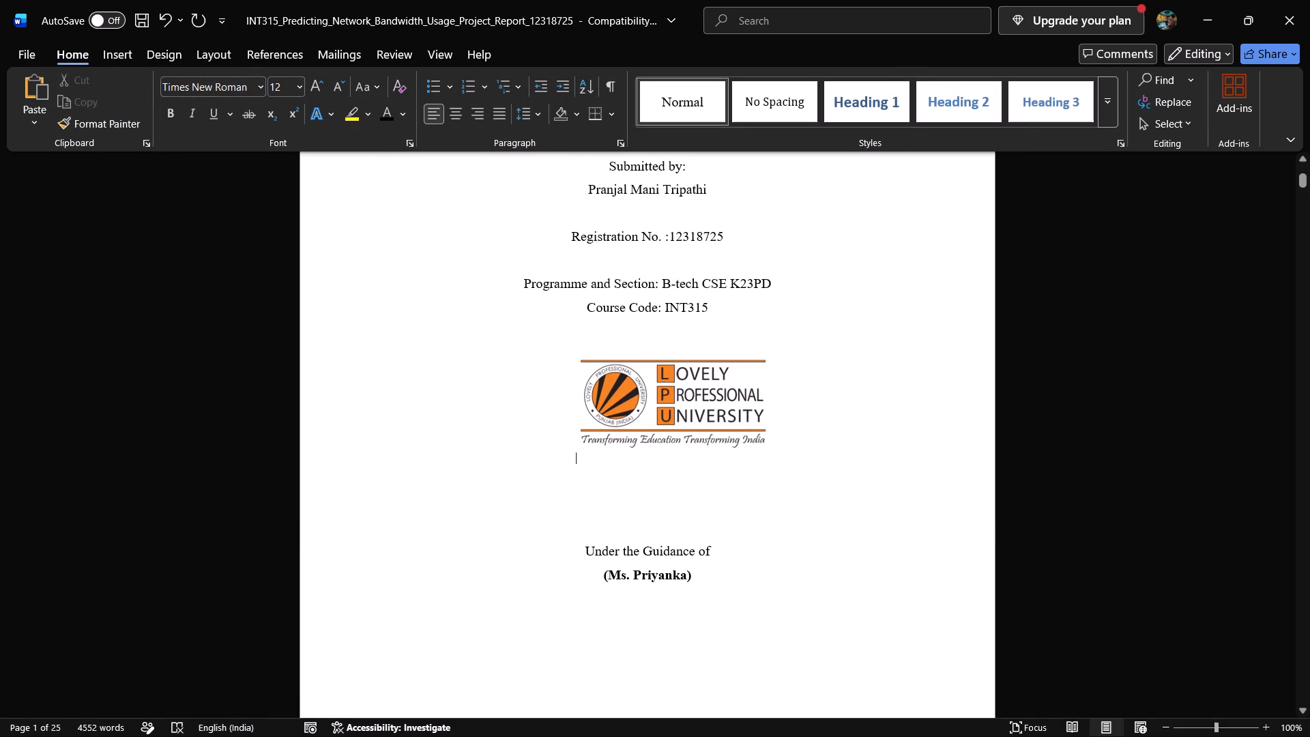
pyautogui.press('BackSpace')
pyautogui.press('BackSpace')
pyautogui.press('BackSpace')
# Delete surplus blank lines on the cover page above "Submitted by:" and between the logo and "Under the Guidance of".
pyautogui.scroll(1, 425, 388)
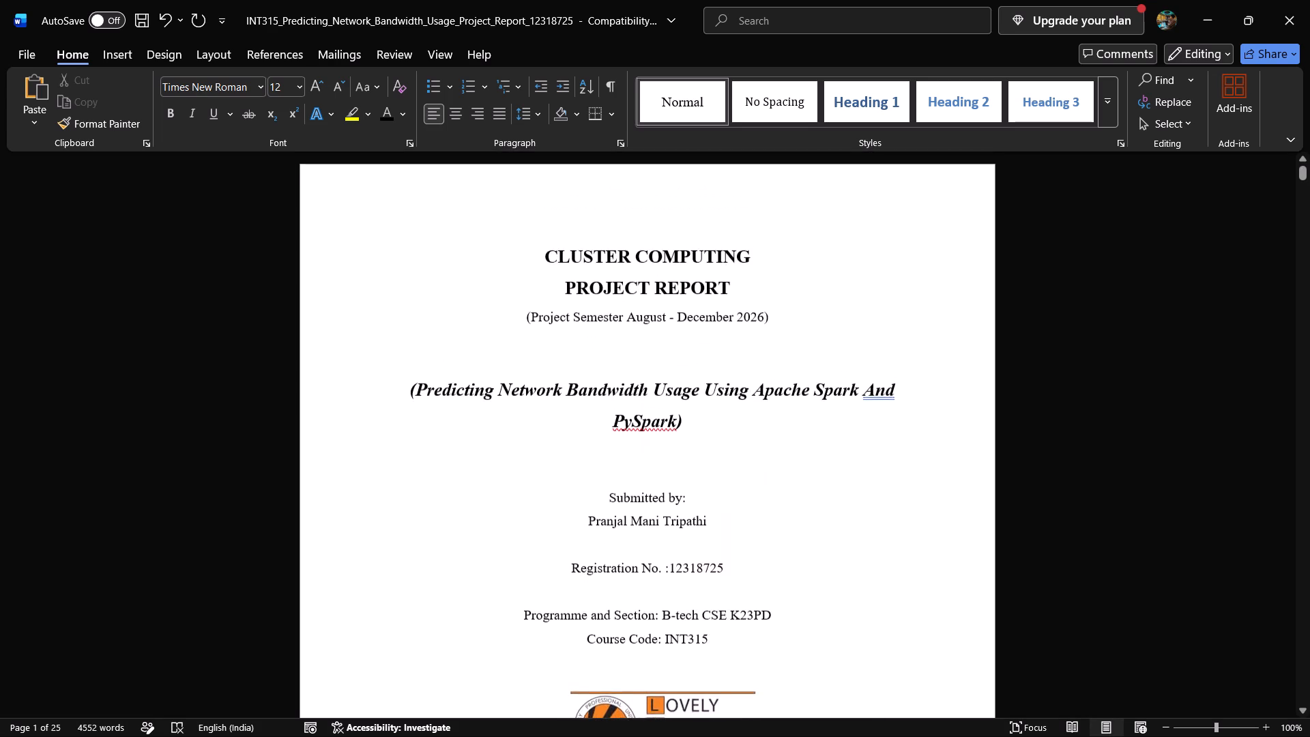
pyautogui.scroll(1, 425, 388)
pyautogui.click(623, 411)
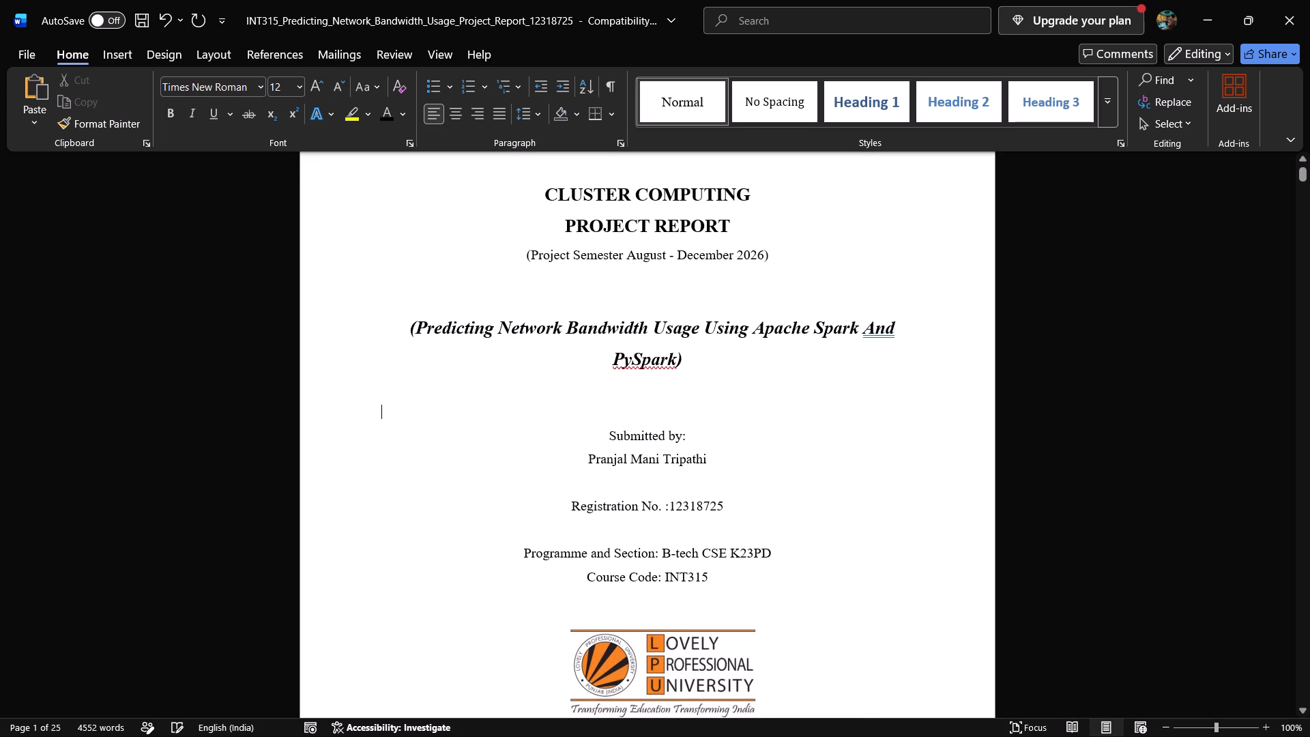
pyautogui.press('BackSpace')
pyautogui.scroll(-1, 623, 411)
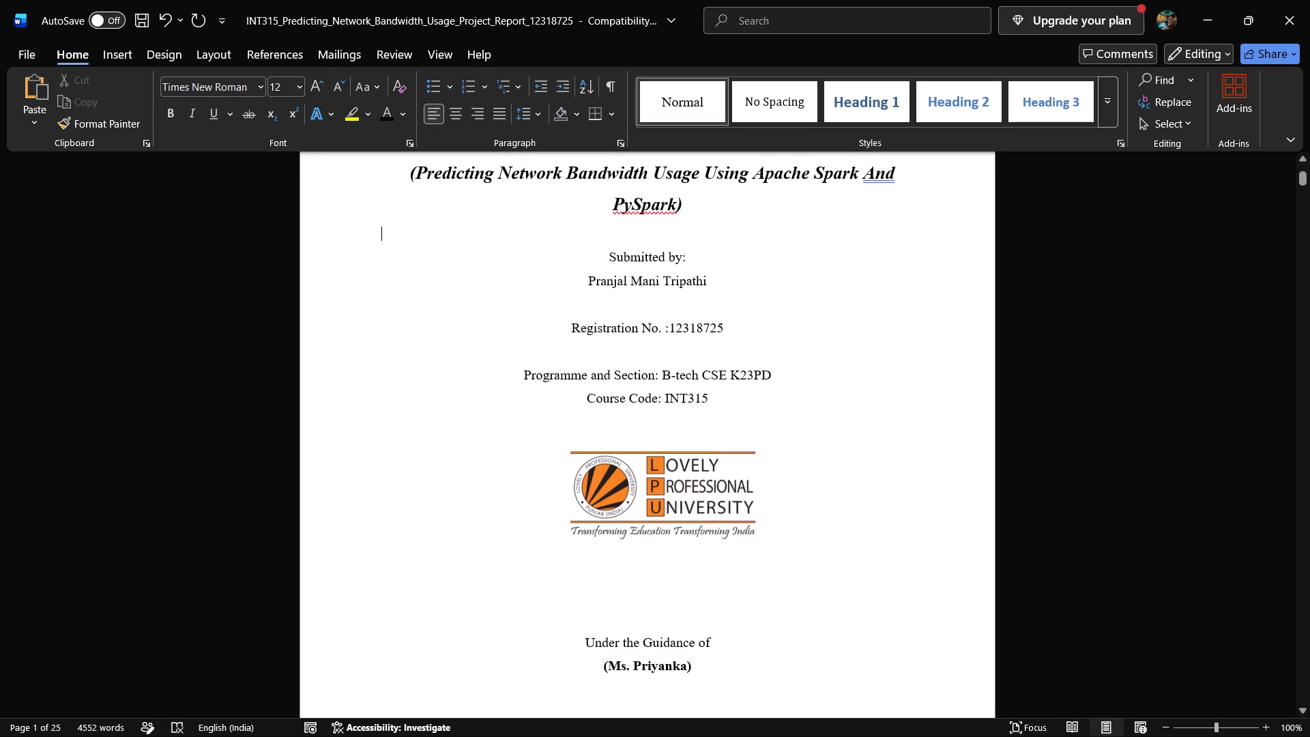
pyautogui.click(673, 588)
pyautogui.press('BackSpace')
pyautogui.press('BackSpace')
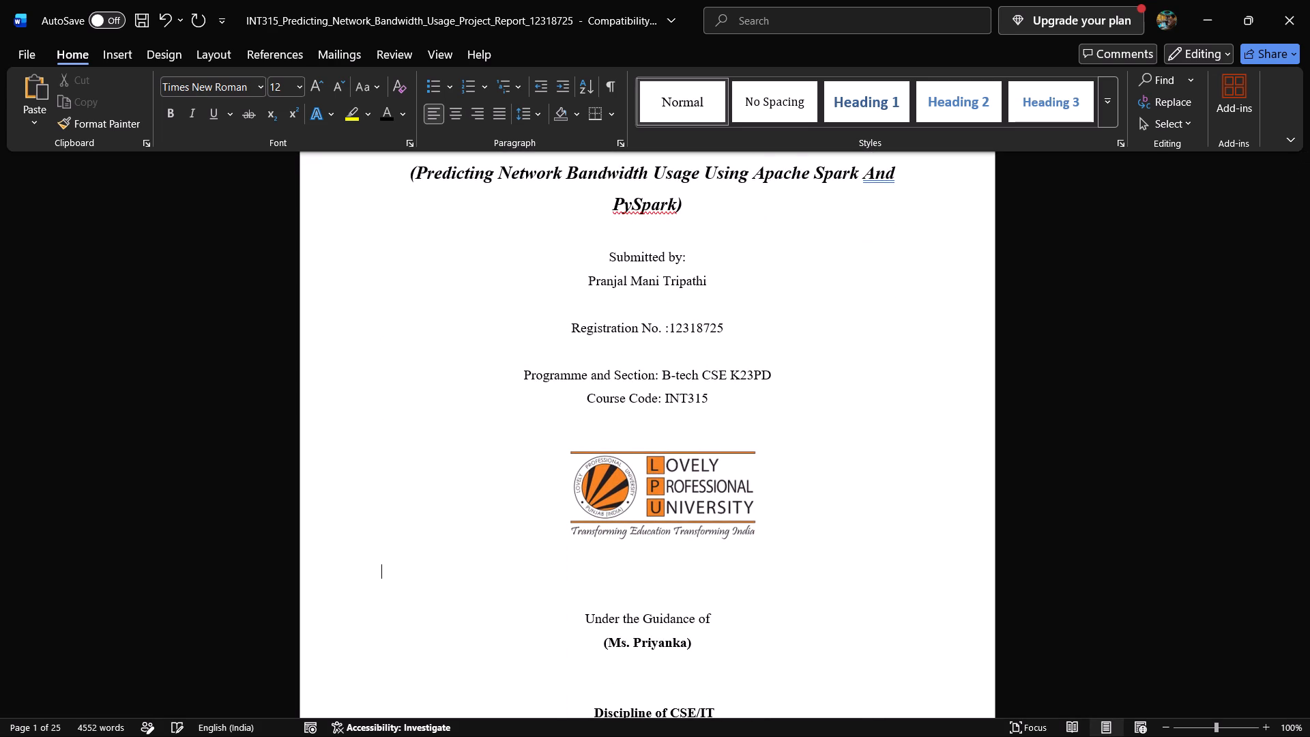
pyautogui.press('BackSpace')
# Move "Under the Guidance of" and the supervisor's name from below the logo to beneath Course Code, leaving one blank line between them.
pyautogui.scroll(-1, 673, 588)
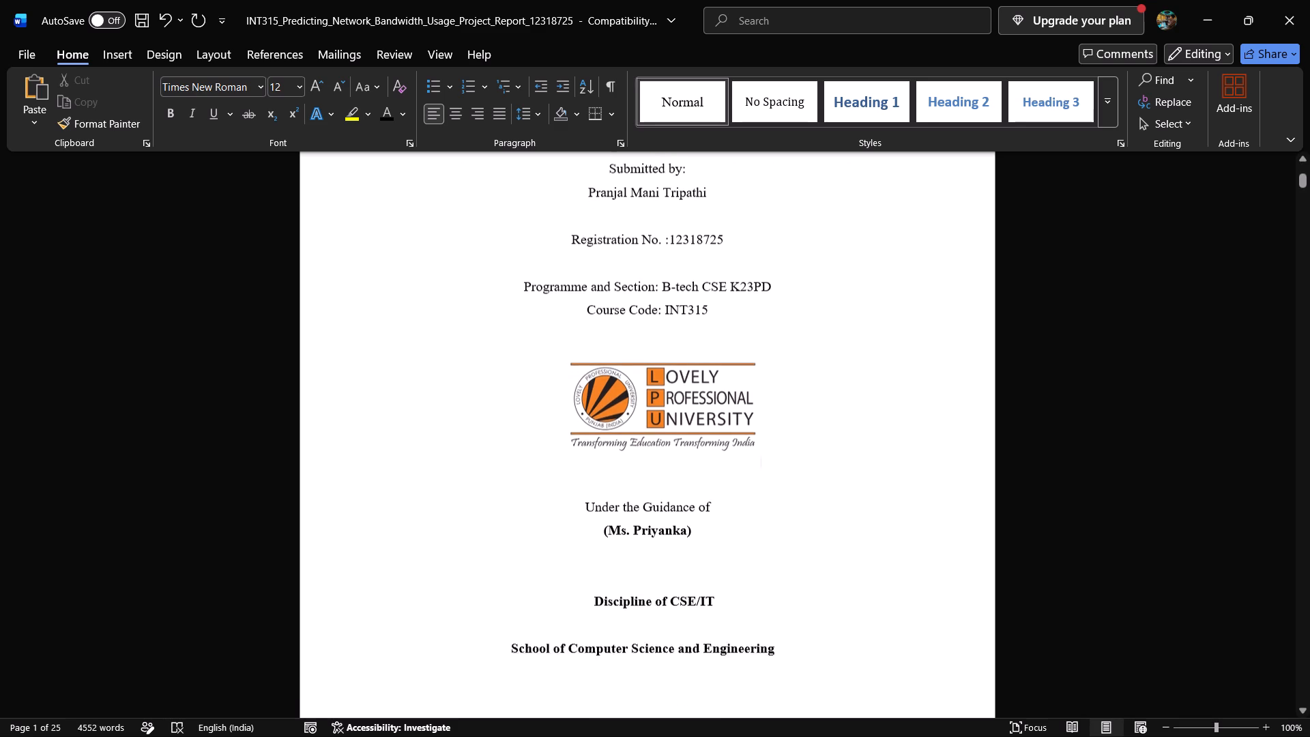
pyautogui.scroll(-1, 673, 588)
pyautogui.scroll(1, 673, 588)
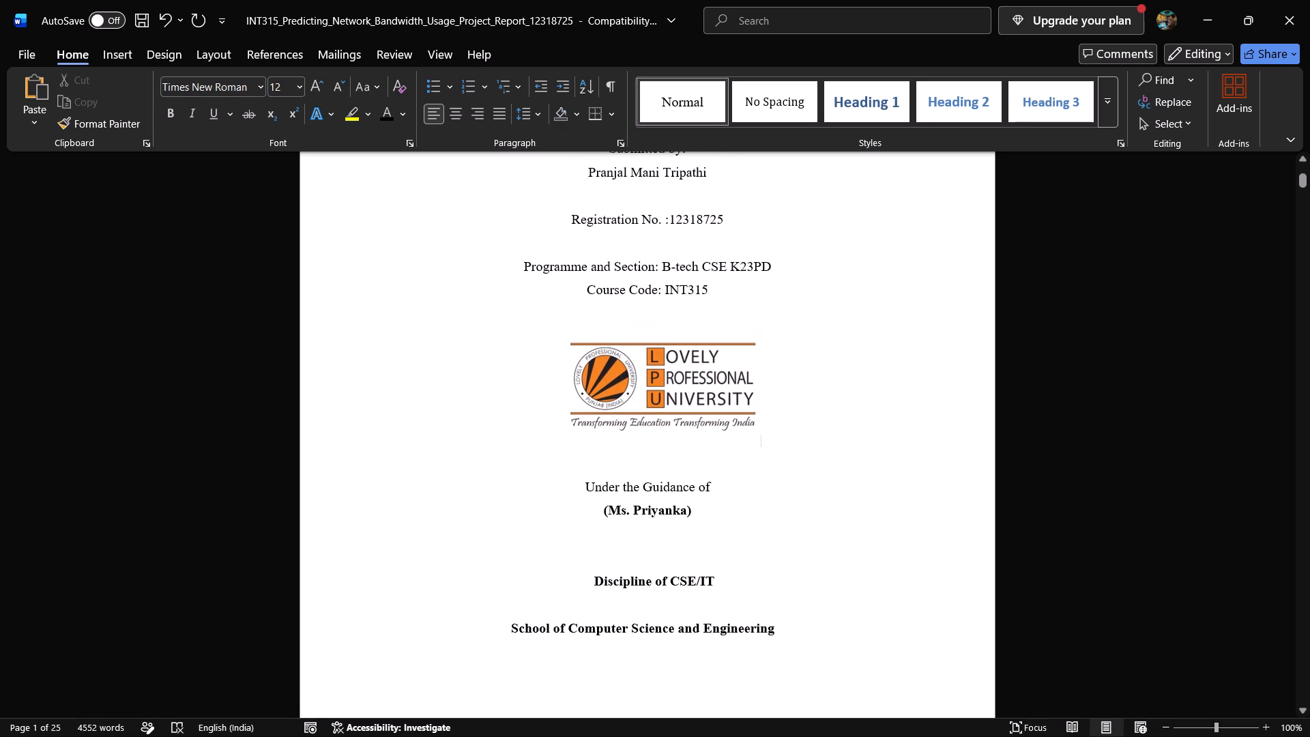
pyautogui.moveTo(691, 507); pyautogui.dragTo(605, 492)
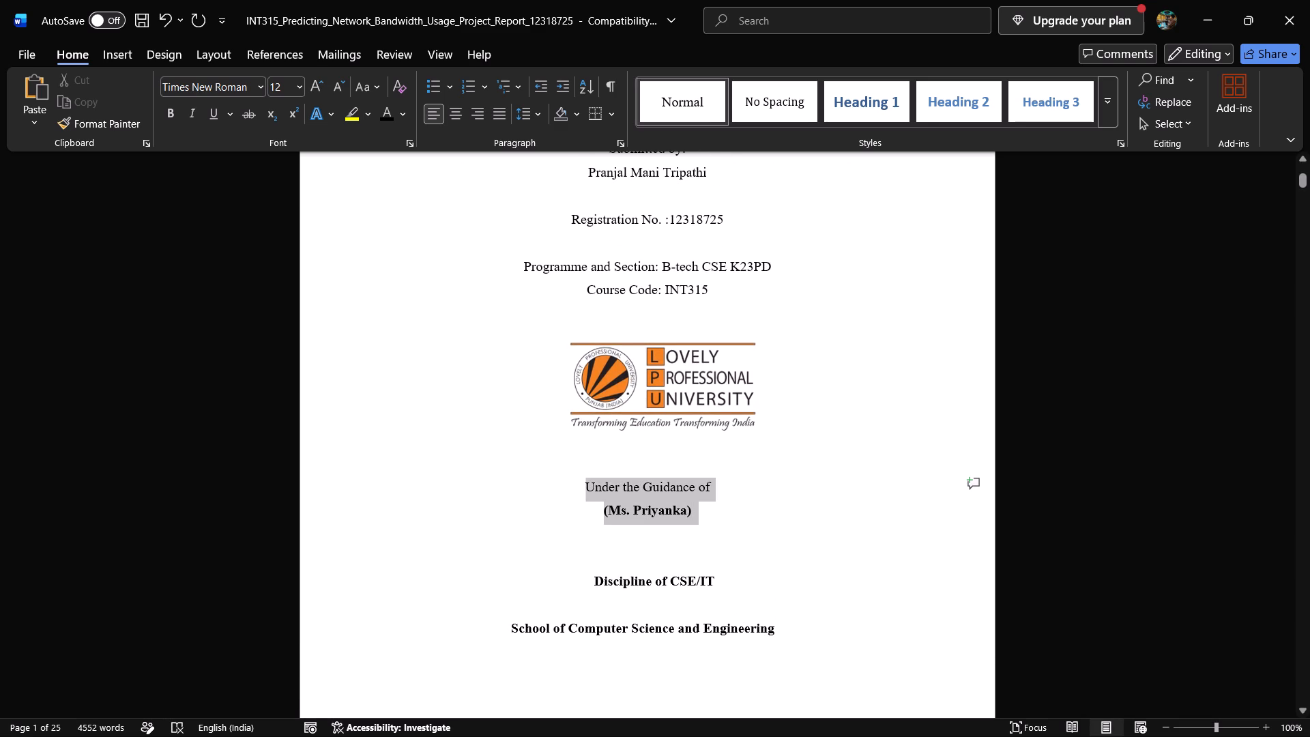
pyautogui.moveTo(605, 492); pyautogui.dragTo(600, 491)
pyautogui.hotkey('ctrl', 'x')
pyautogui.press('BackSpace')
pyautogui.press('BackSpace')
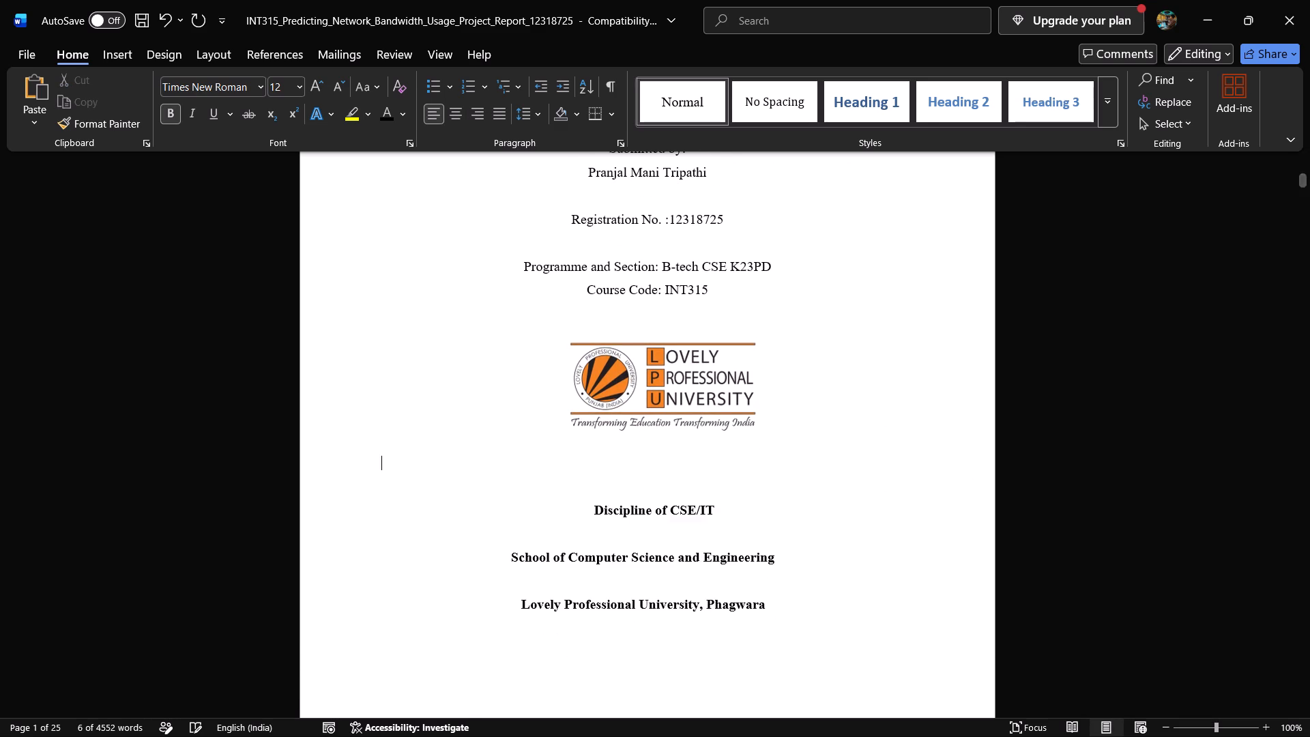
pyautogui.press('BackSpace')
pyautogui.click(727, 302)
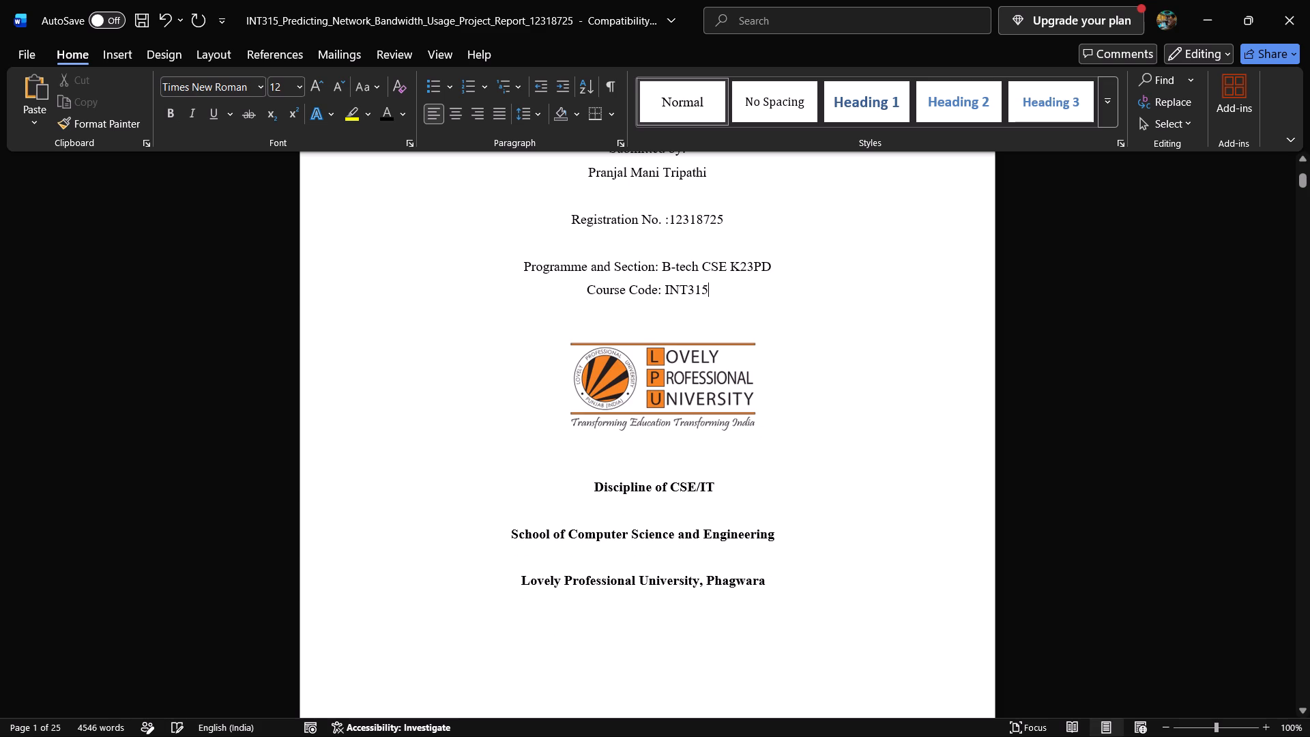
pyautogui.press('Return')
pyautogui.hotkey('ctrl', 'v')
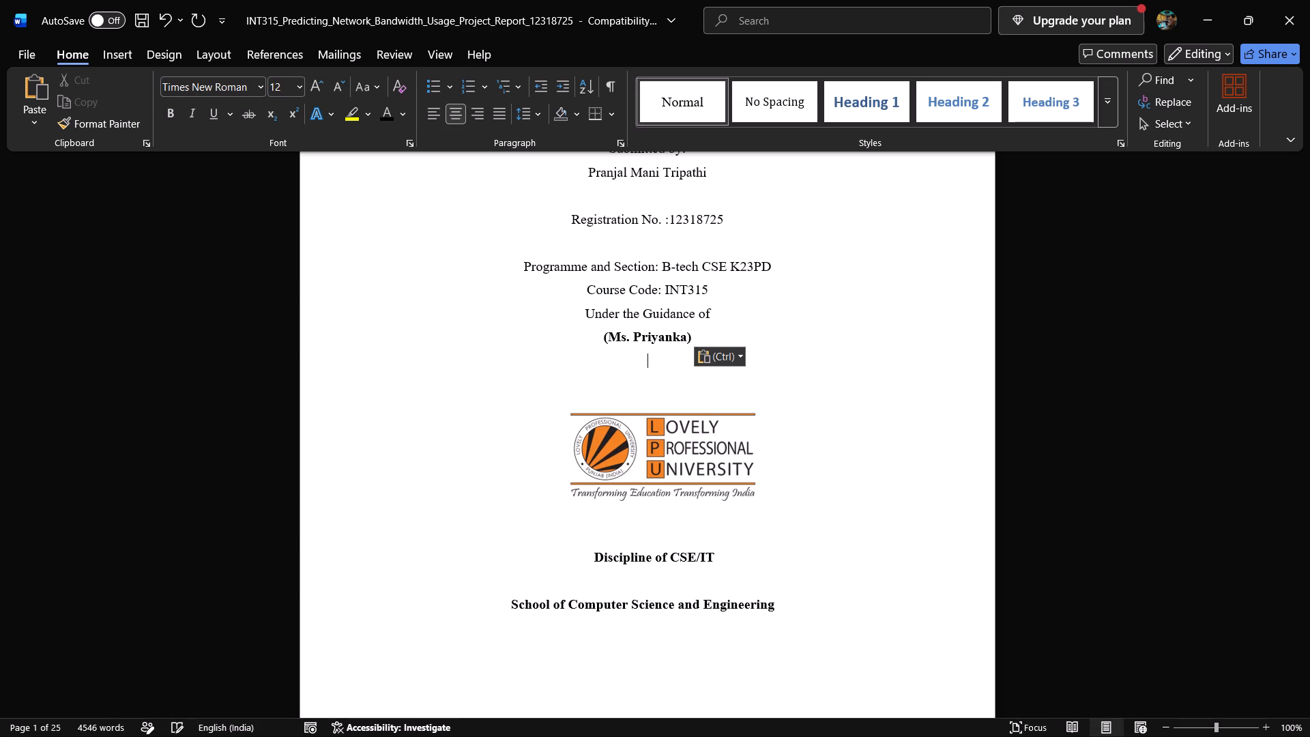
pyautogui.click(739, 300)
pyautogui.press('Return')
# Delete one blank line between the supervisor's name and the logo, and remove one of the spaces before the logo.
pyautogui.scroll(-1, 739, 300)
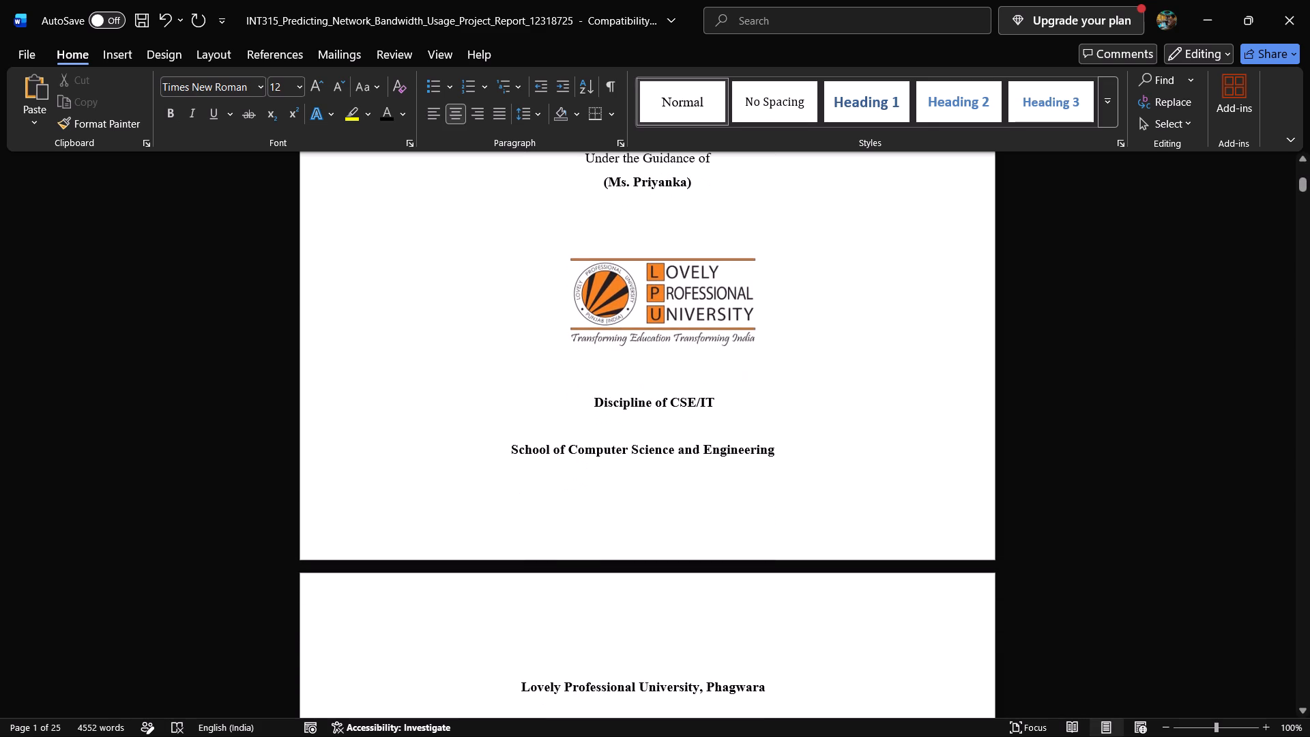
pyautogui.click(668, 220)
pyautogui.press('BackSpace')
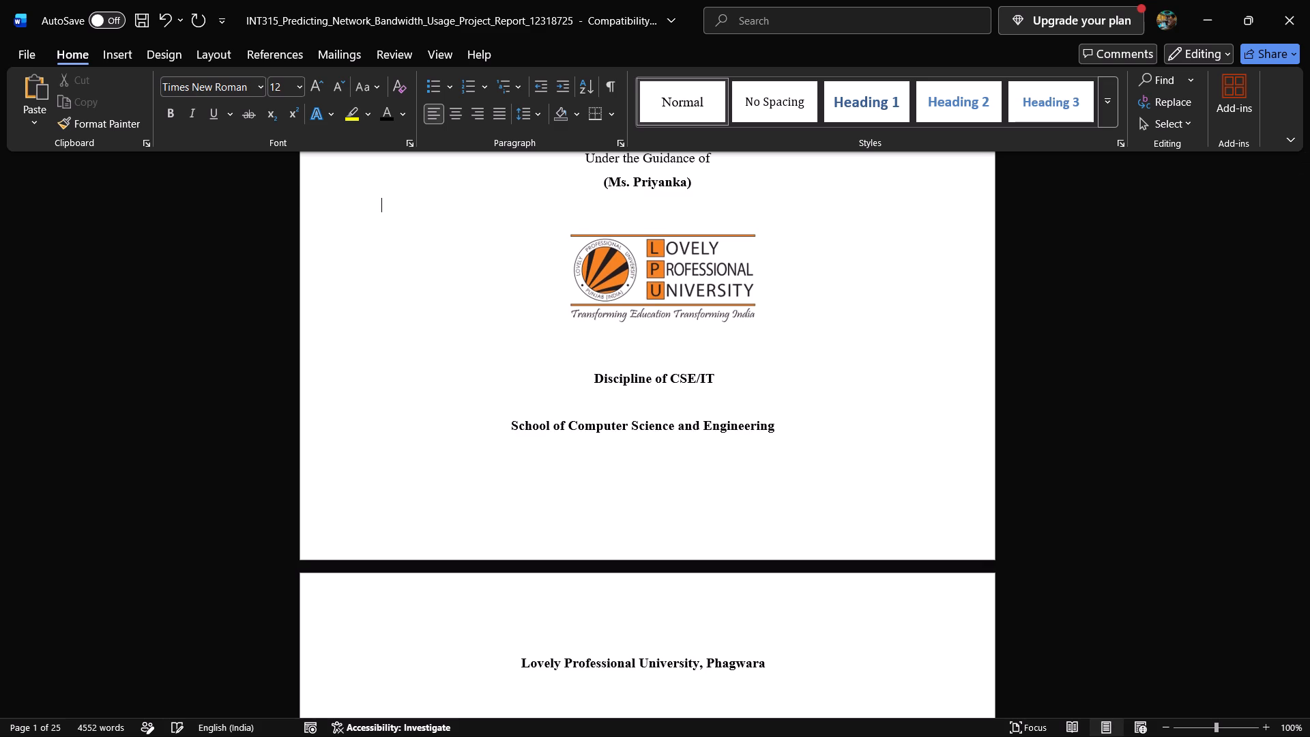
pyautogui.click(546, 313)
pyautogui.press('BackSpace')
# Delete the blank lines separating Discipline of CSE/IT, School of Computer Science and Engineering, and Lovely Professional University, Phagwara.
pyautogui.click(624, 404)
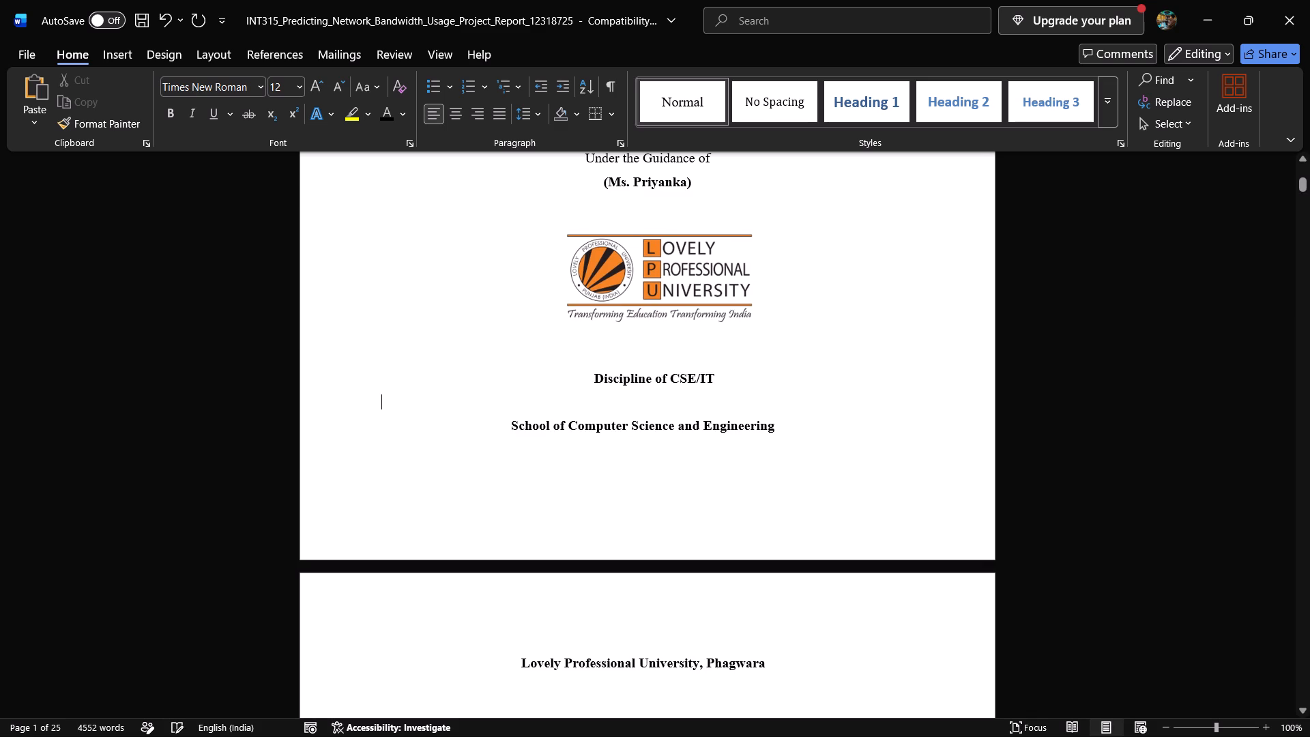
pyautogui.press('BackSpace')
pyautogui.click(636, 433)
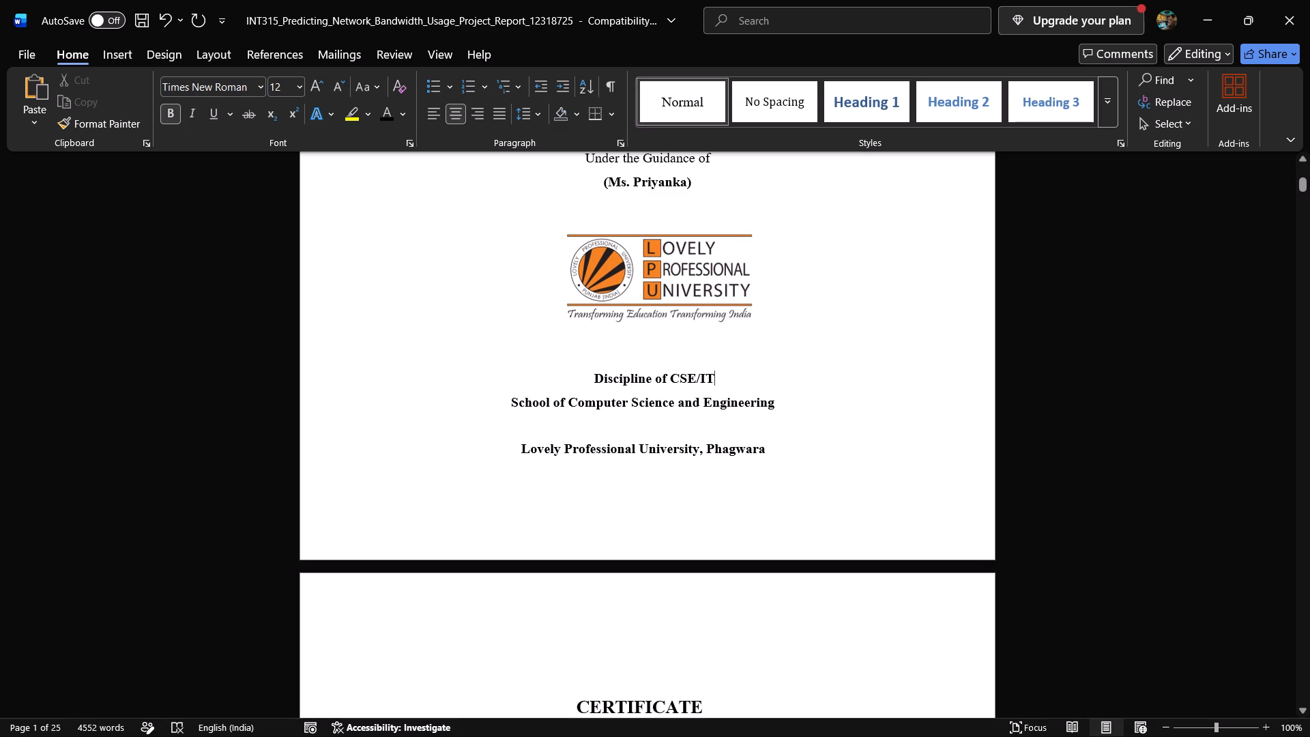
pyautogui.press('BackSpace')
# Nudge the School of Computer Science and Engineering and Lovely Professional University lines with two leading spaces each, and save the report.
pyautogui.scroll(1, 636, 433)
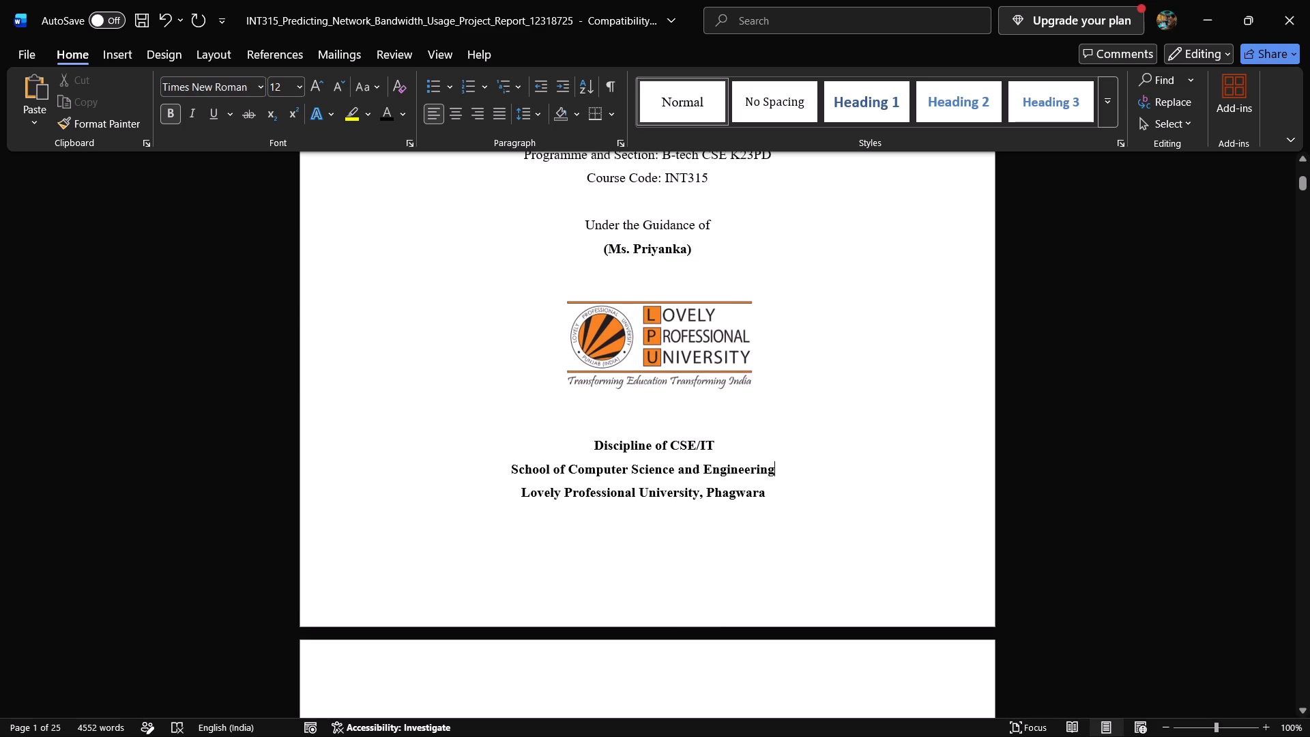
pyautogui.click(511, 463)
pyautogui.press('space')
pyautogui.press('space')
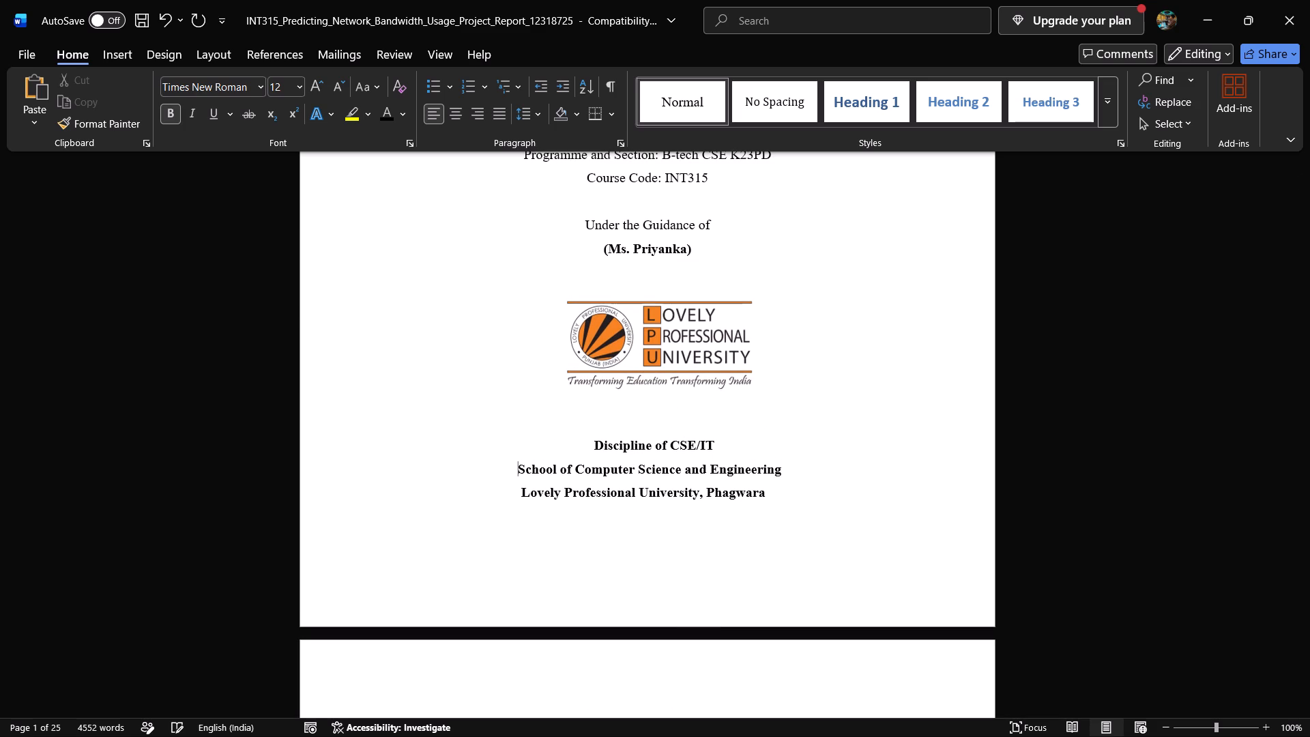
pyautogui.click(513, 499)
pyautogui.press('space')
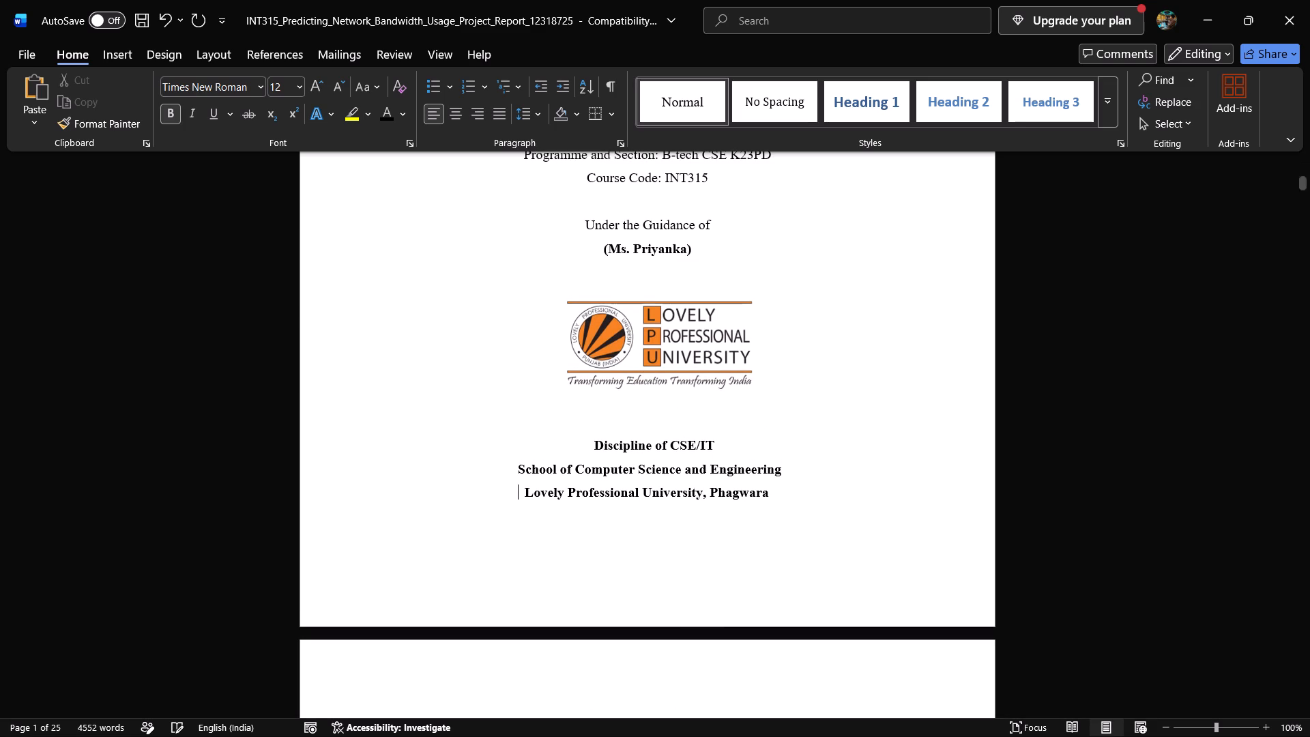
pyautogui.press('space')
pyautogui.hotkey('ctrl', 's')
# Centre-align the entire cover page content from CLUSTER COMPUTING through Lovely Professional University, Phagwara, including the logo, and save the report.
pyautogui.scroll(1, 513, 499)
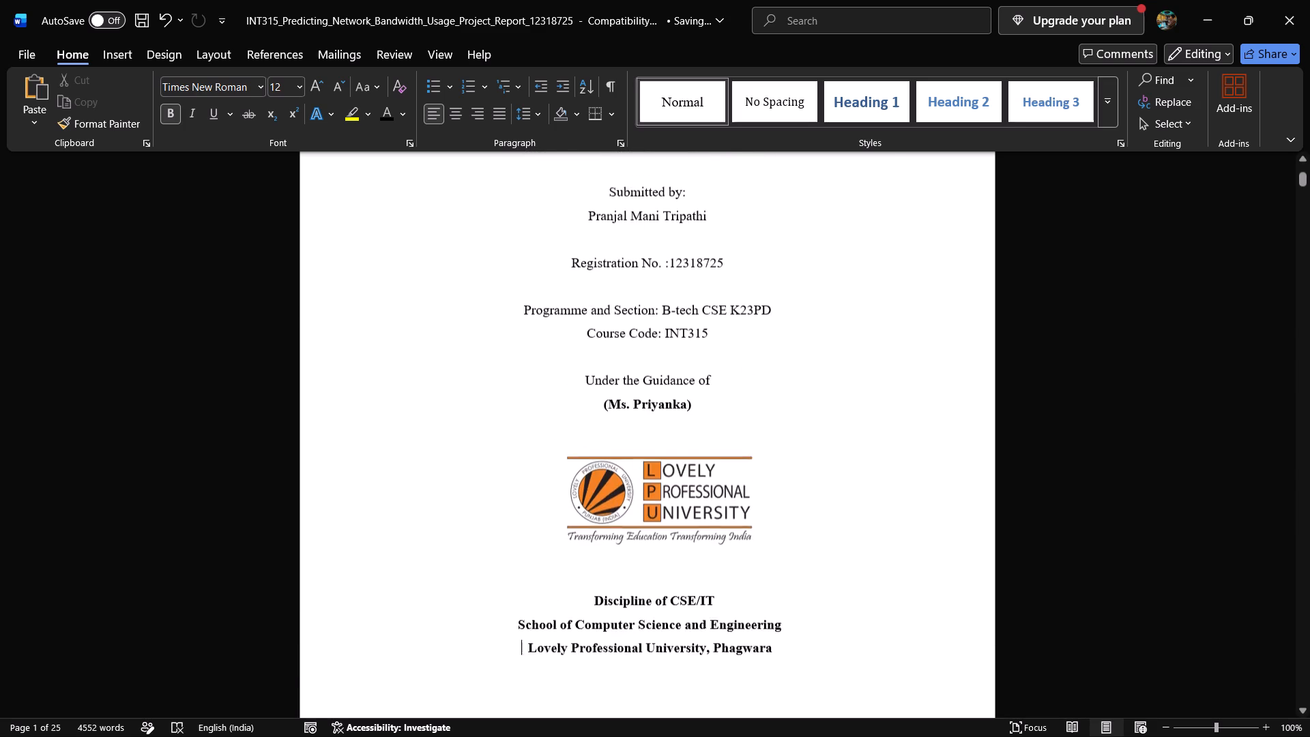
pyautogui.scroll(4, 513, 499)
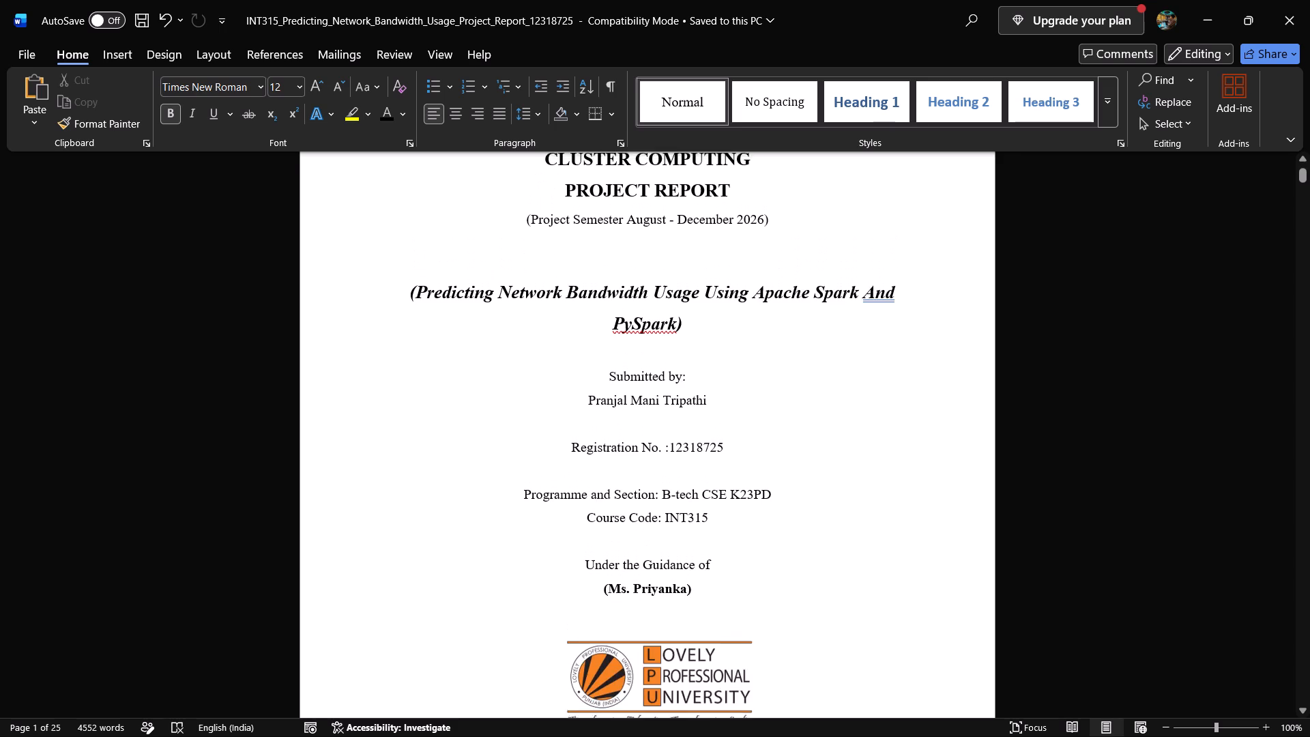
pyautogui.scroll(1, 513, 499)
pyautogui.scroll(-1, 513, 499)
pyautogui.scroll(1, 513, 499)
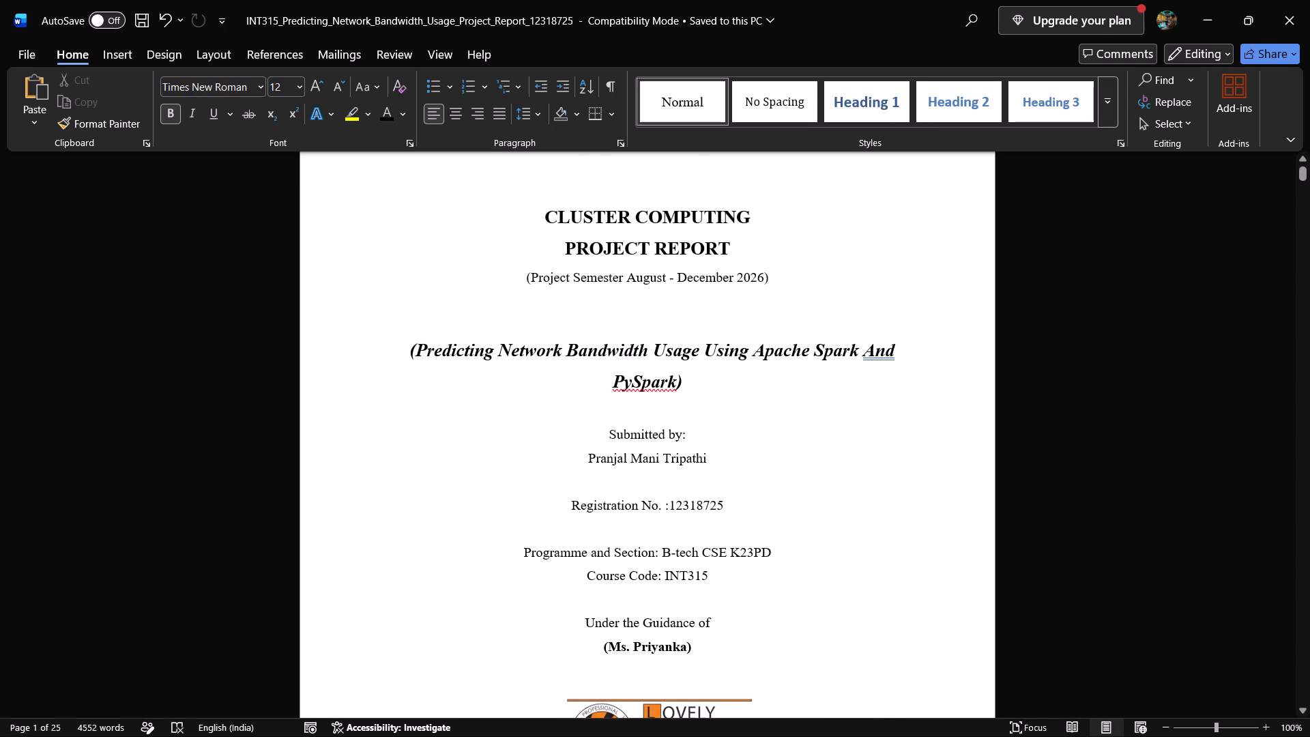
pyautogui.moveTo(448, 205); pyautogui.dragTo(834, 736)
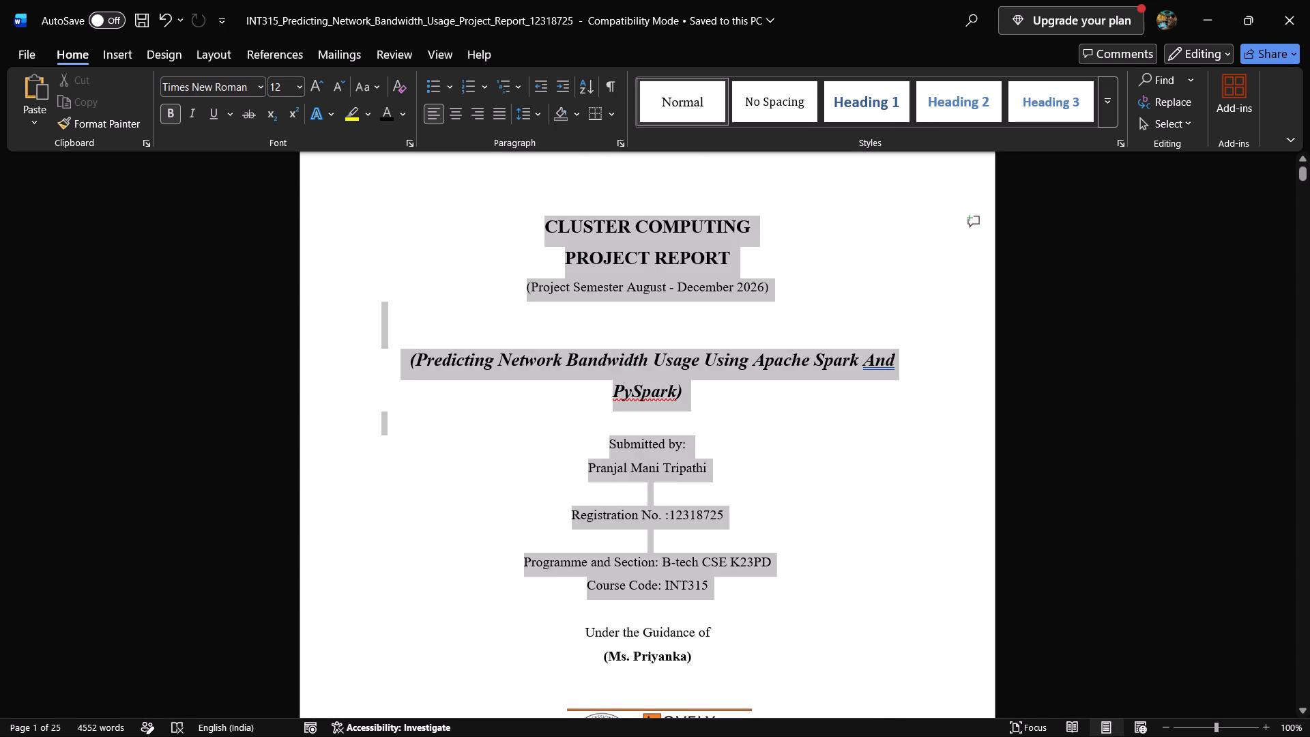
pyautogui.moveTo(834, 736); pyautogui.dragTo(949, 654)
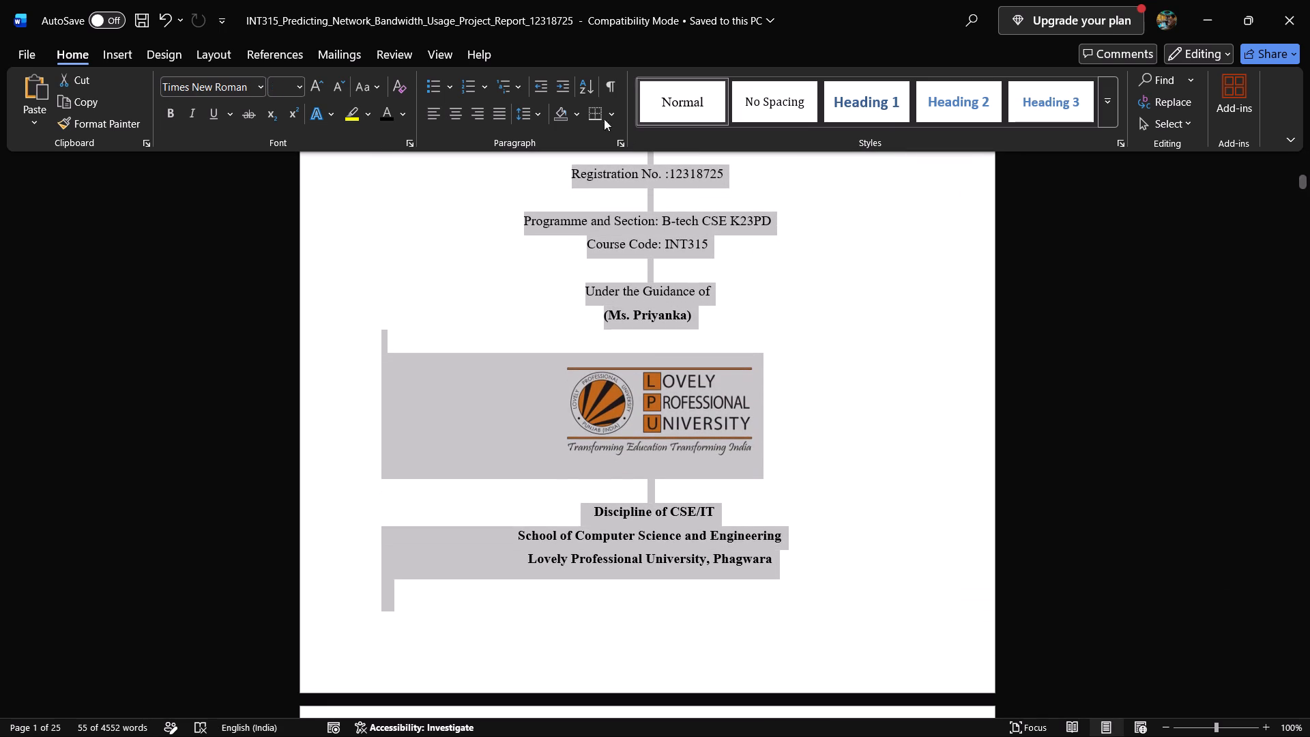
pyautogui.click(454, 115)
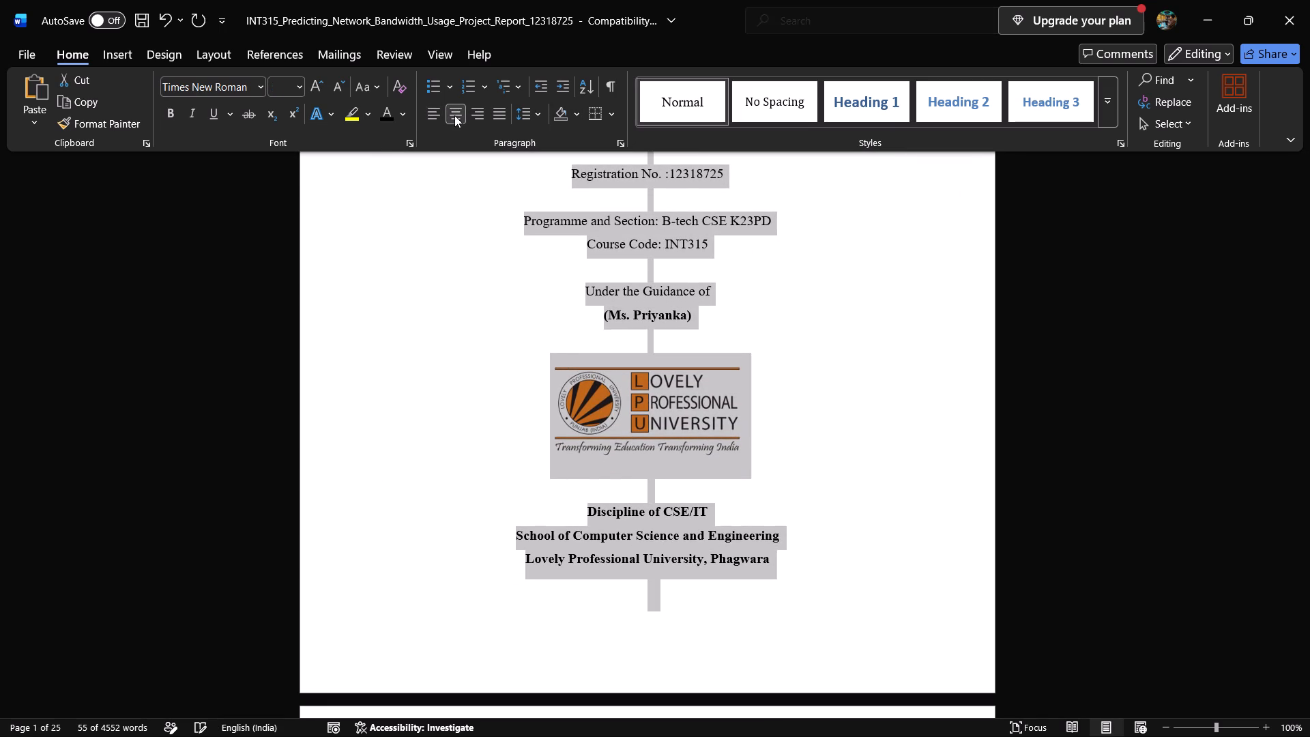
pyautogui.scroll(1, 631, 334)
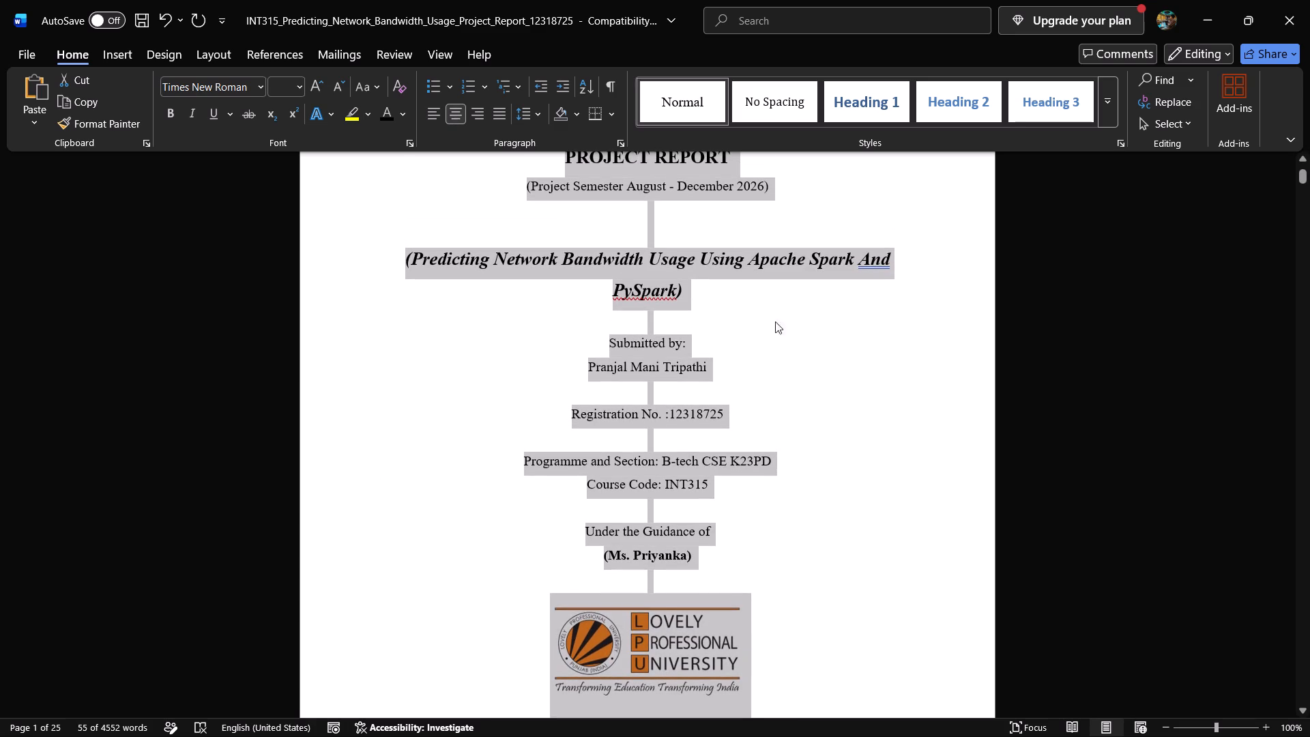
pyautogui.click(852, 329)
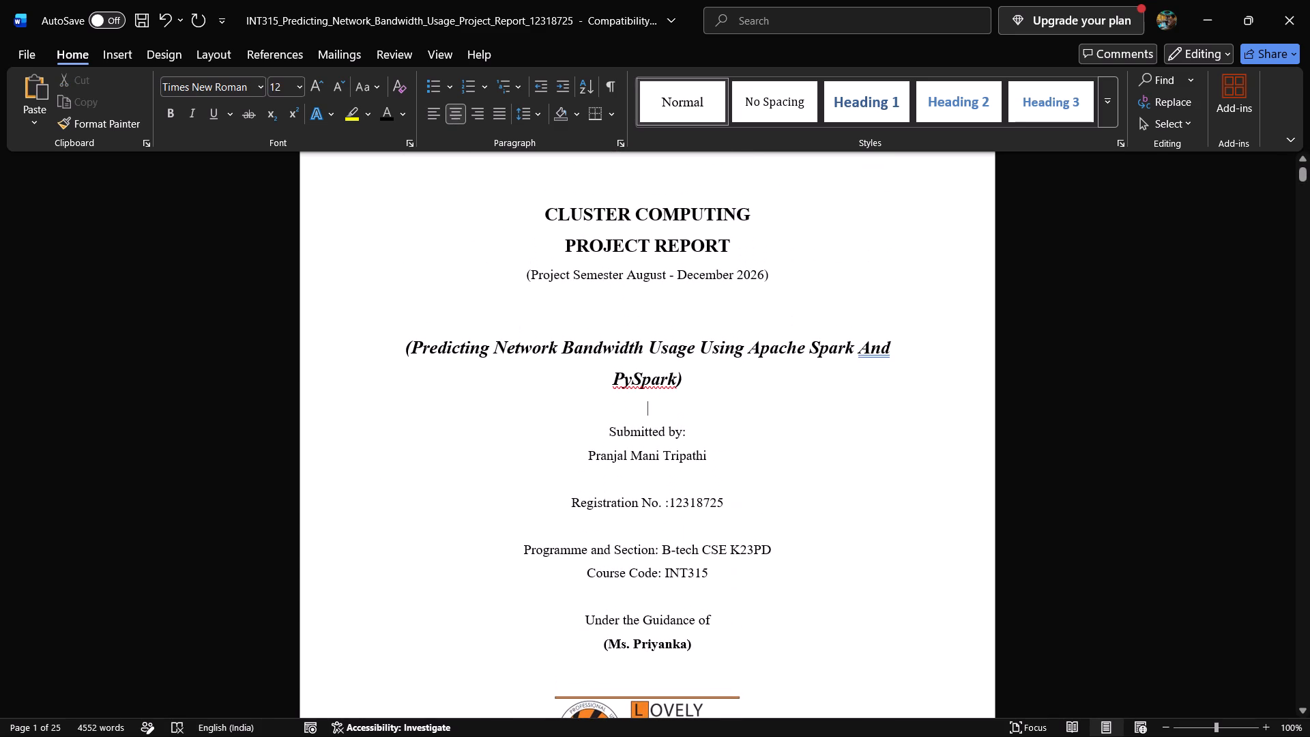
pyautogui.hotkey('ctrl', 's')
# Review the layout of the cover page and of the certificate page down to its date line.
pyautogui.scroll(-1, 795, 504)
pyautogui.scroll(-1, 729, 446)
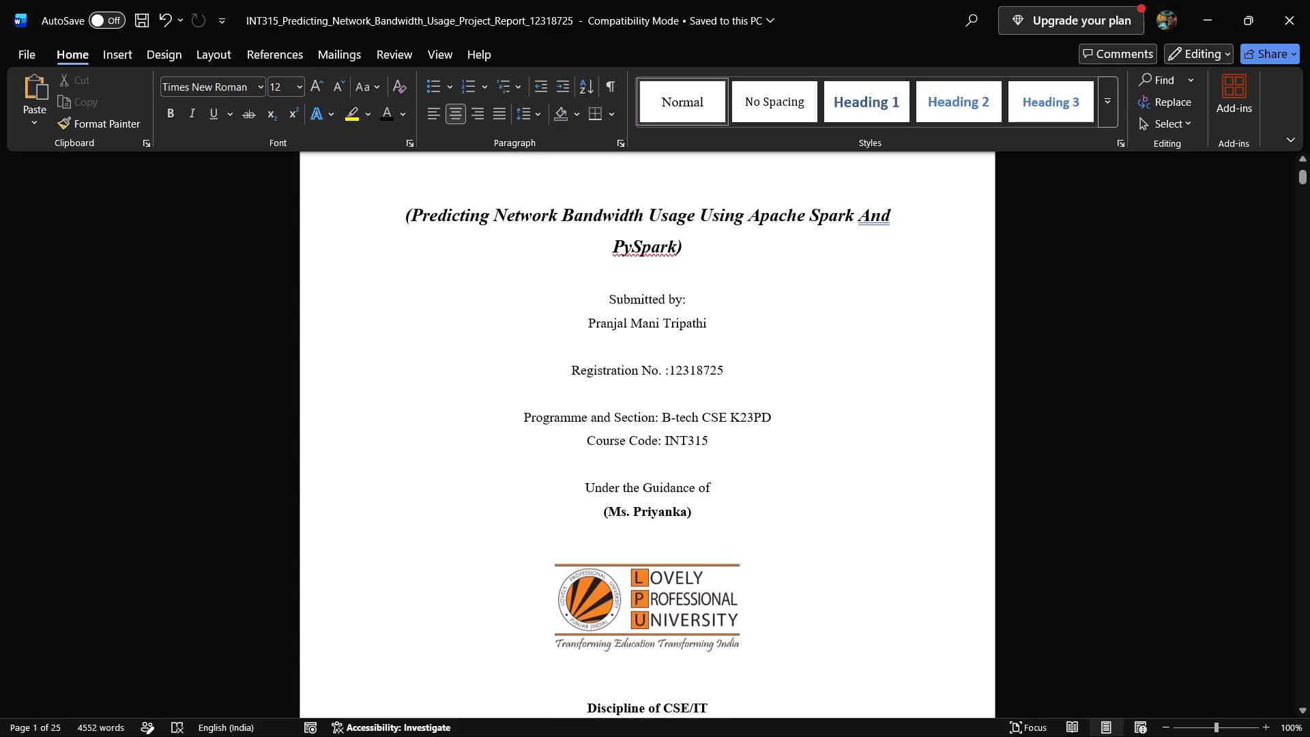
pyautogui.scroll(-1, 729, 446)
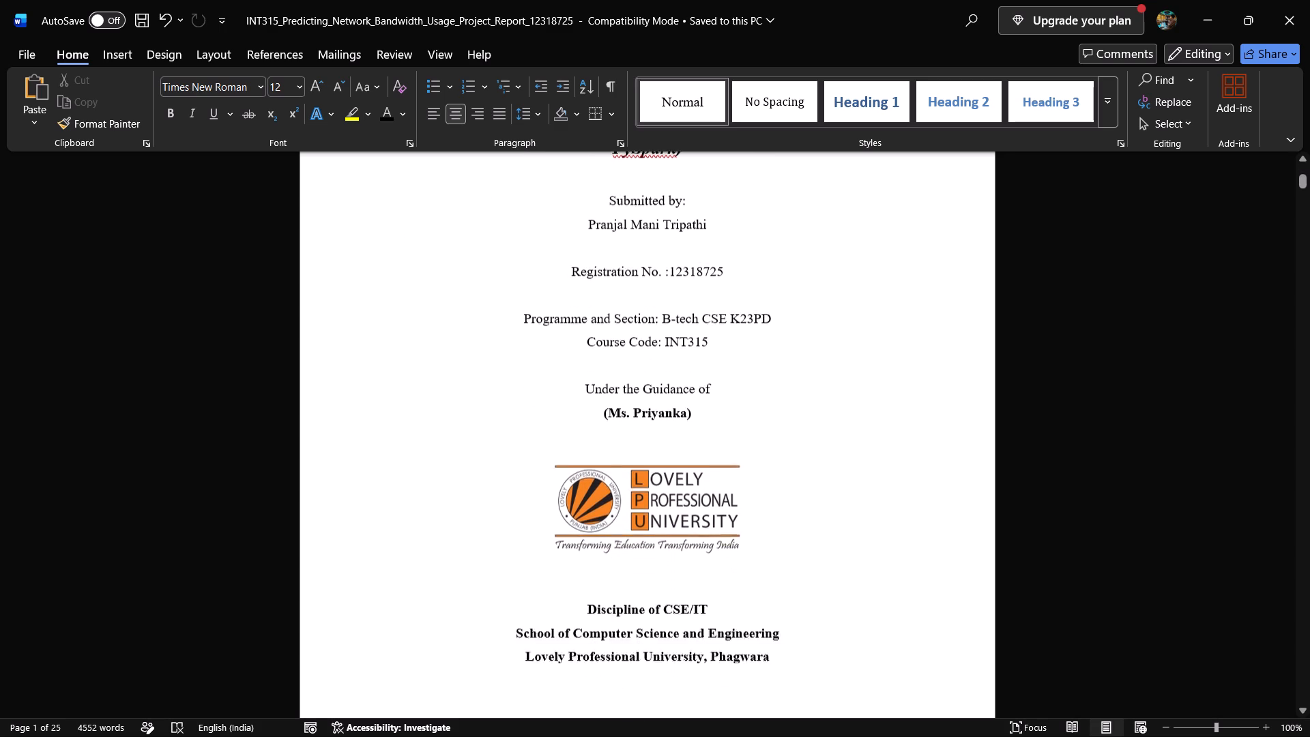
pyautogui.scroll(-4, 729, 446)
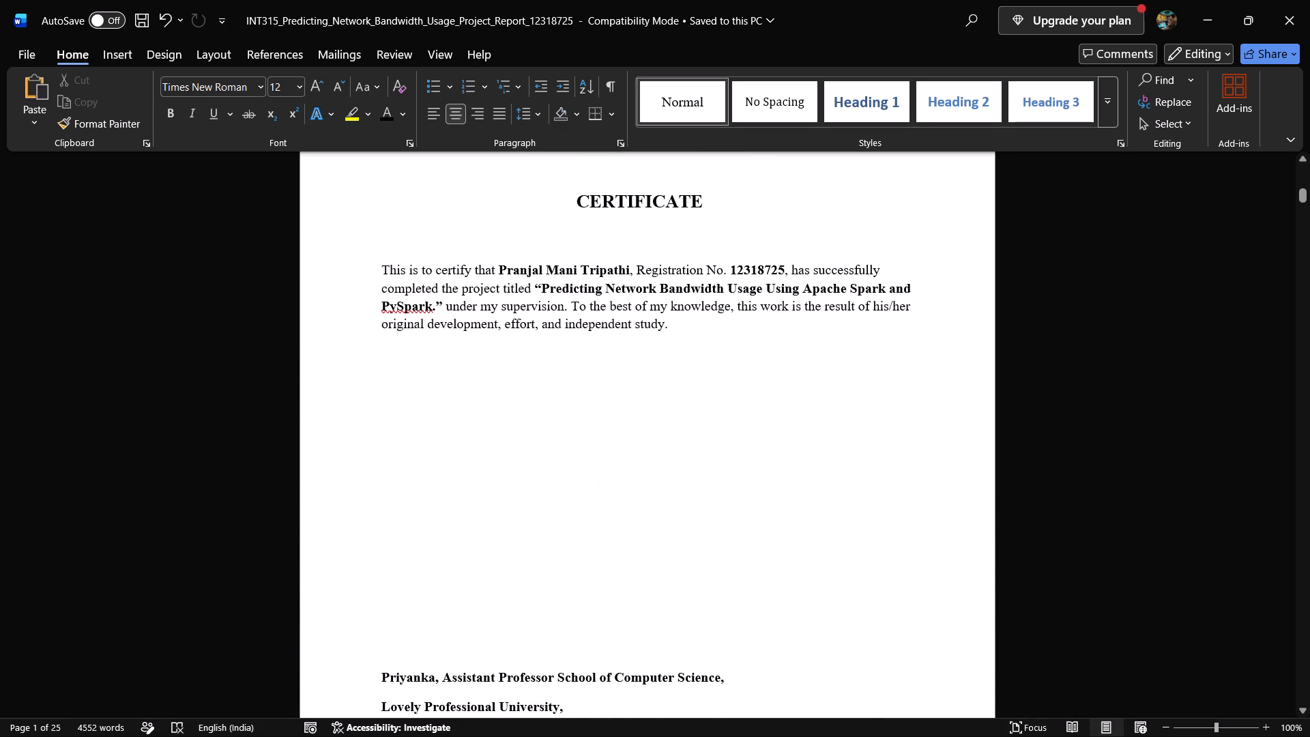
pyautogui.click(729, 446)
pyautogui.scroll(-1, 729, 446)
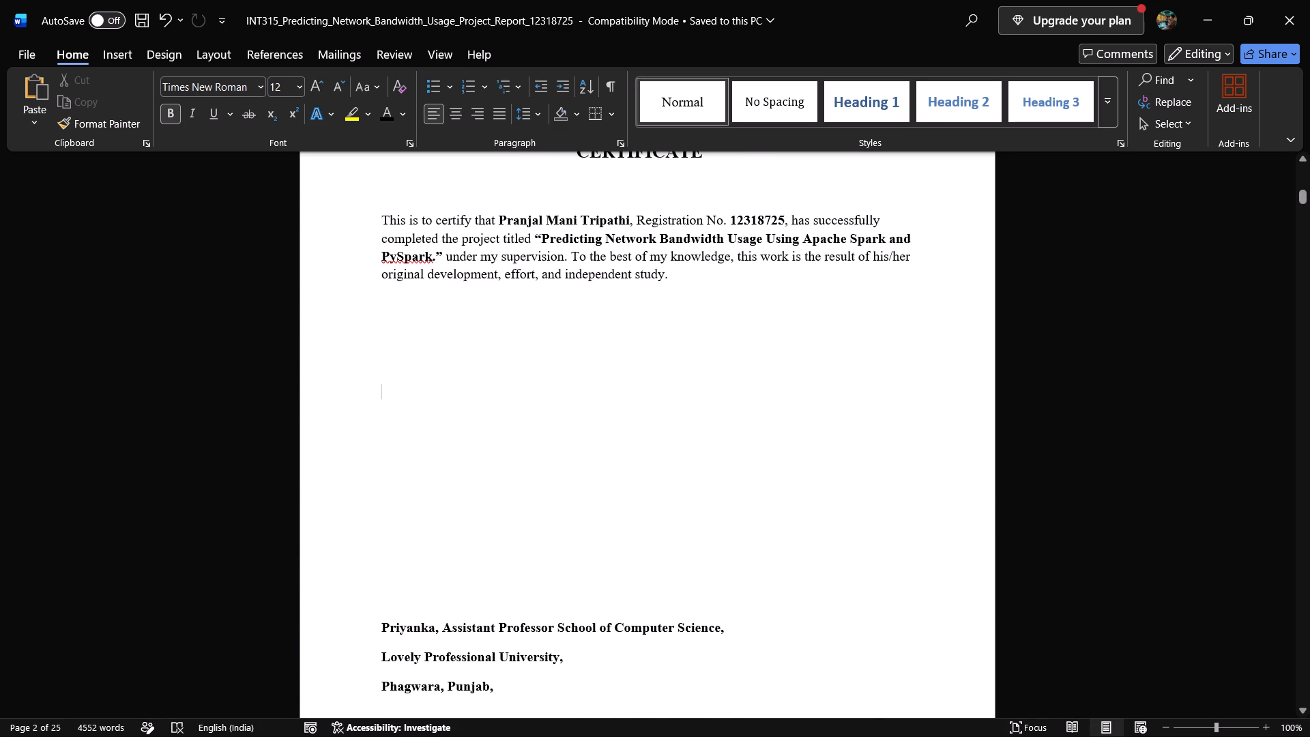
pyautogui.scroll(-1, 729, 446)
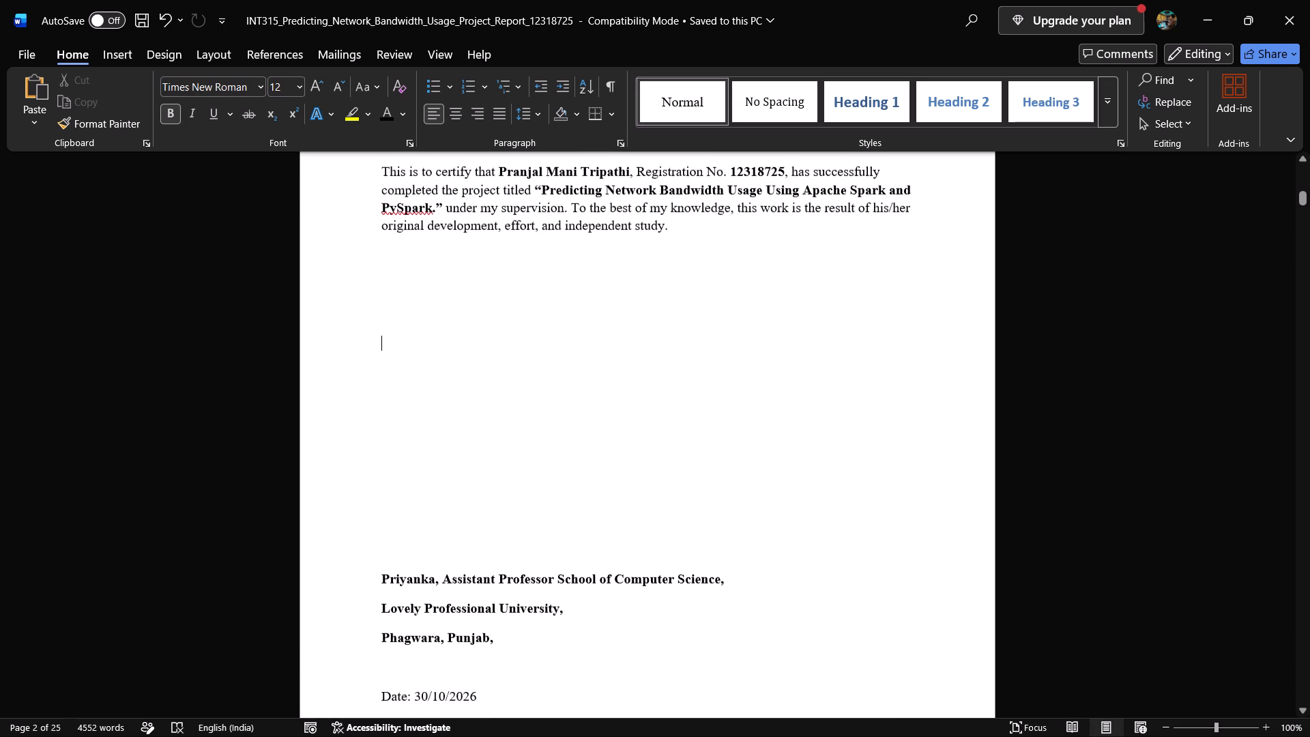
# Insert two blank lines above the DECLARATION heading to push it onto the next page with its text.
pyautogui.scroll(-3, 729, 446)
pyautogui.click(609, 405)
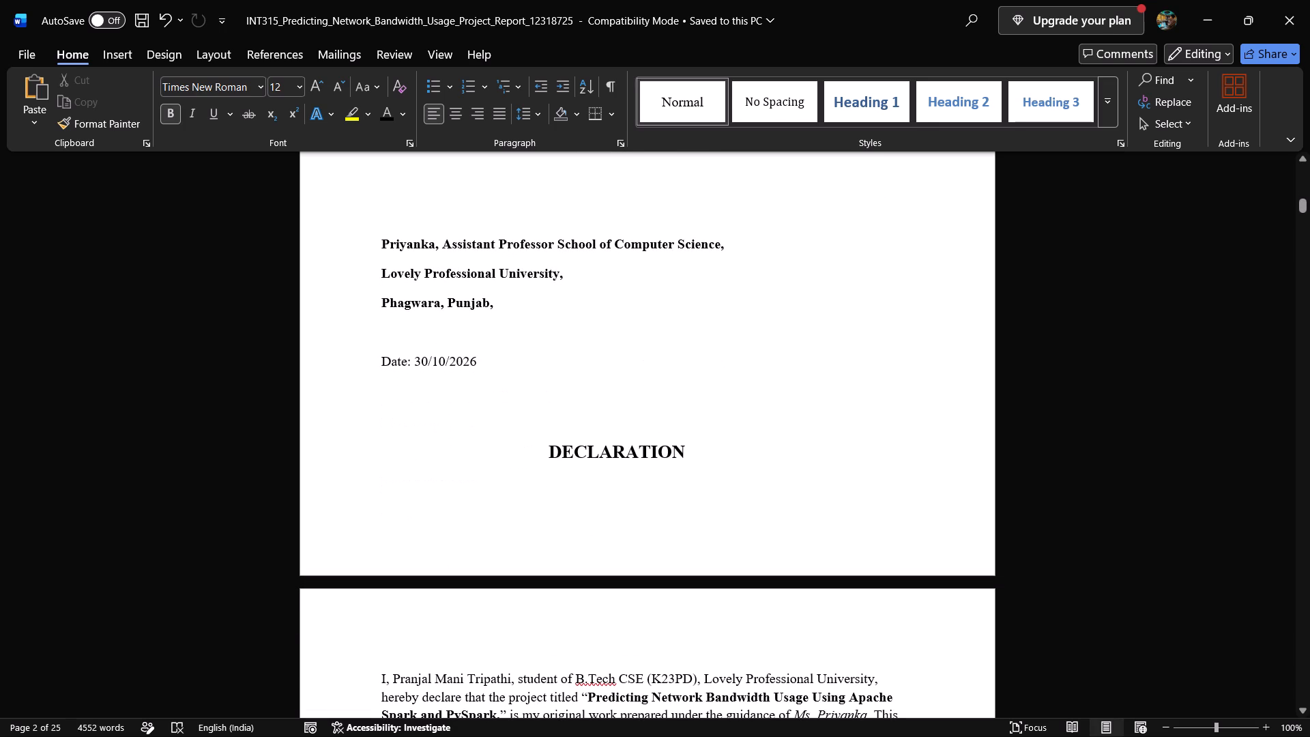
pyautogui.press('Return')
pyautogui.press('Return')
# Review the layout of the declaration page and the acknowledgement page.
pyautogui.scroll(-1, 609, 405)
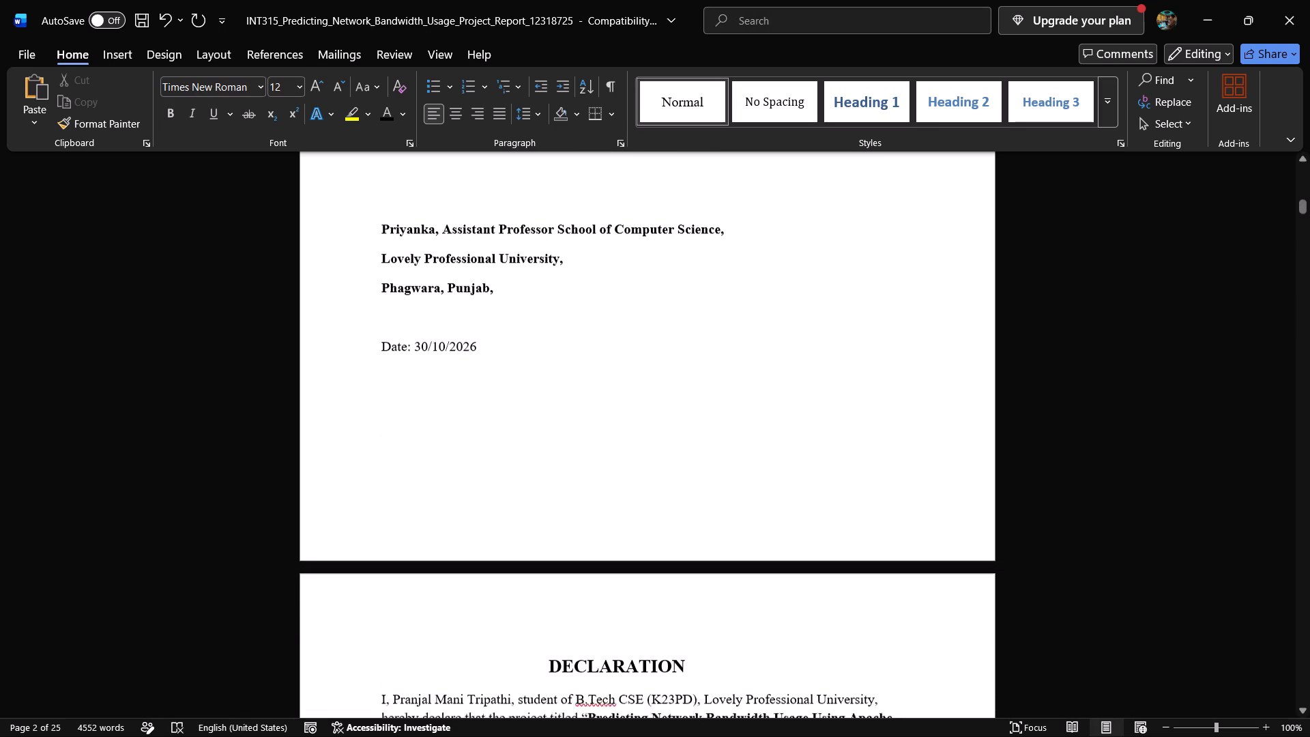
pyautogui.scroll(-1, 609, 405)
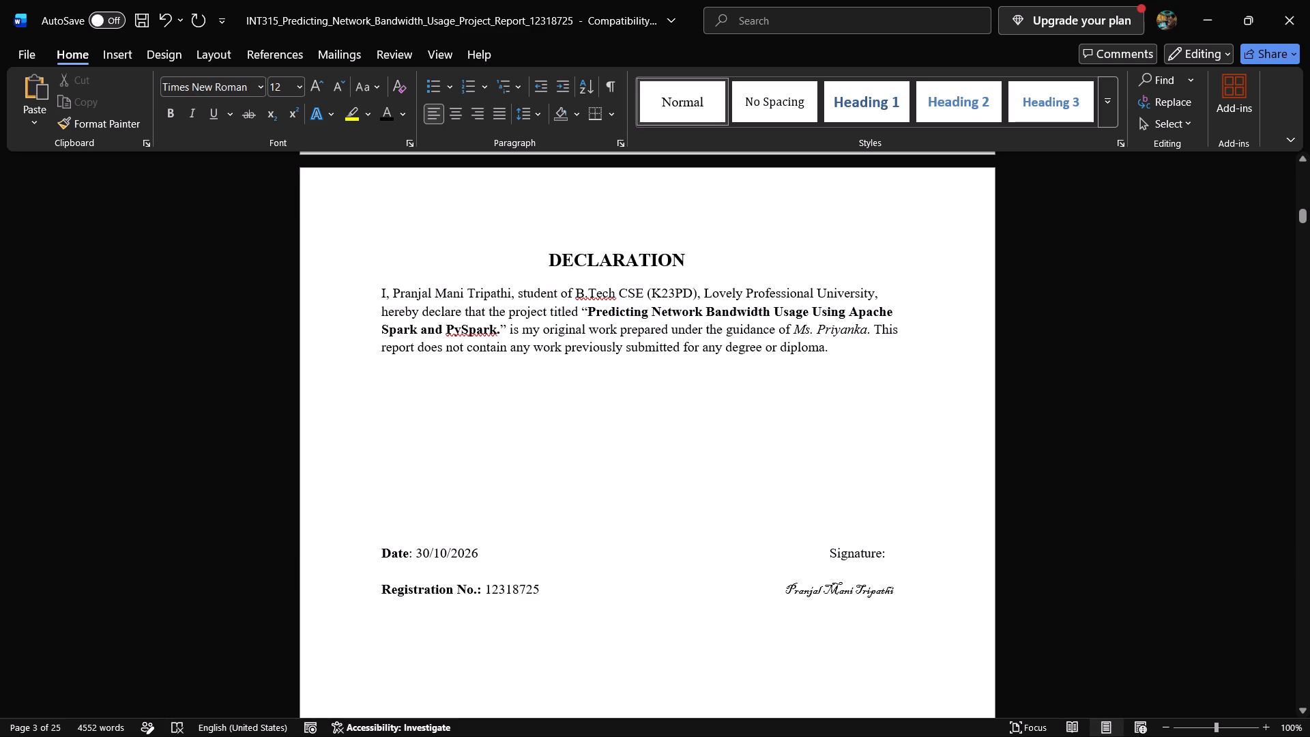
pyautogui.scroll(-3, 609, 405)
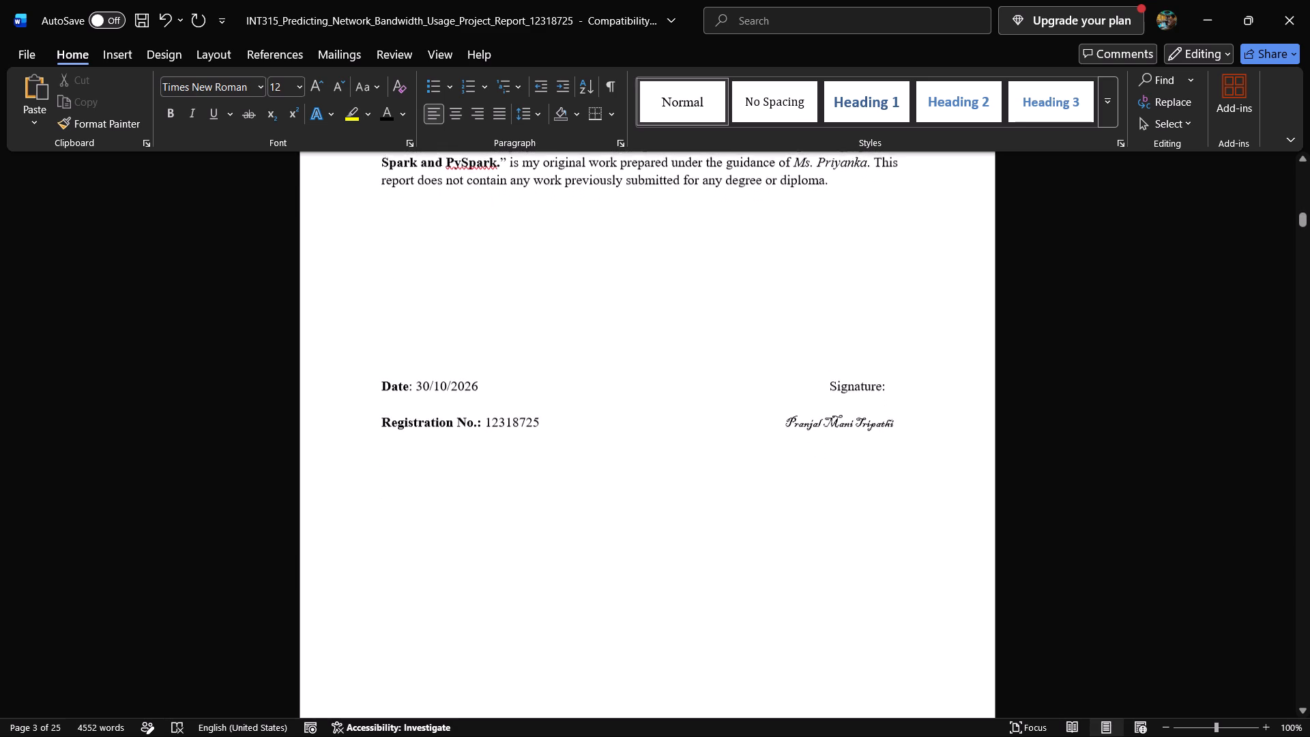
pyautogui.scroll(-2, 609, 405)
pyautogui.scroll(1, 609, 405)
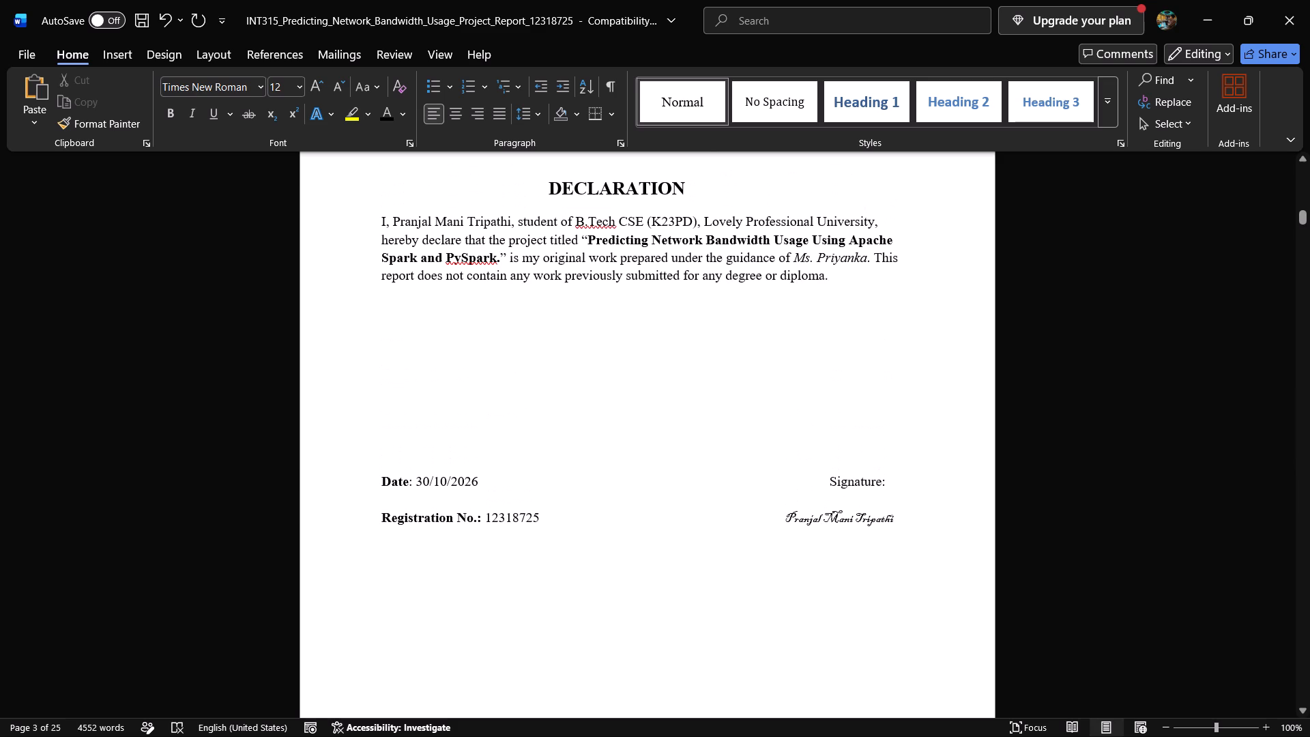
pyautogui.scroll(-3, 609, 405)
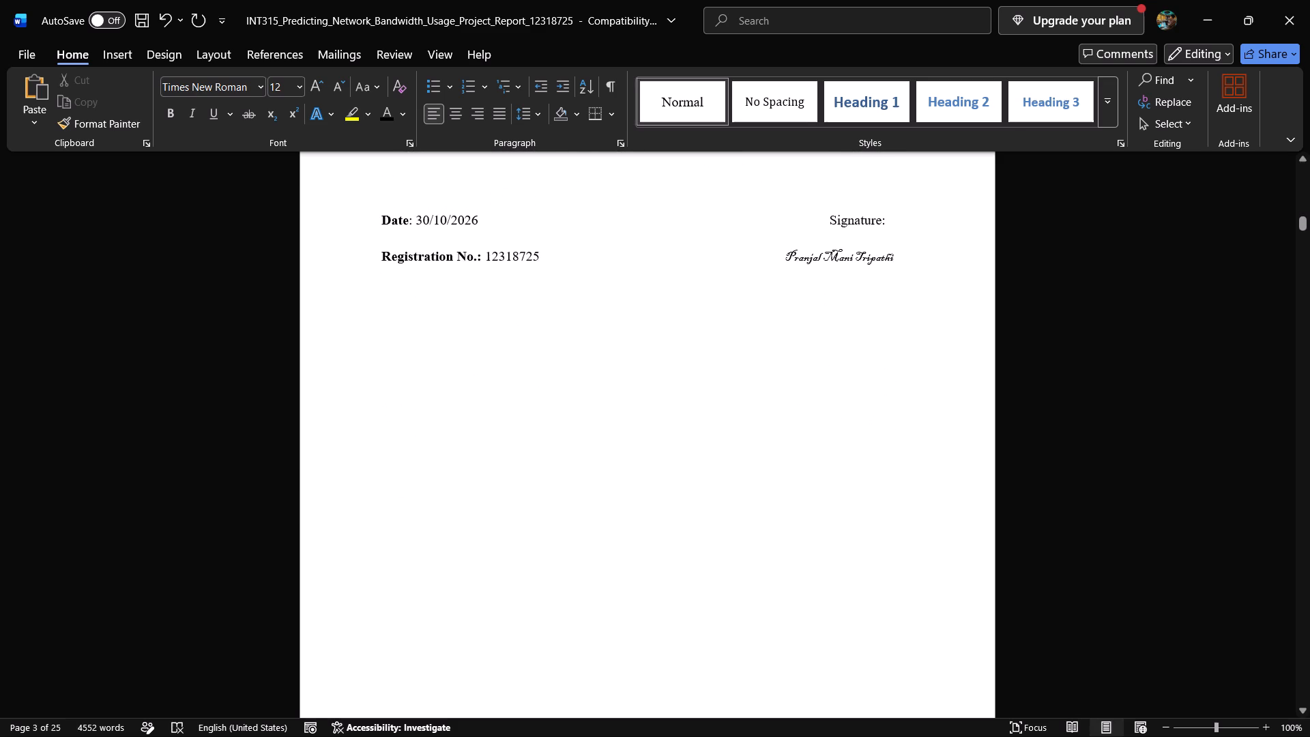
pyautogui.scroll(-3, 609, 405)
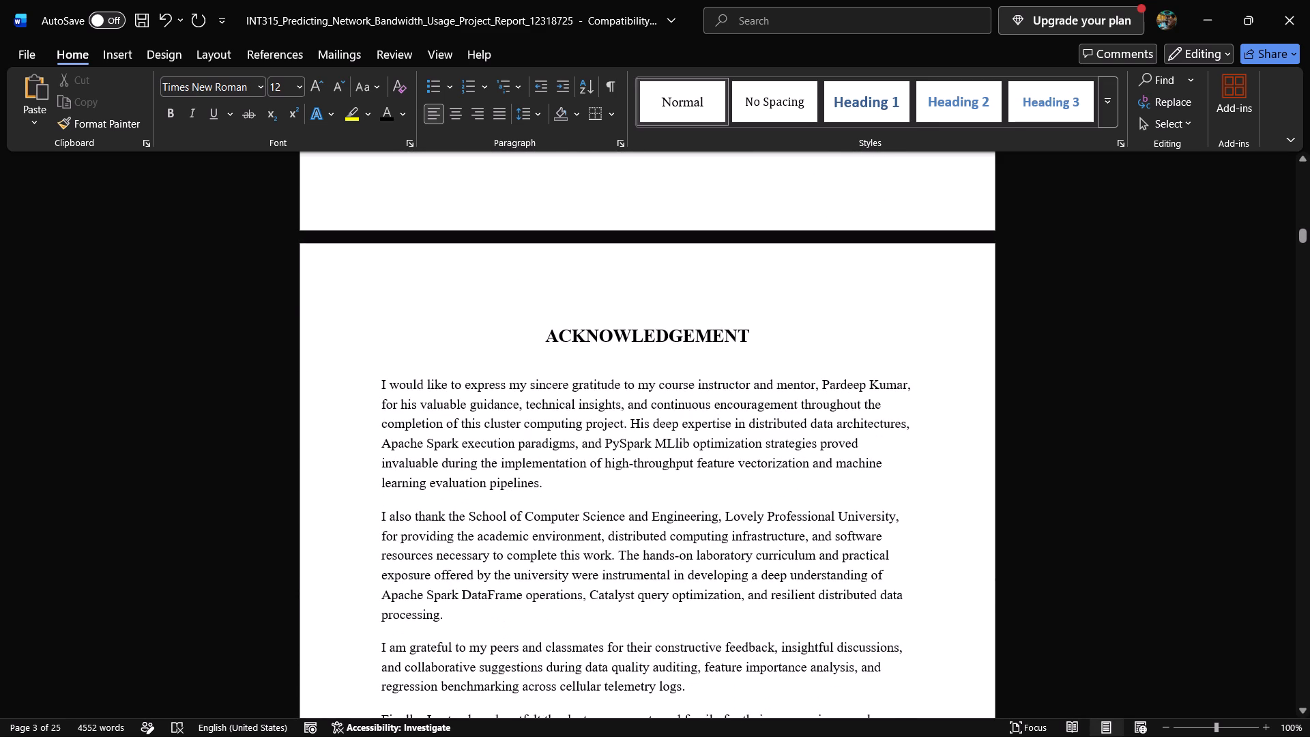
pyautogui.scroll(-4, 609, 405)
pyautogui.scroll(2, 609, 405)
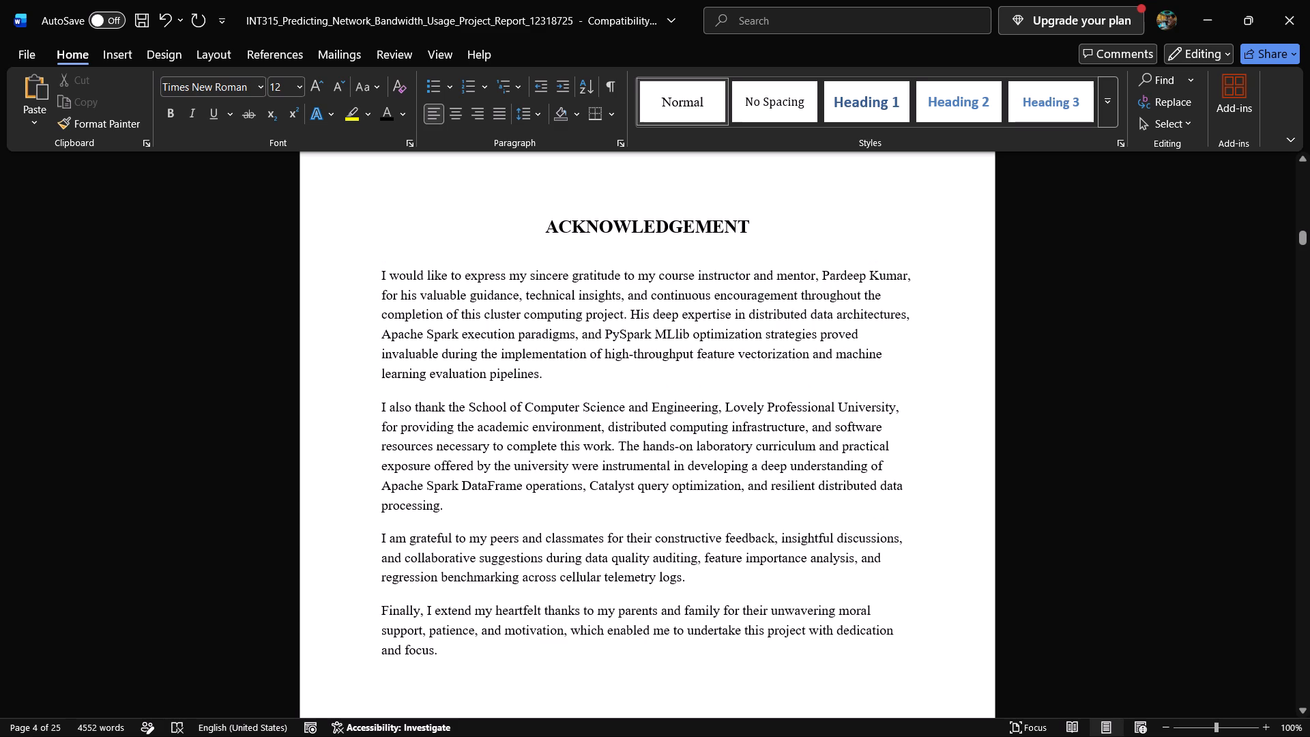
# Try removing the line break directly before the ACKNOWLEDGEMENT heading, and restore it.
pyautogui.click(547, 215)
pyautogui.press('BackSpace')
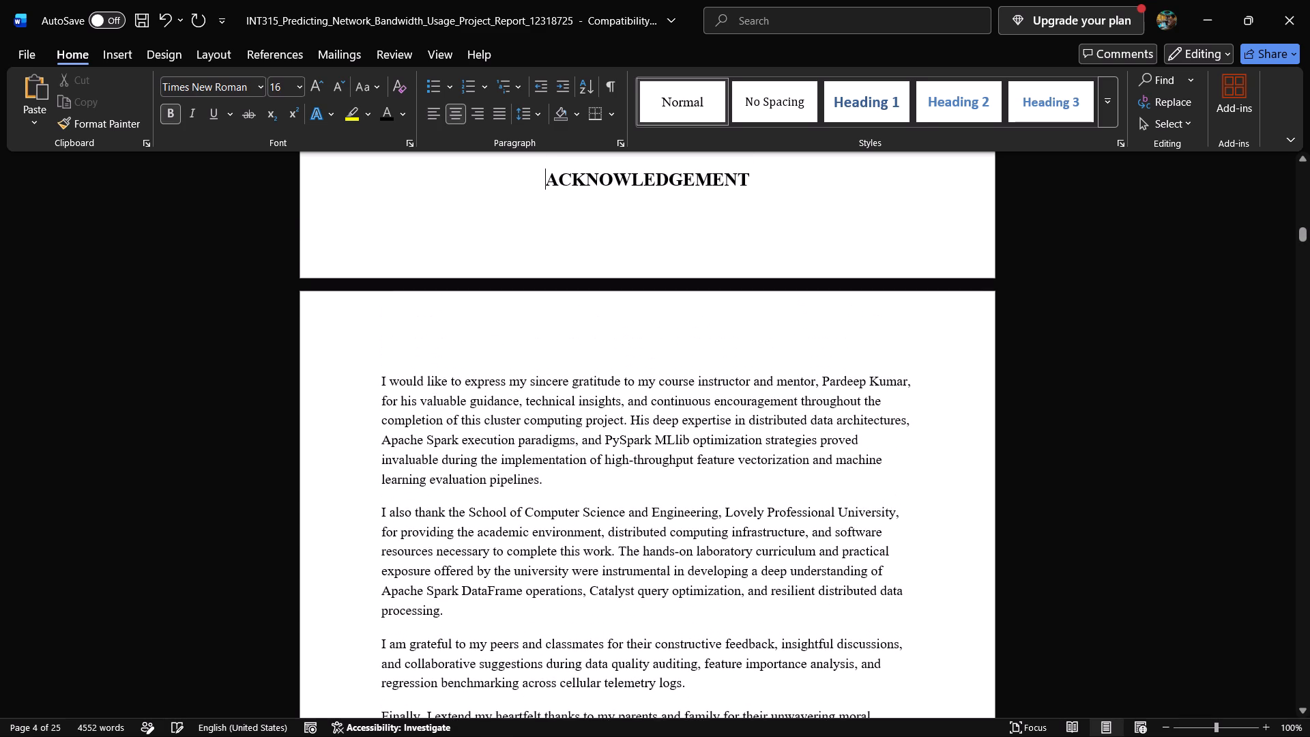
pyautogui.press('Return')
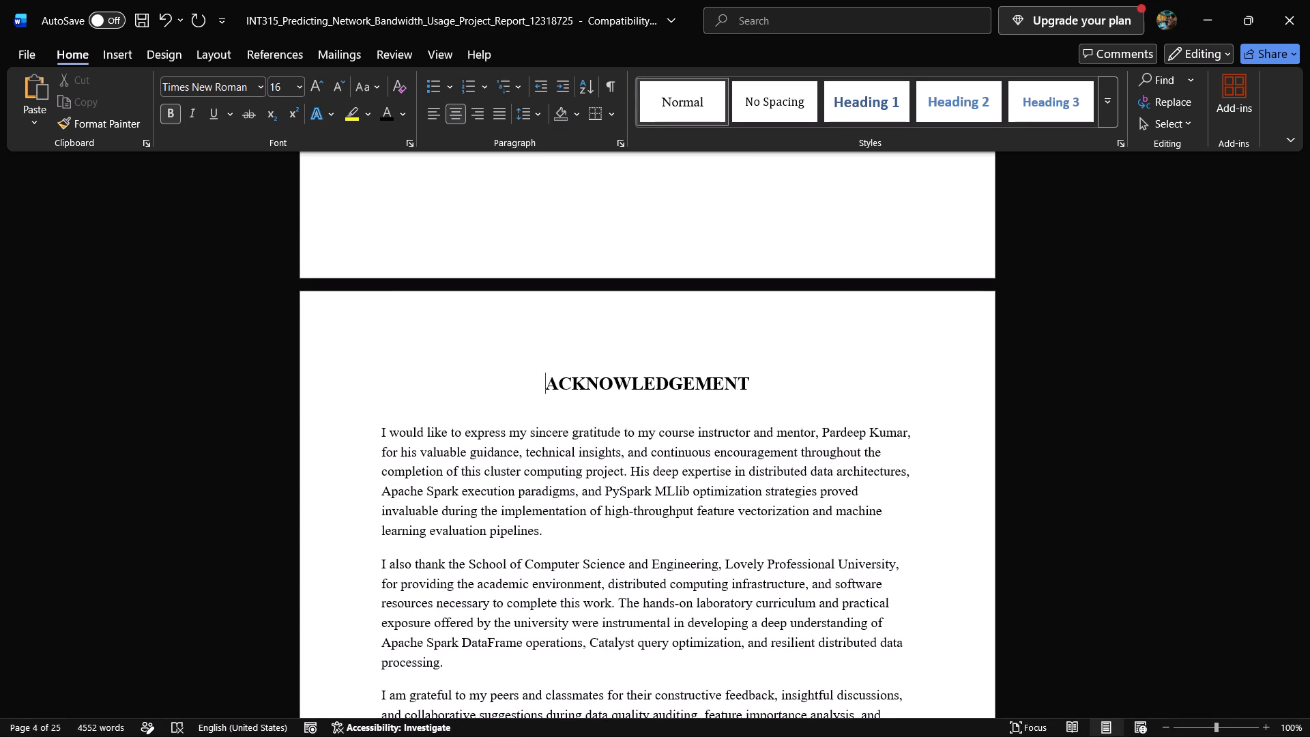
# Save the report.
pyautogui.hotkey('ctrl', 's')
# Review the report's page layout from the table of contents through the references, and return to the cover page.
pyautogui.scroll(-3, 547, 215)
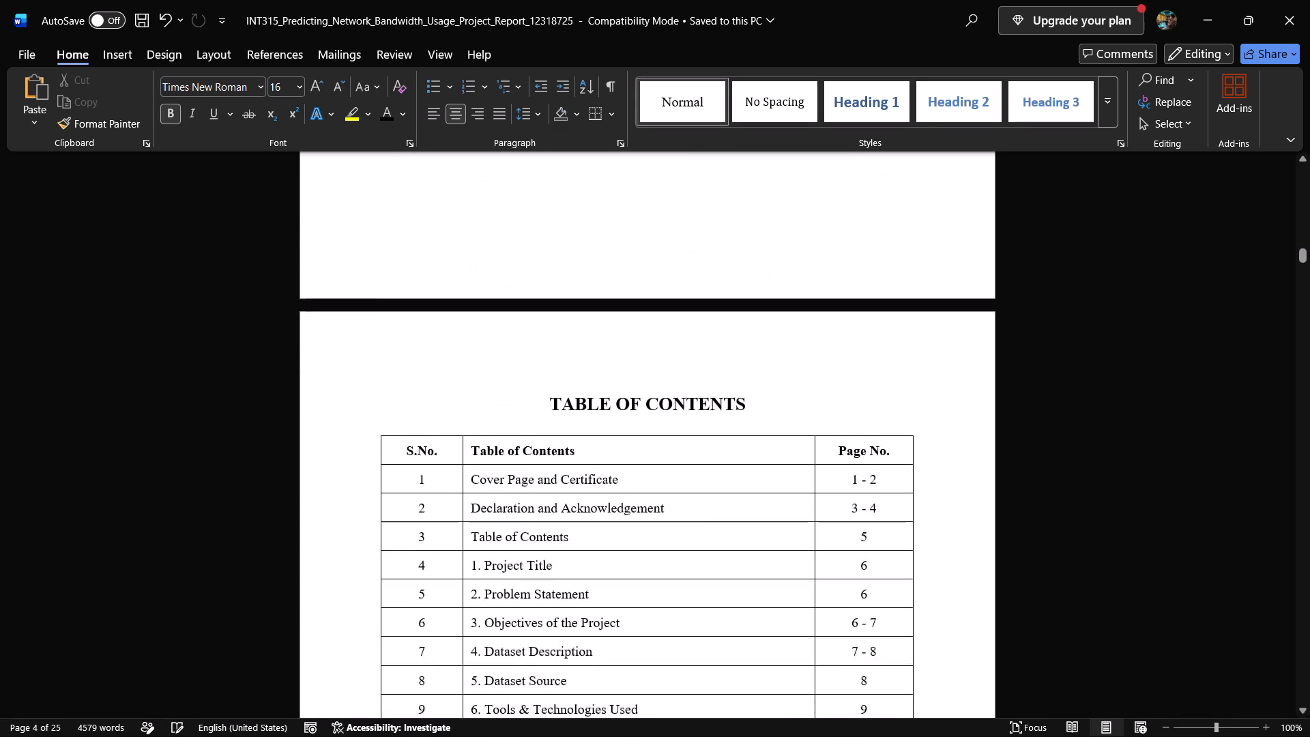
pyautogui.scroll(-3, 547, 215)
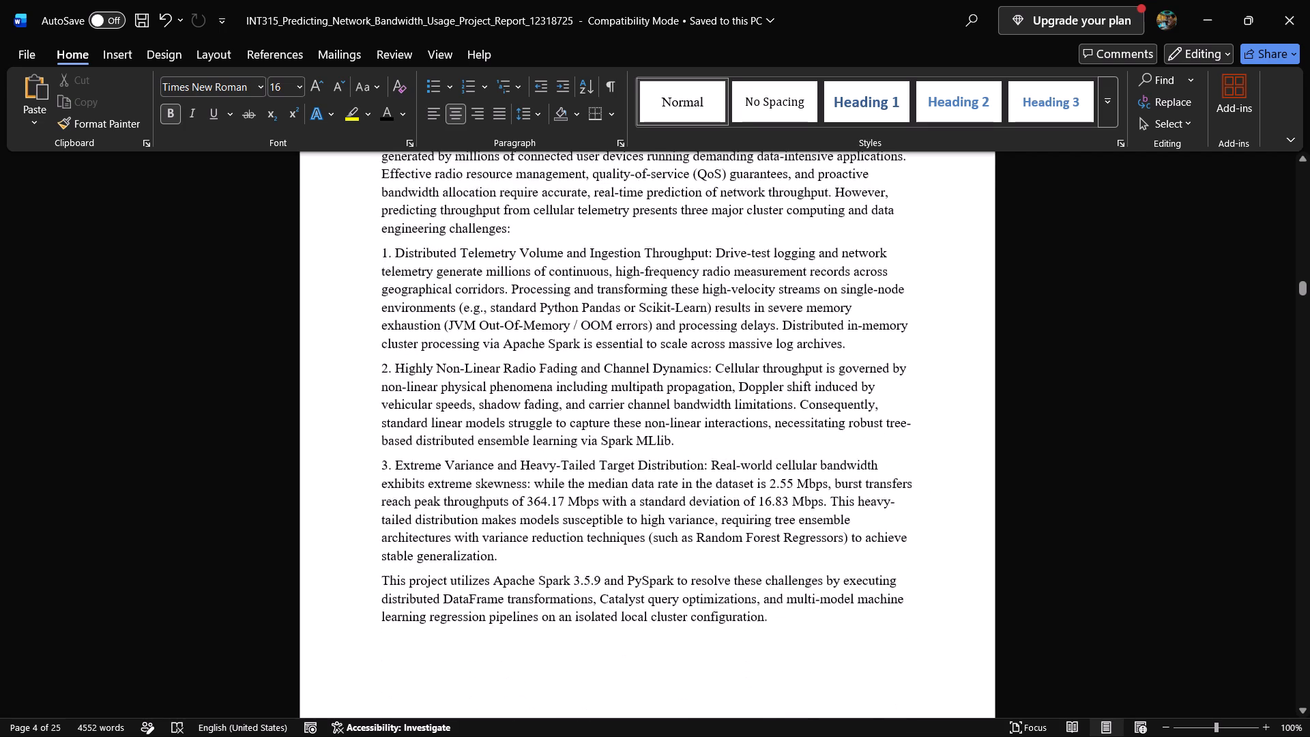
pyautogui.scroll(-3, 547, 215)
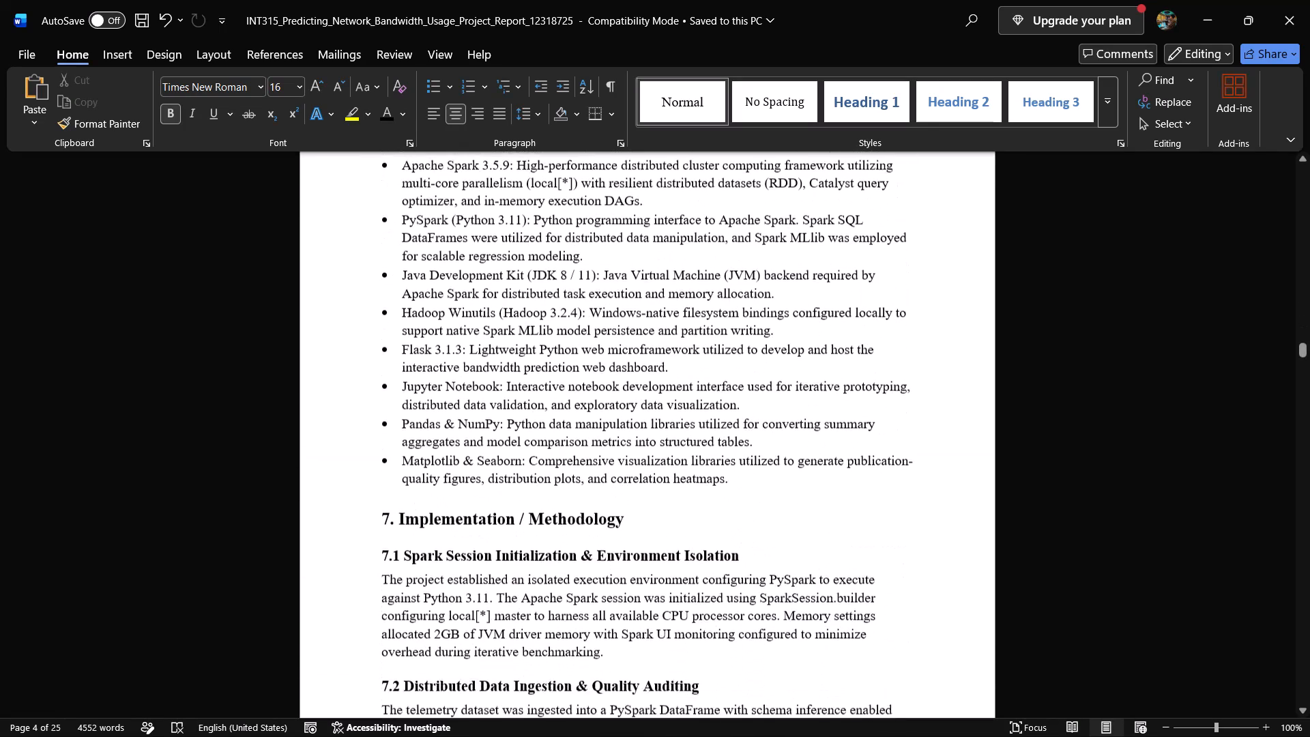
pyautogui.scroll(-4, 547, 215)
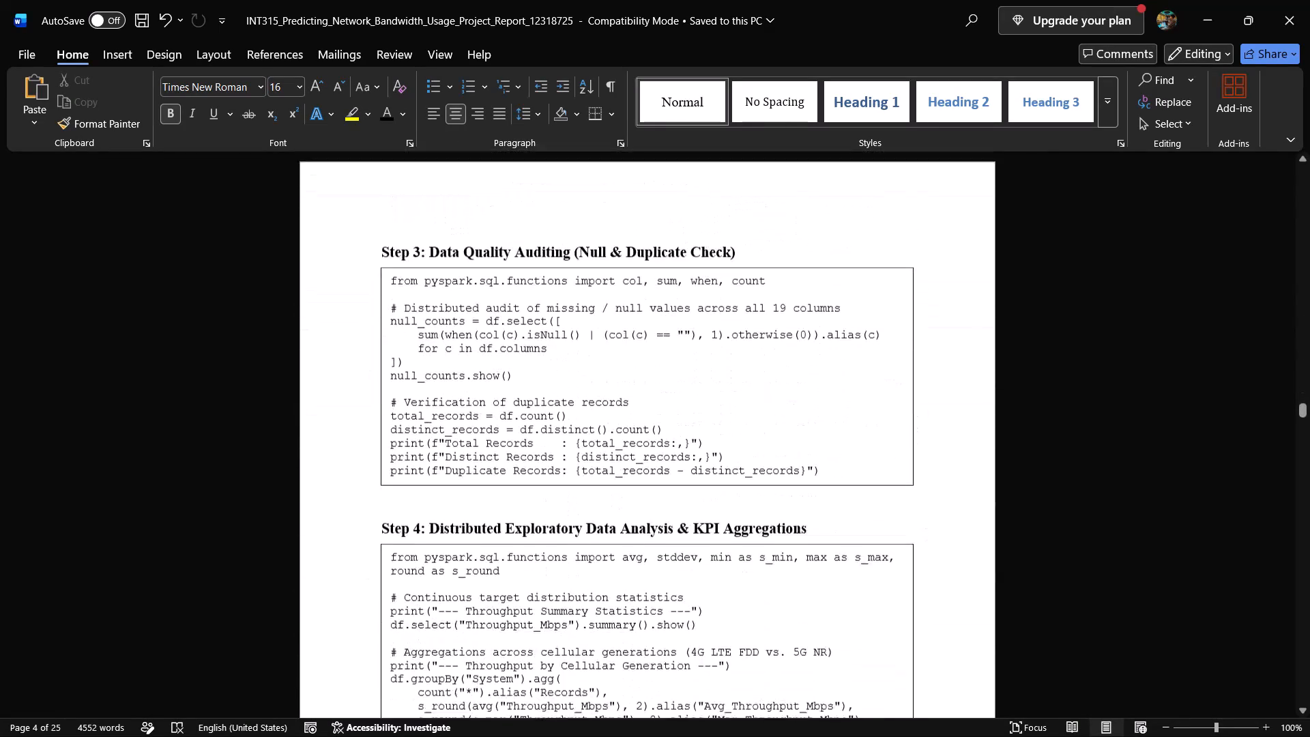
pyautogui.scroll(-5, 547, 215)
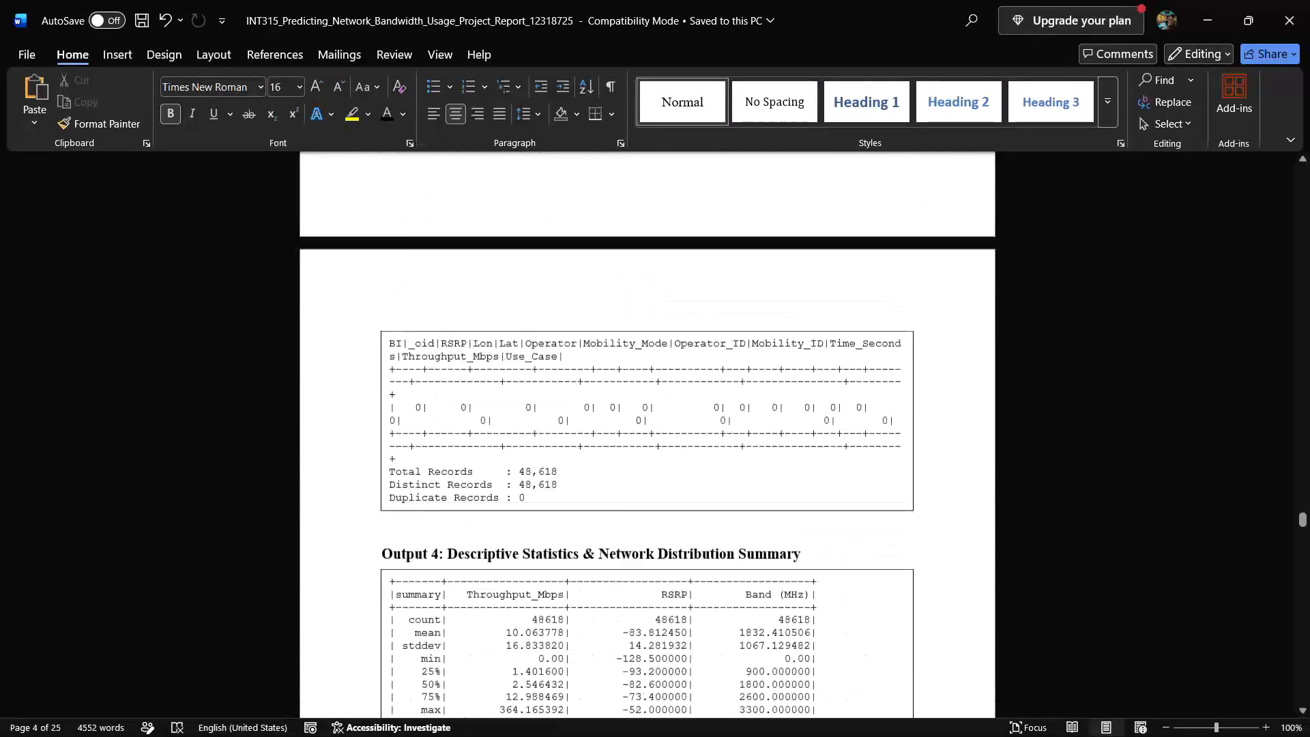
pyautogui.scroll(-5, 547, 215)
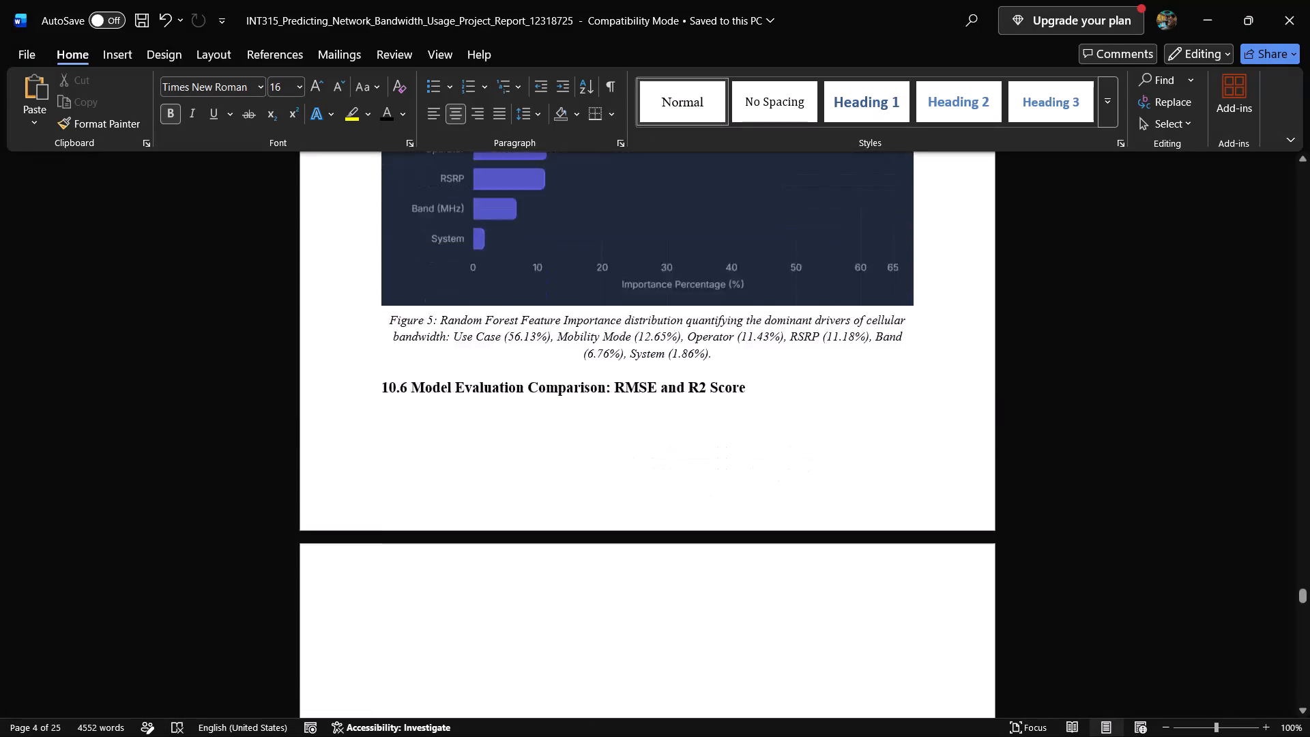
pyautogui.scroll(-4, 547, 215)
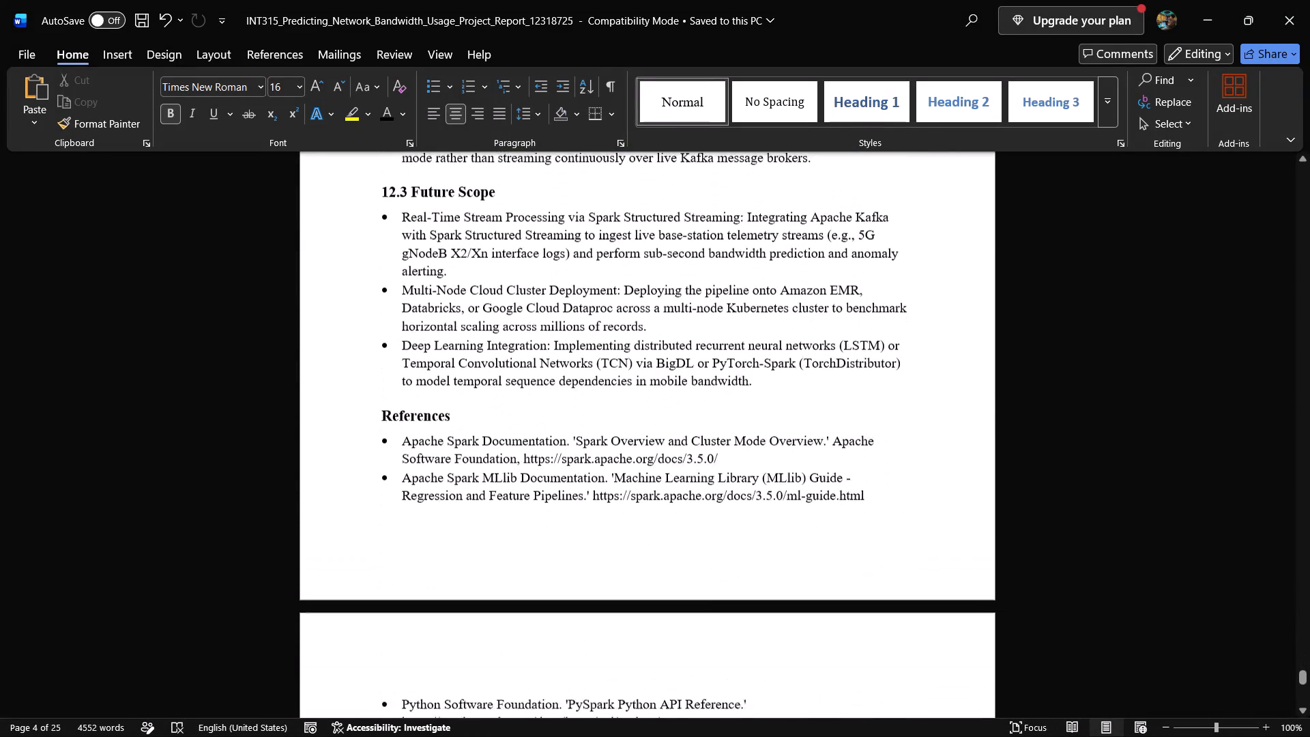
pyautogui.scroll(-5, 547, 215)
pyautogui.scroll(6, 547, 215)
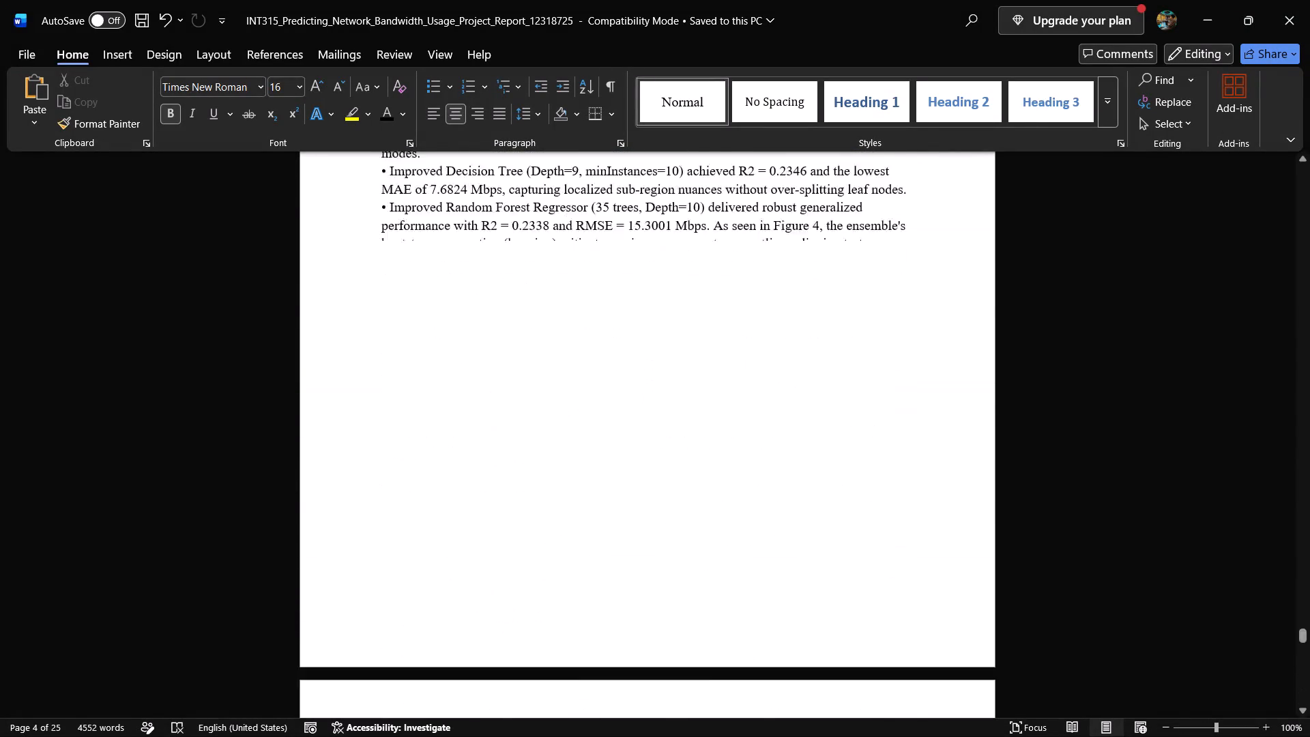
pyautogui.scroll(6, 547, 215)
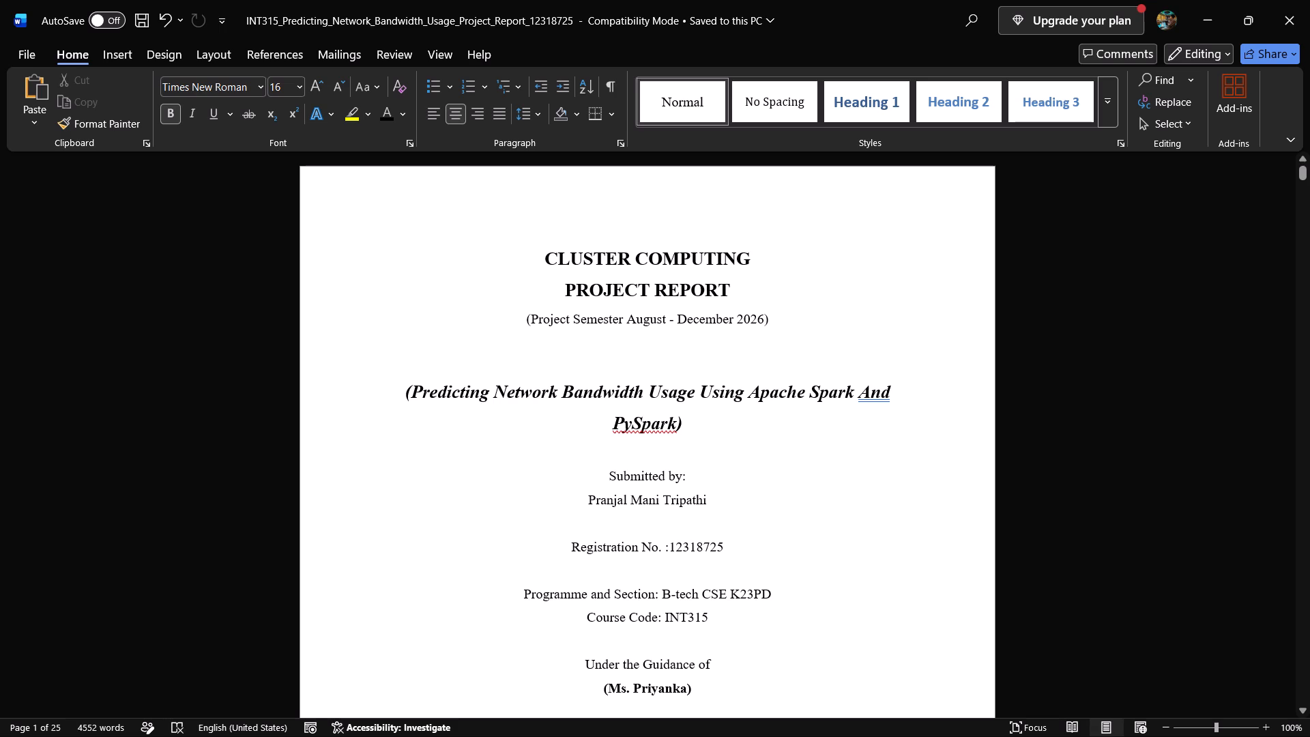
# Recheck the cover page, the results discussion, the section 10 charts, and Outputs 5 and 6 with the benchmark screenshot.
pyautogui.scroll(-3, 711, 336)
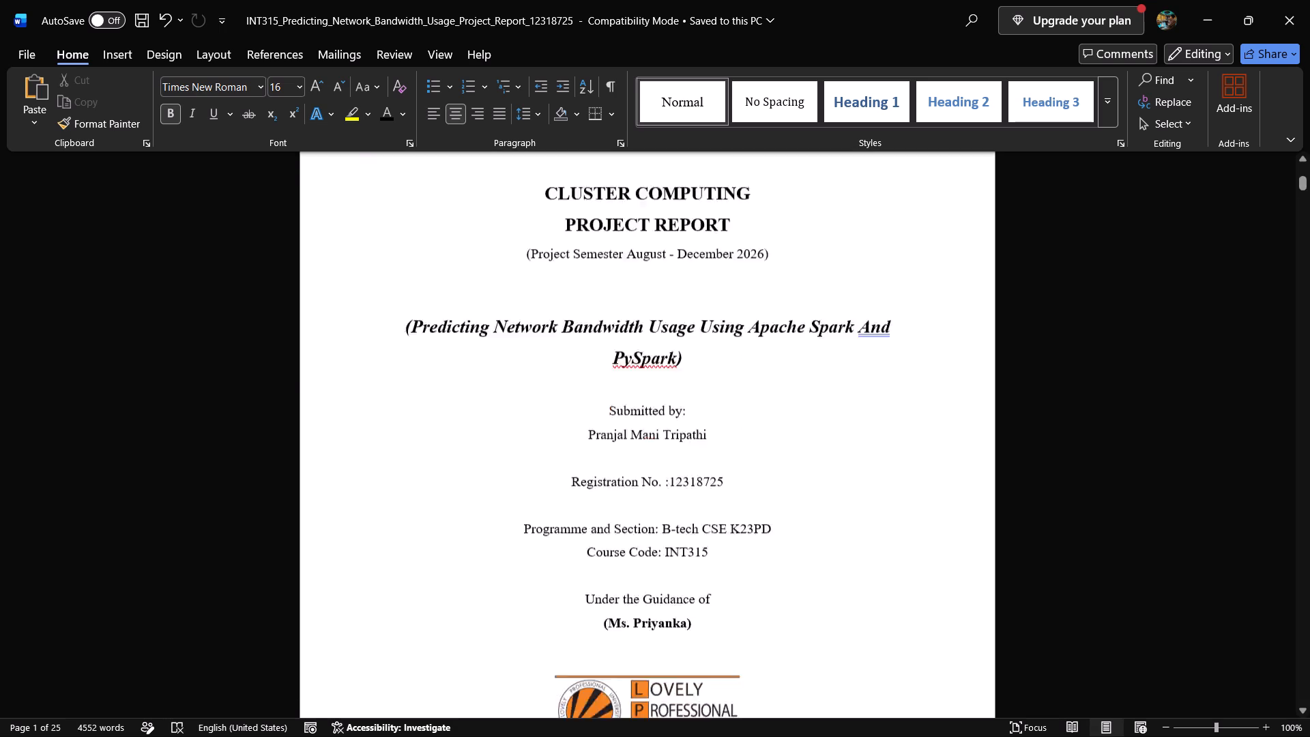
pyautogui.scroll(-20, 711, 336)
pyautogui.scroll(-13, 711, 336)
pyautogui.scroll(-11, 711, 336)
pyautogui.scroll(1, 651, 208)
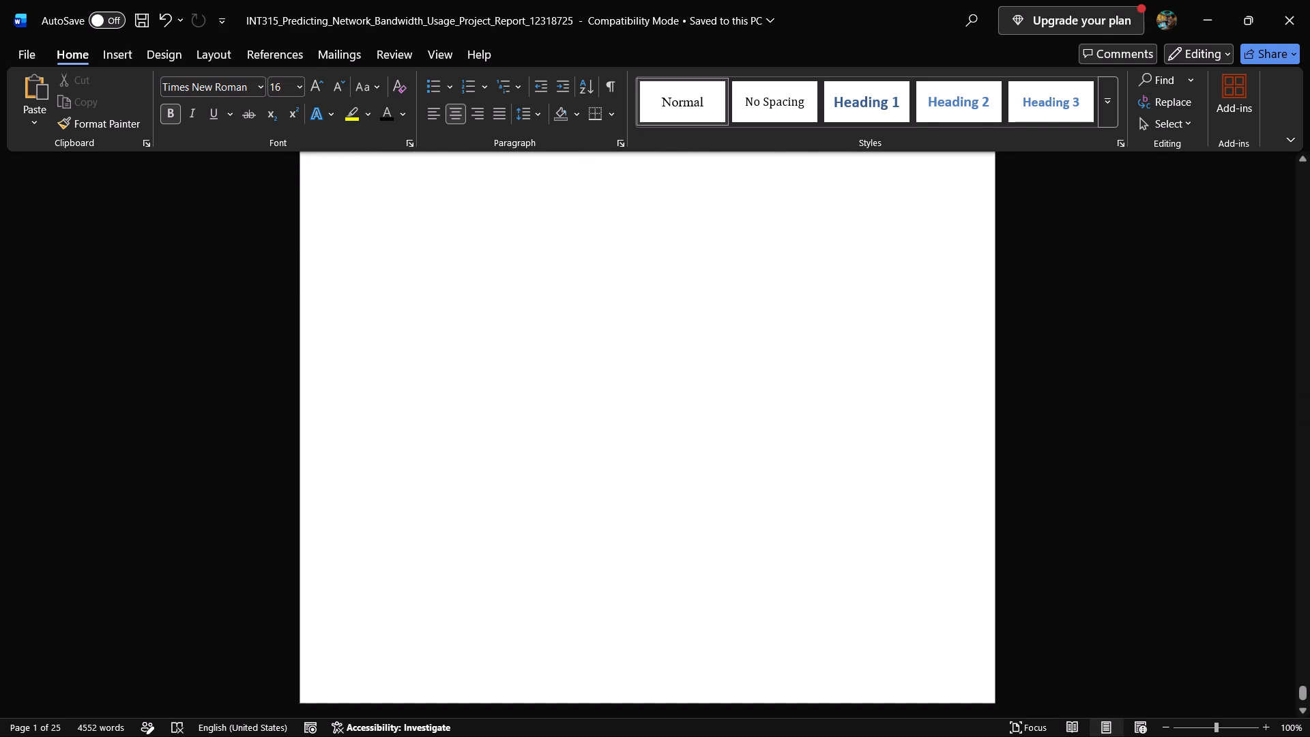
pyautogui.scroll(7, 651, 208)
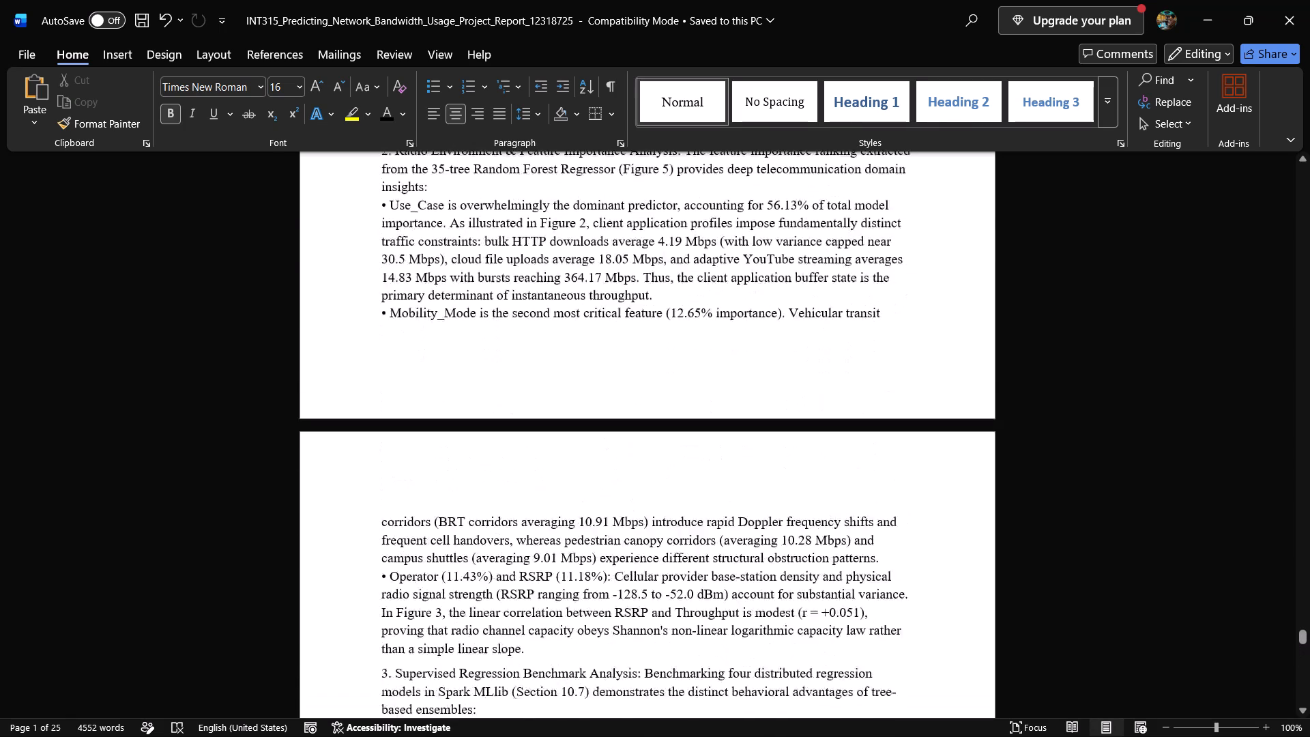
pyautogui.scroll(5, 651, 208)
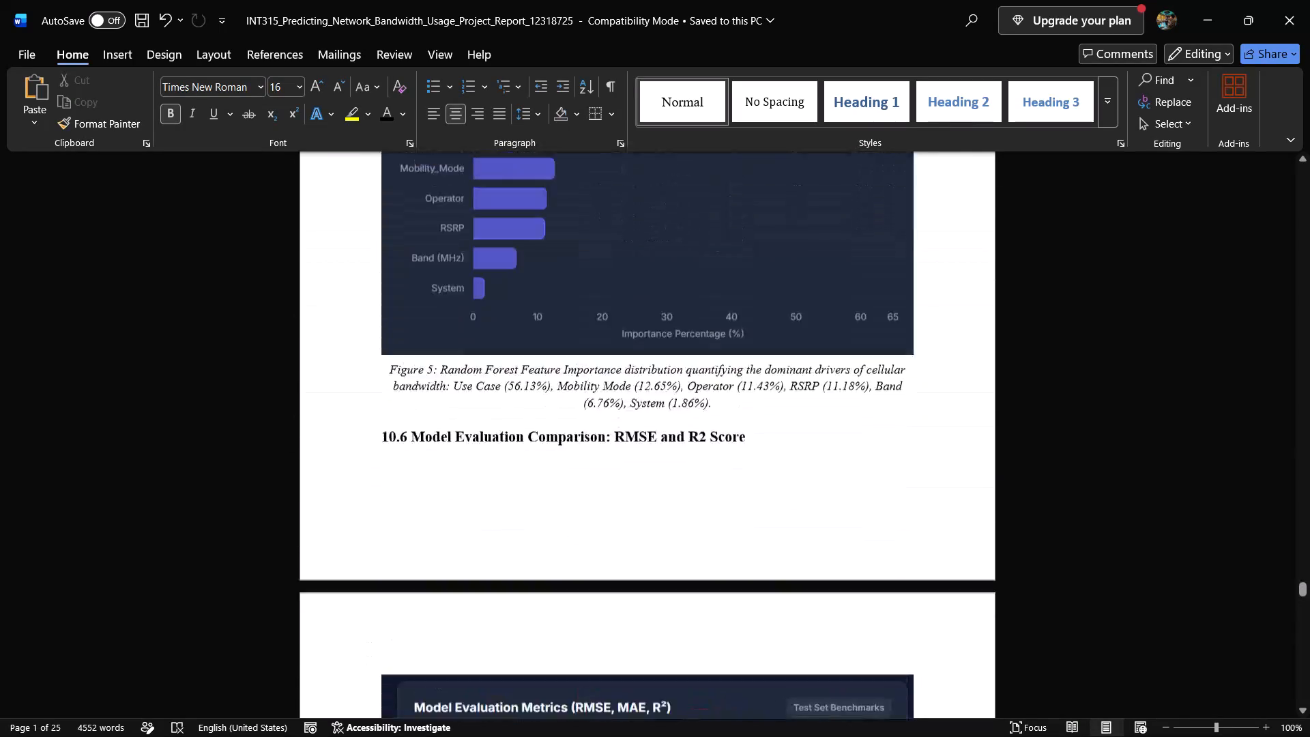
pyautogui.scroll(3, 651, 208)
pyautogui.scroll(-2, 651, 208)
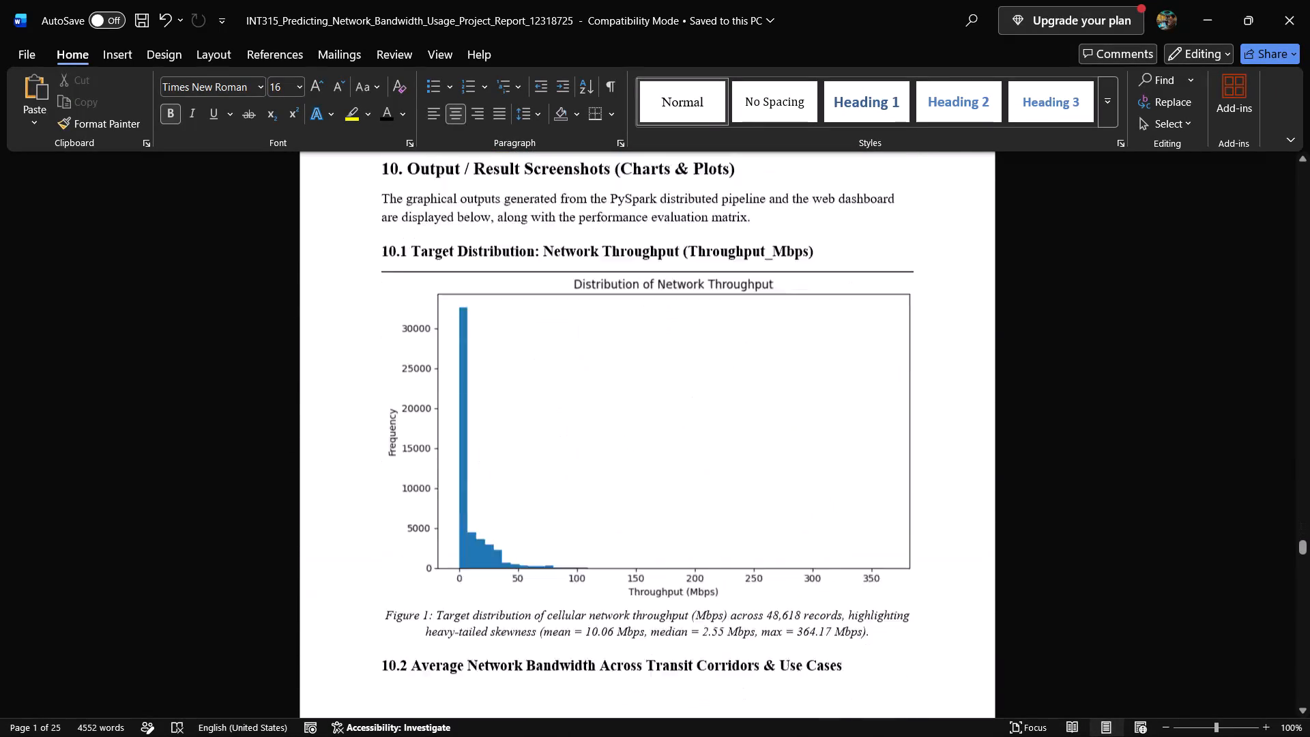
pyautogui.scroll(-1, 651, 208)
pyautogui.scroll(4, 651, 208)
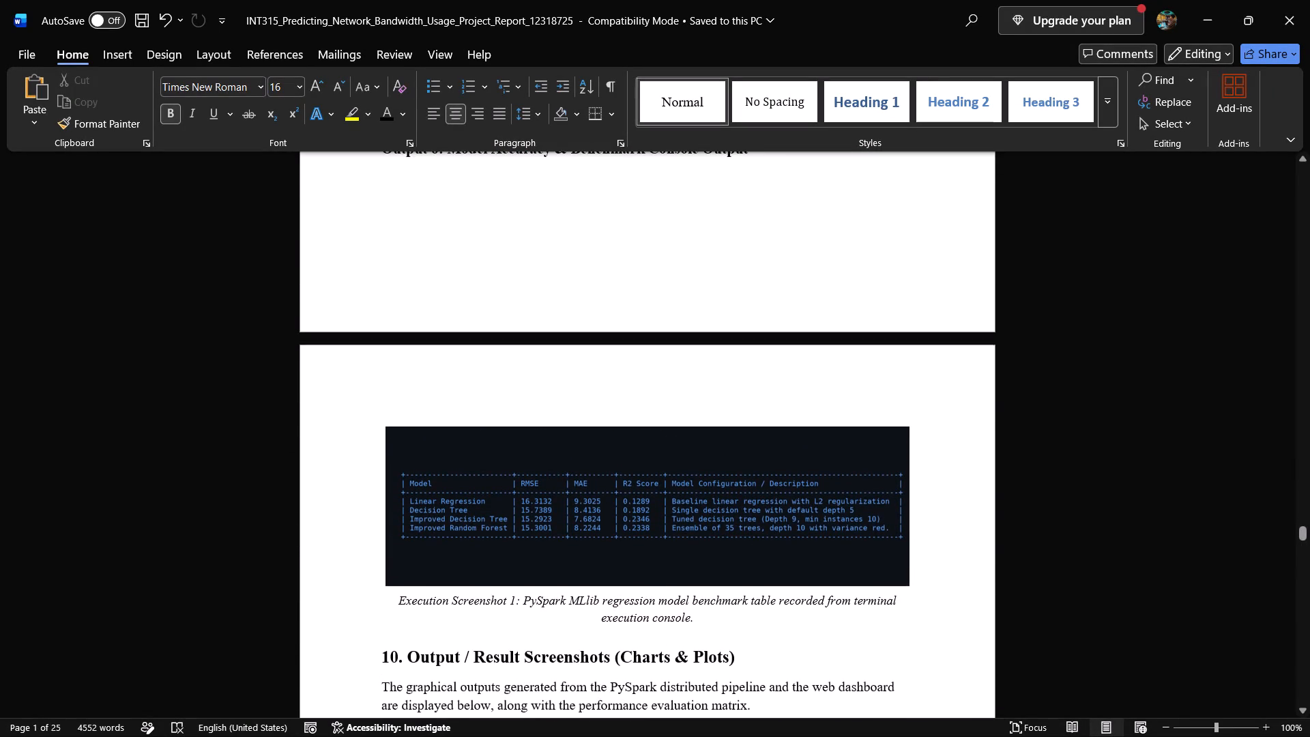
pyautogui.scroll(1, 651, 208)
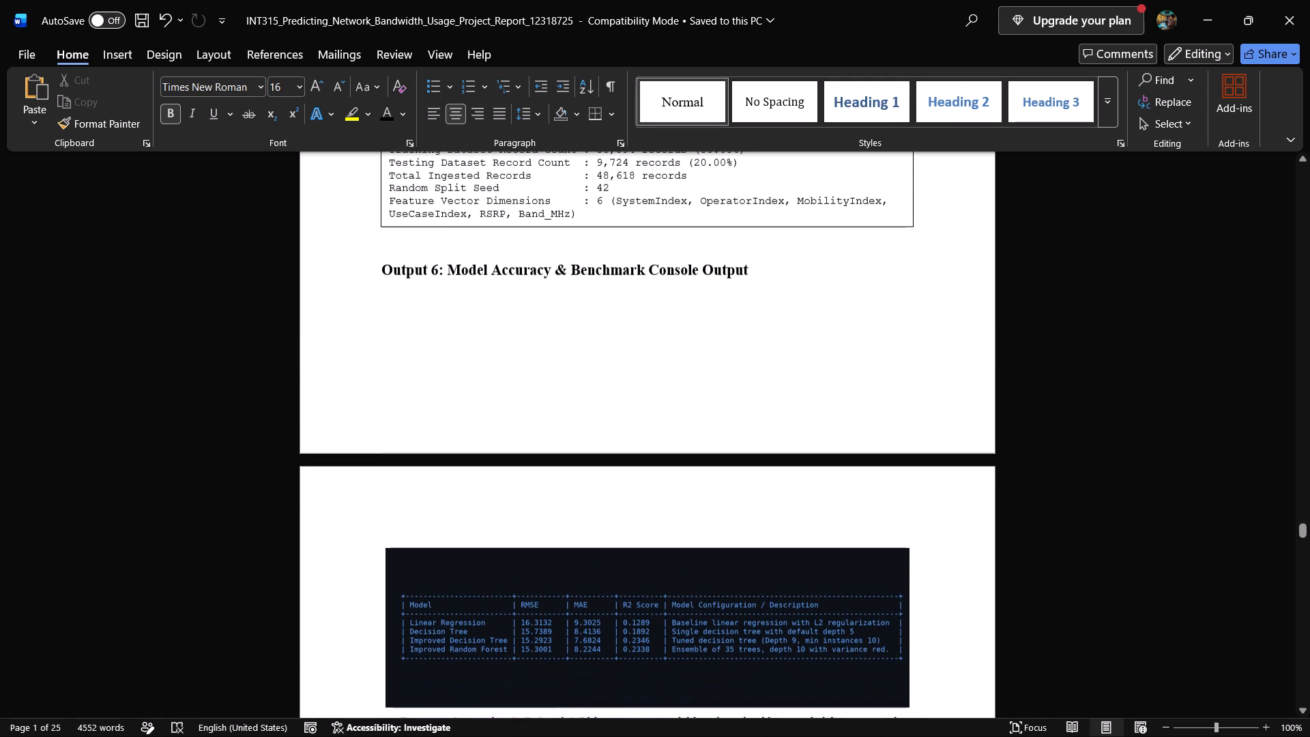
pyautogui.scroll(2, 651, 208)
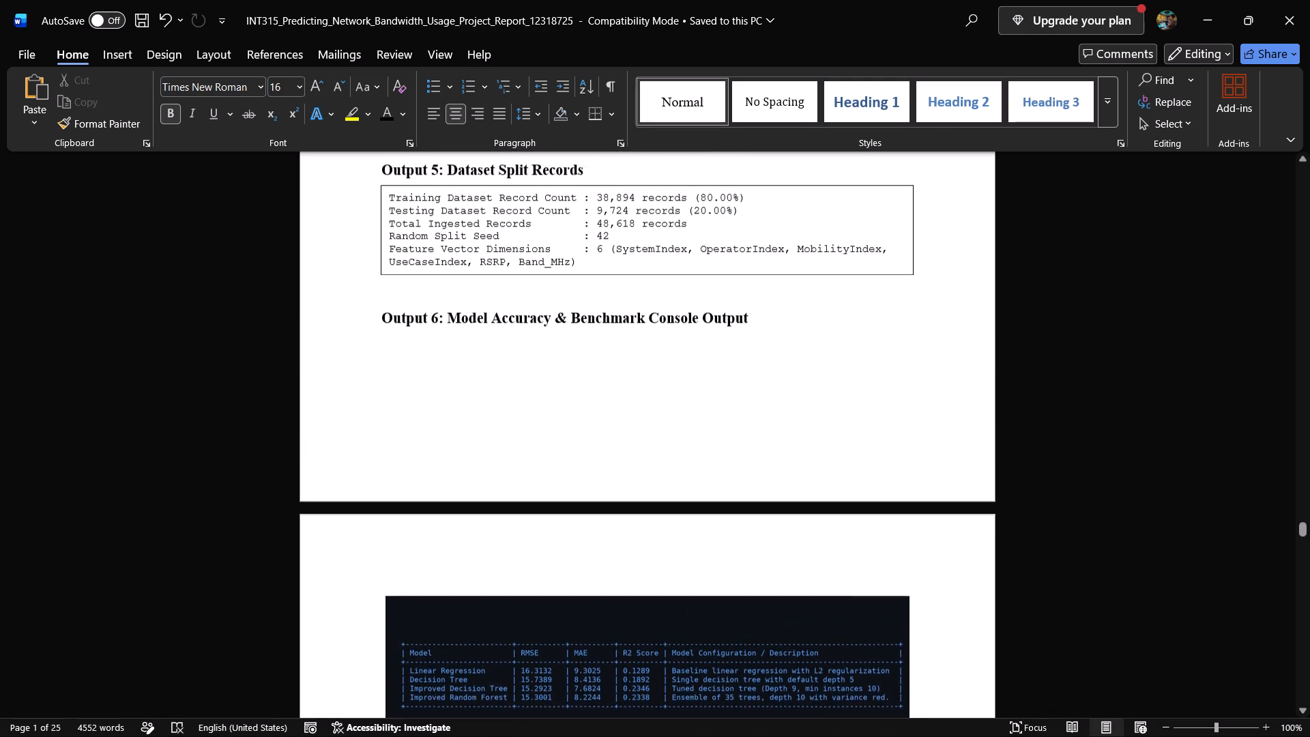
pyautogui.scroll(2, 651, 208)
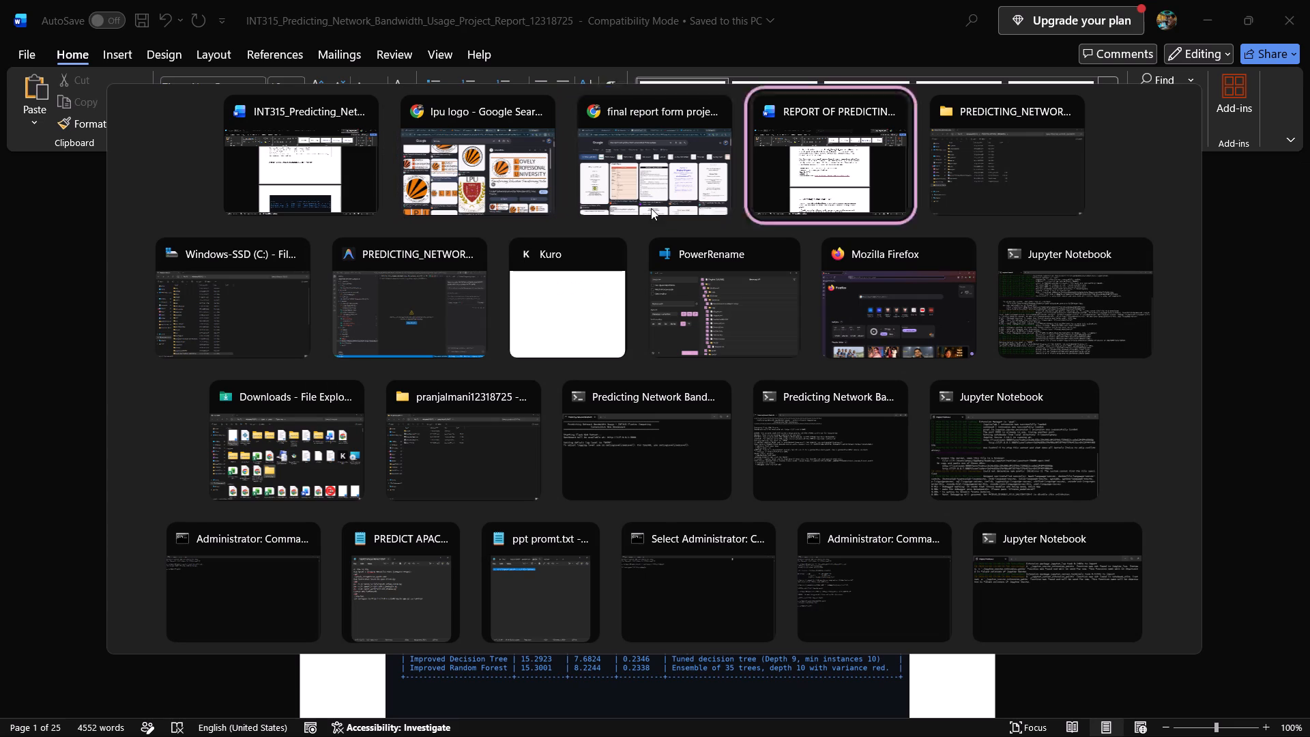
# Switch to the Predicting_Network_Bandwidth_Usage notebook in Chrome and examine its model comparison, feature importance, throughput and saved results outputs.
pyautogui.click(511, 0)
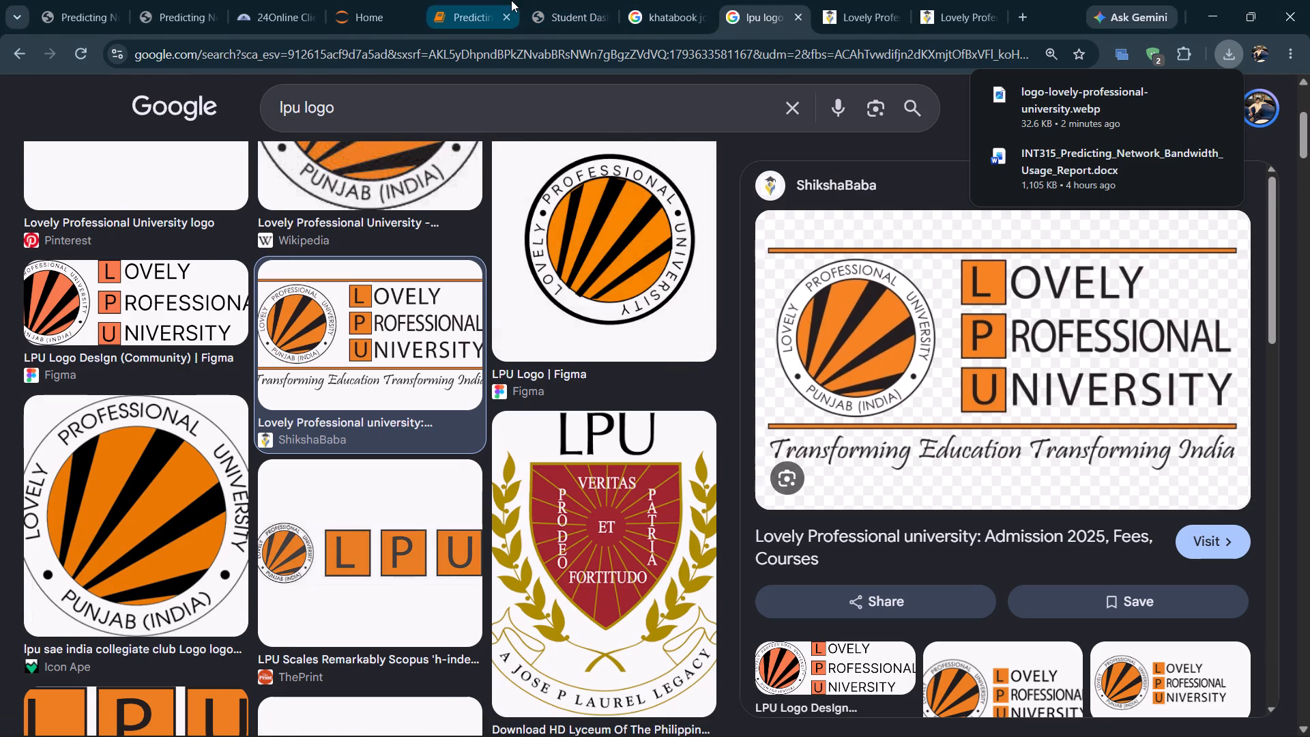
pyautogui.scroll(-2, 542, 410)
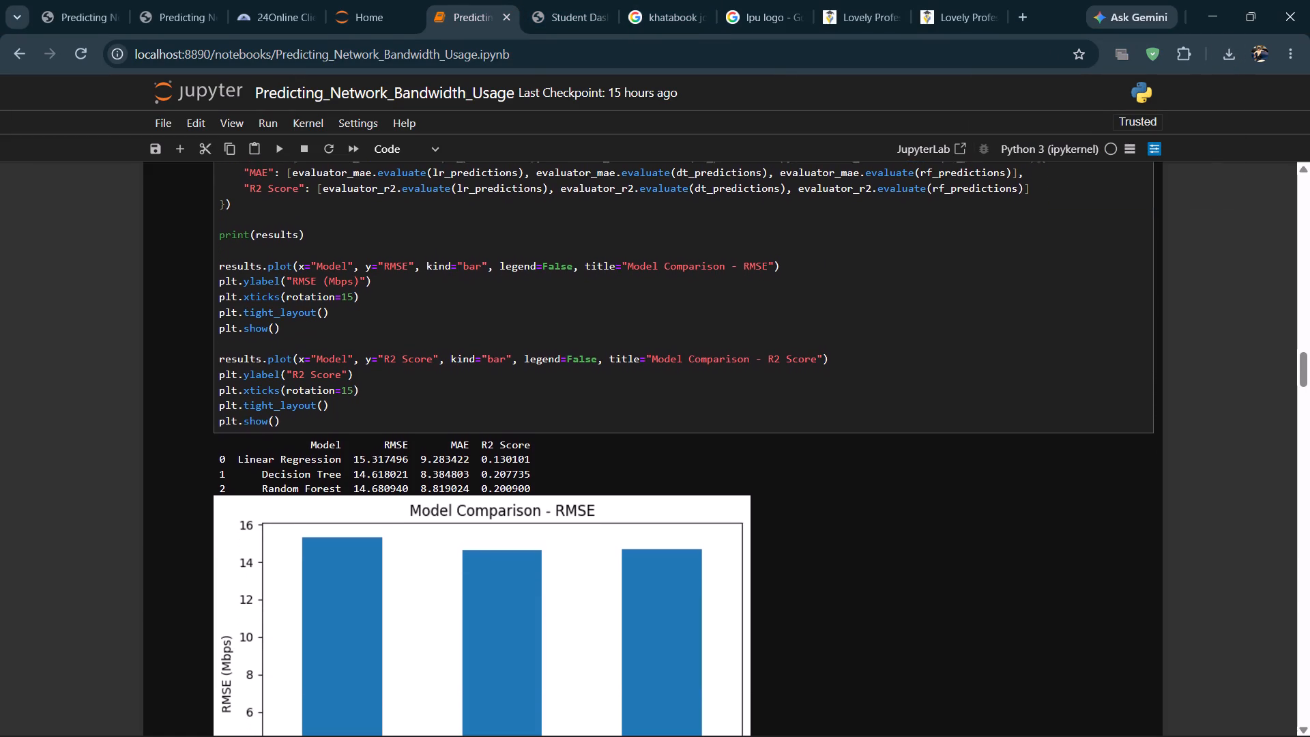
pyautogui.scroll(-2, 542, 410)
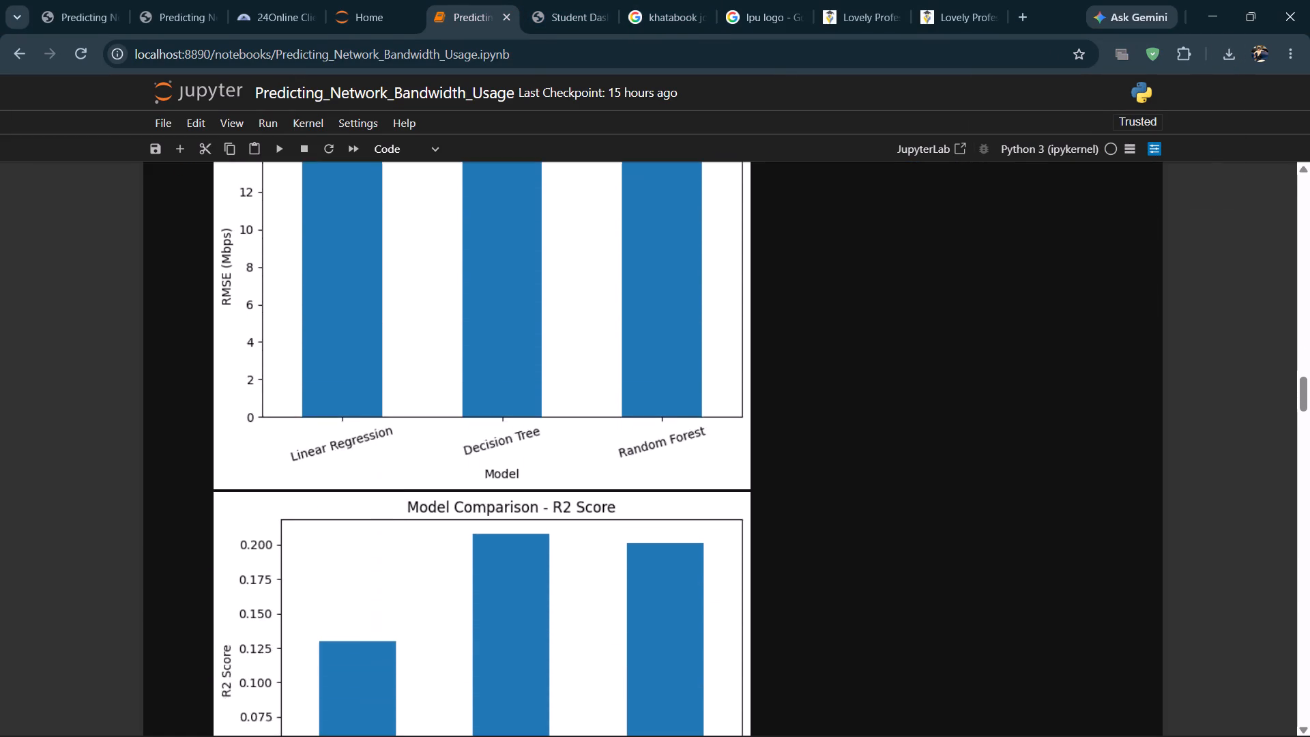
pyautogui.scroll(-4, 542, 410)
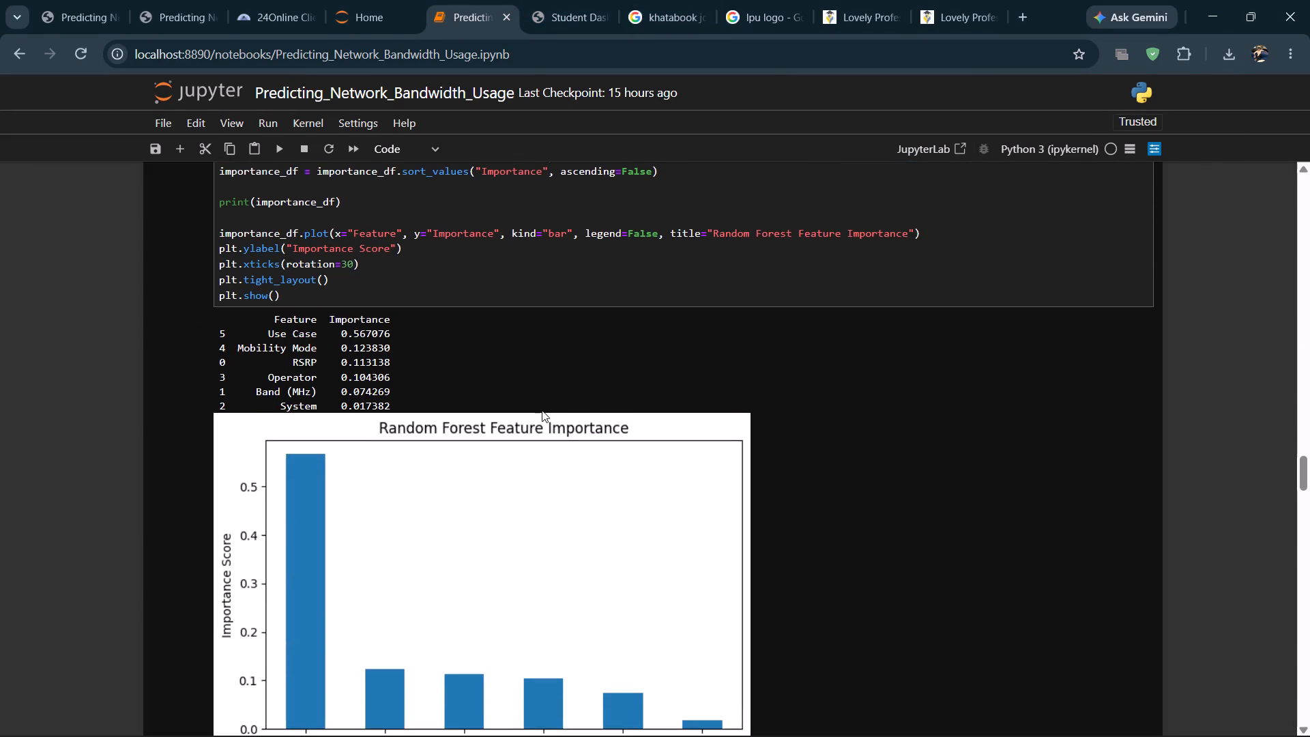
pyautogui.scroll(-3, 542, 410)
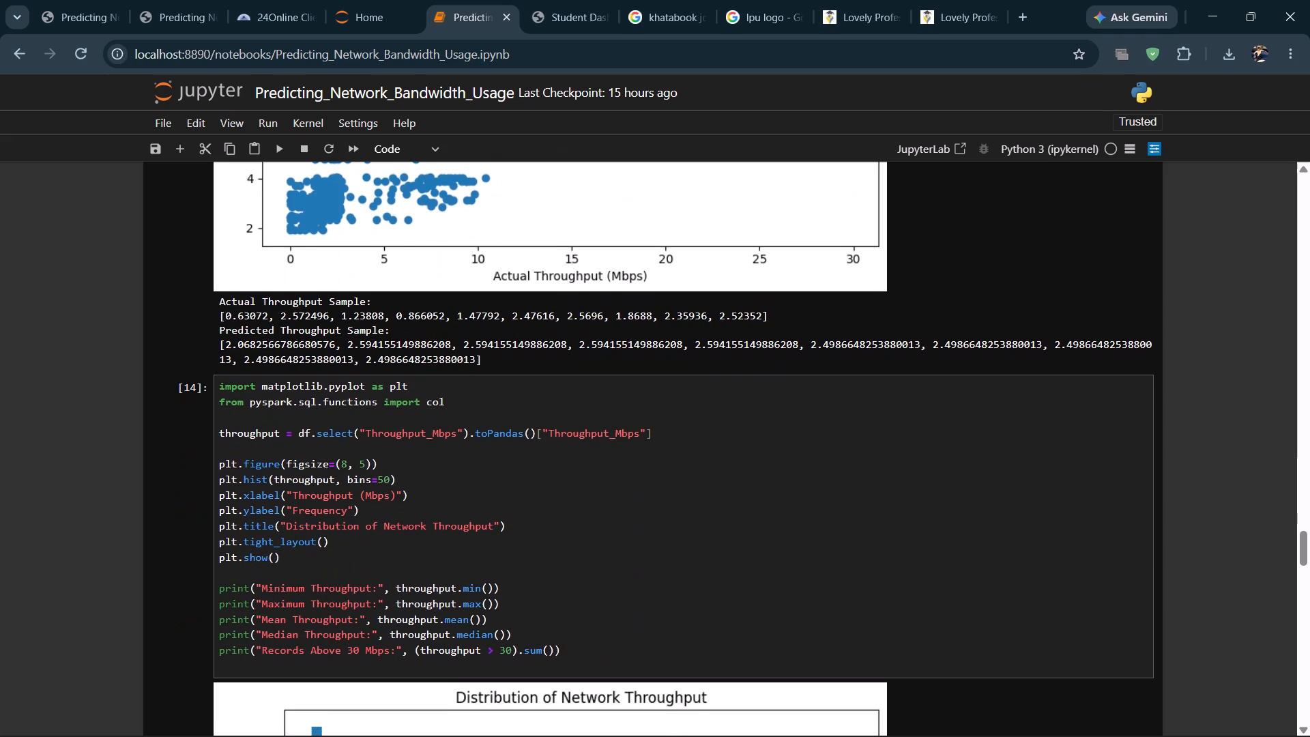
pyautogui.scroll(-3, 542, 410)
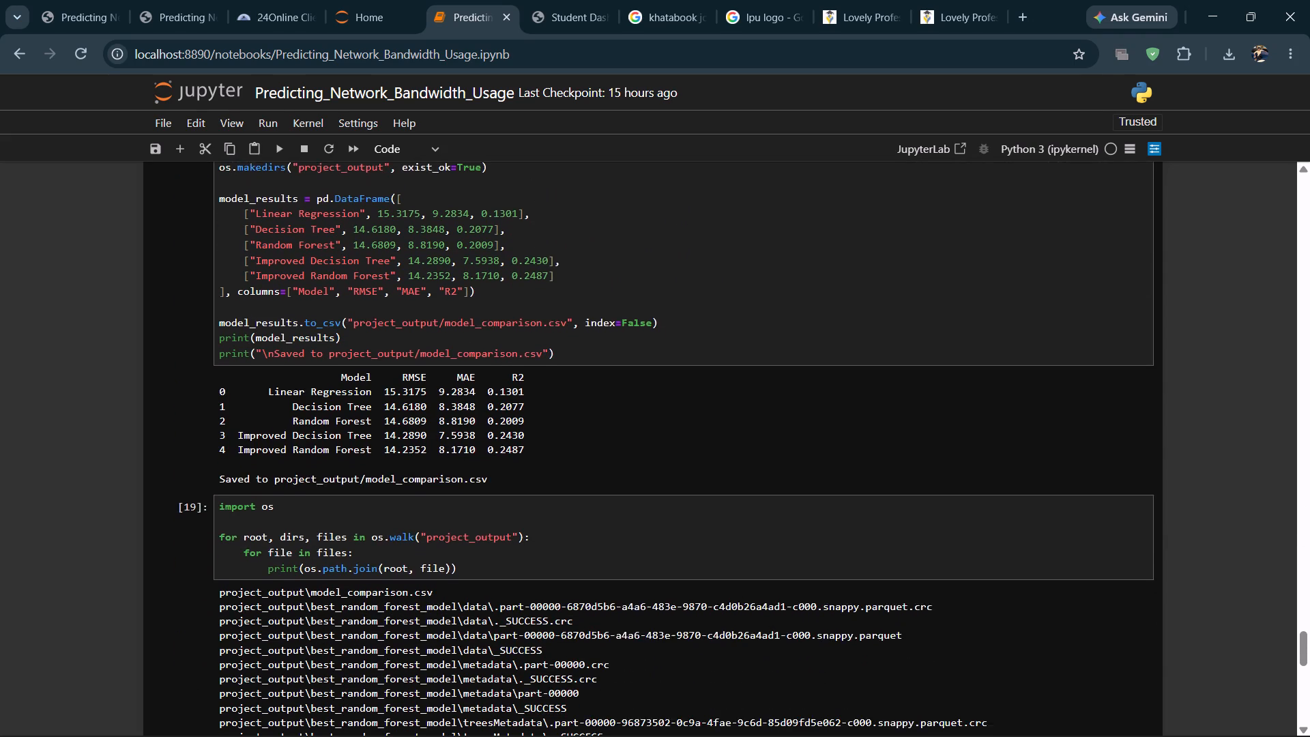